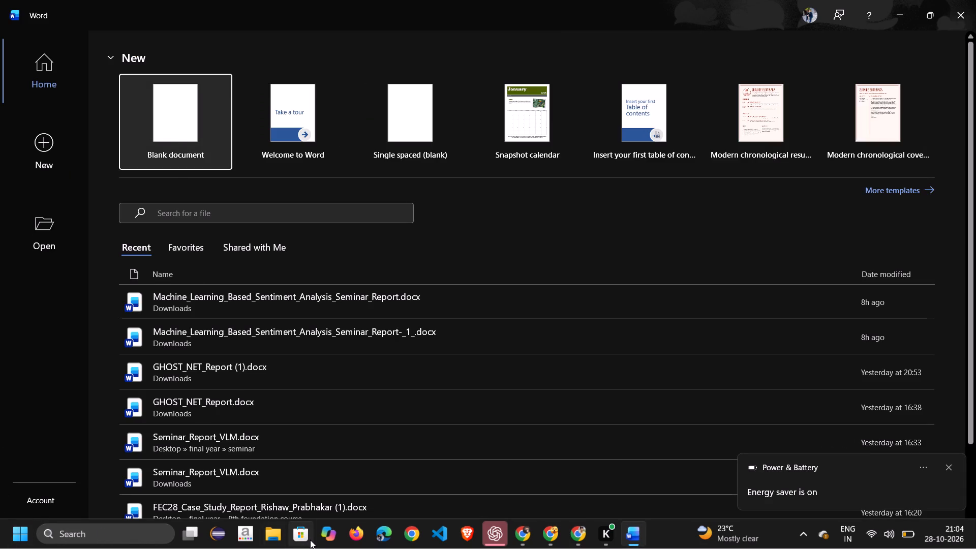
Switch to File Explorer and open Seminar_Report_VLM.docx from the seminar folder in Word.
left_click(273, 536)
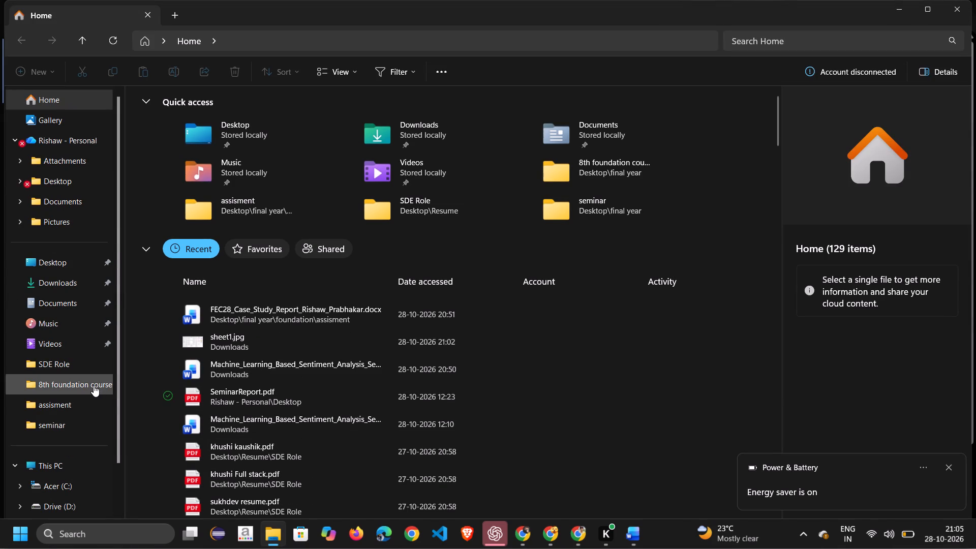
left_click(69, 421)
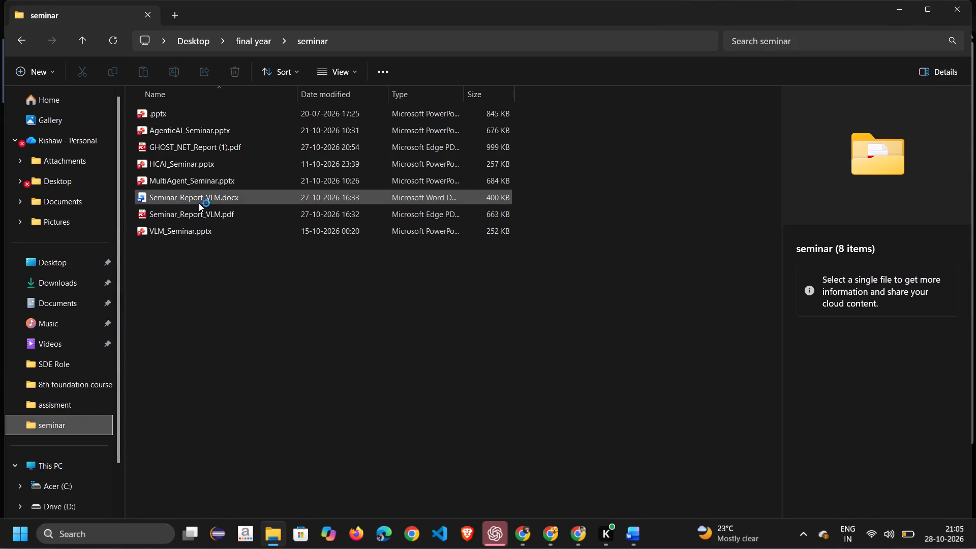
double_click(203, 195)
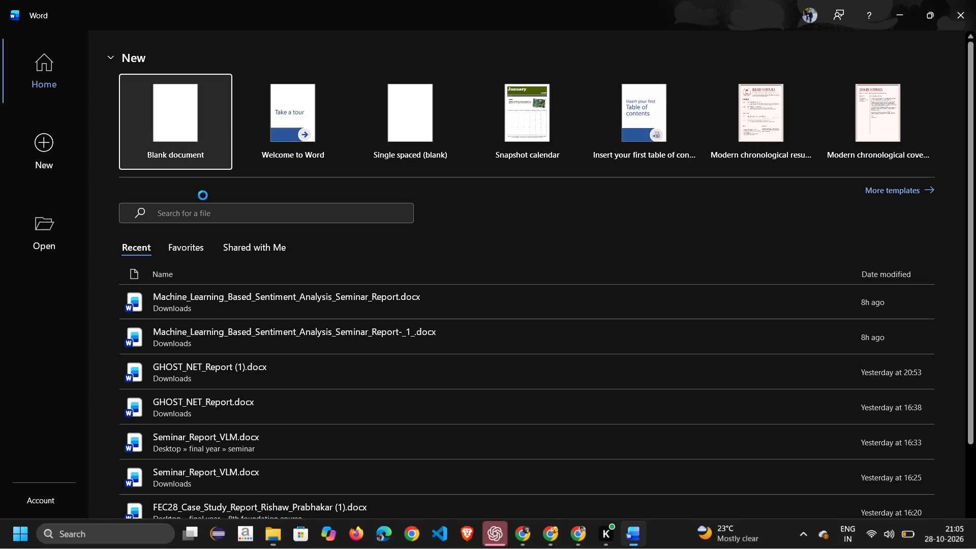
In Word, look through Seminar_Report_VLM.docx from the title page to the references at the end.
scroll(371, 316, "down", 2)
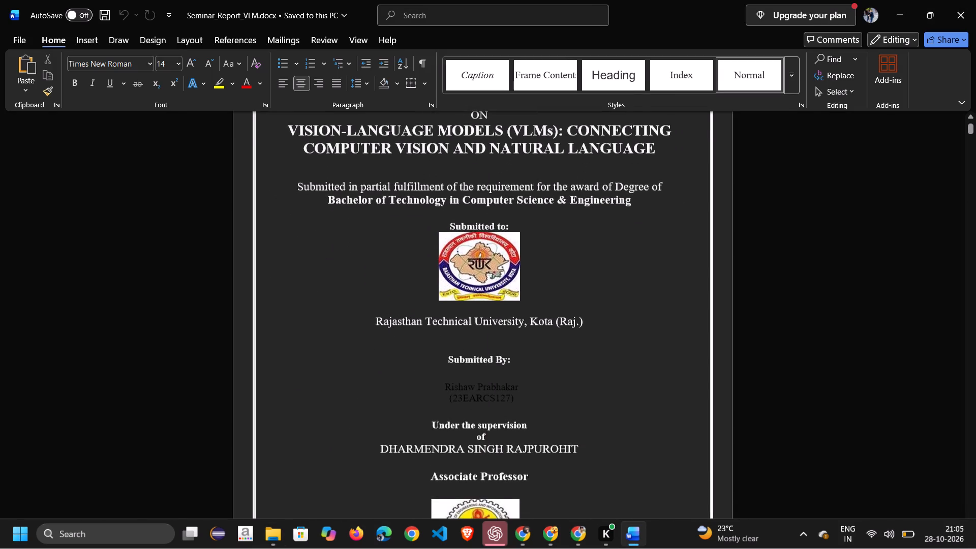
scroll(371, 316, "down", 5)
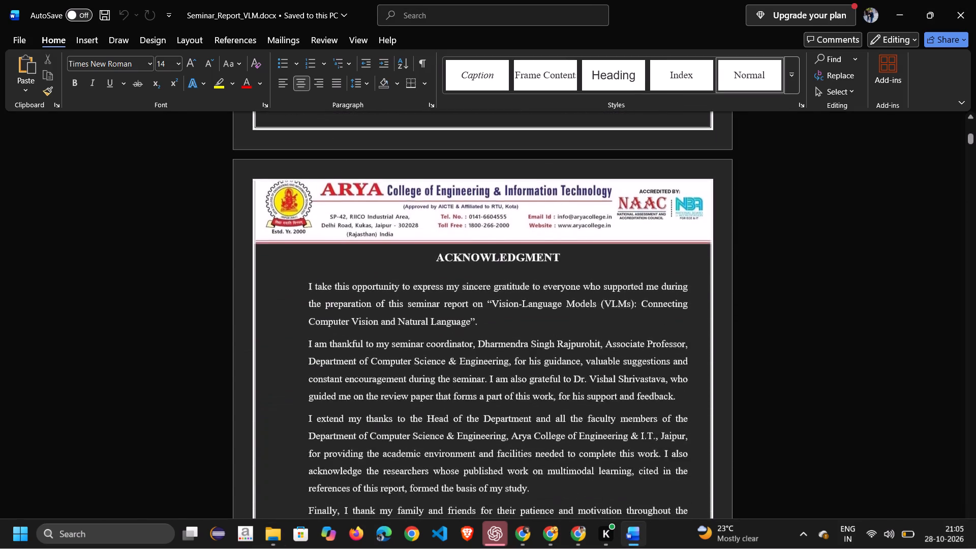
scroll(371, 316, "down", 20)
scroll(371, 316, "down", 20)
scroll(371, 316, "down", 20)
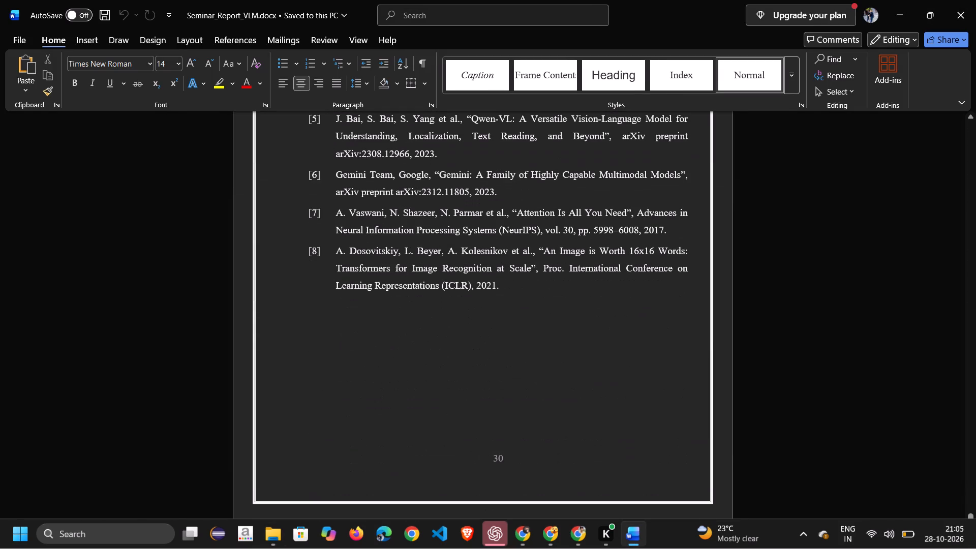
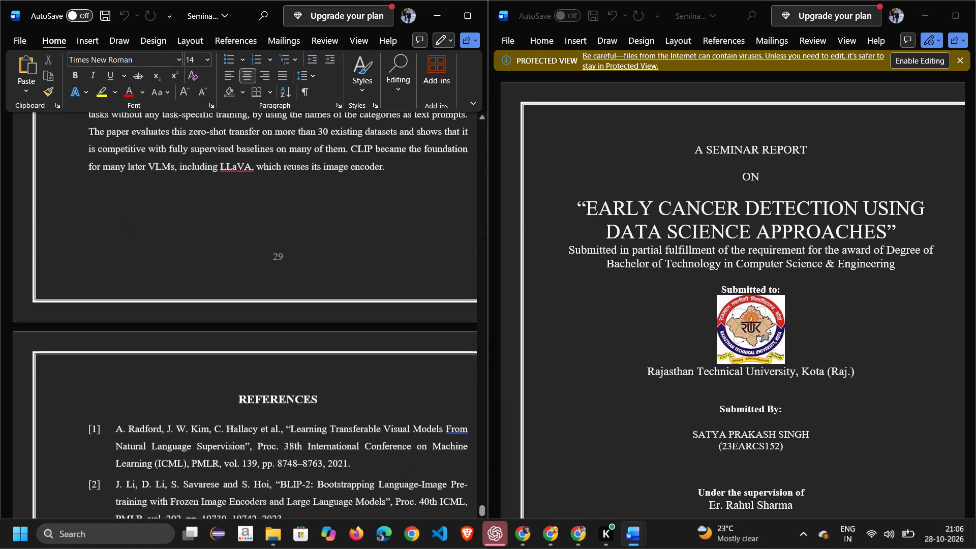
Enable editing in the Early Cancer Detection seminar report and place its window side by side with the VLM report.
scroll(210, 354, "up", 1)
left_click(911, 63)
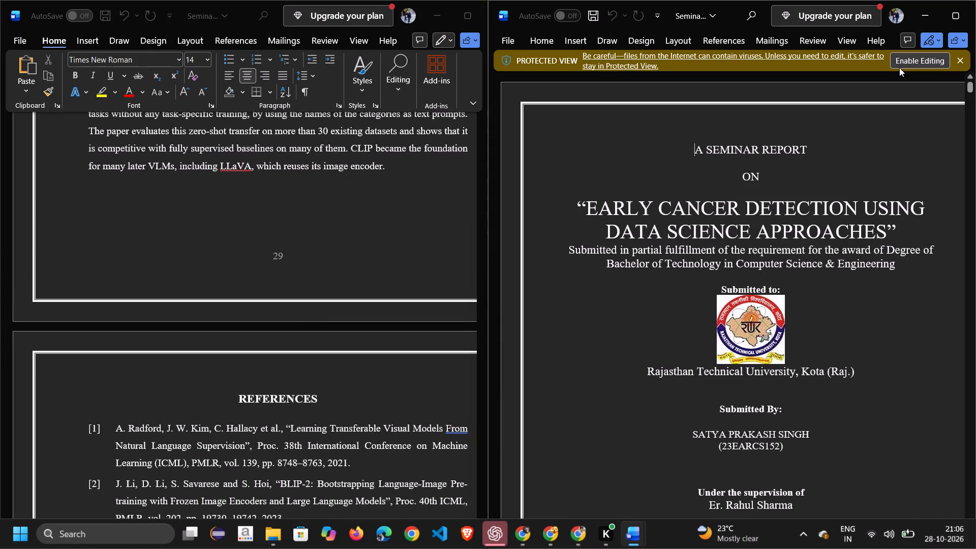
left_click(902, 65)
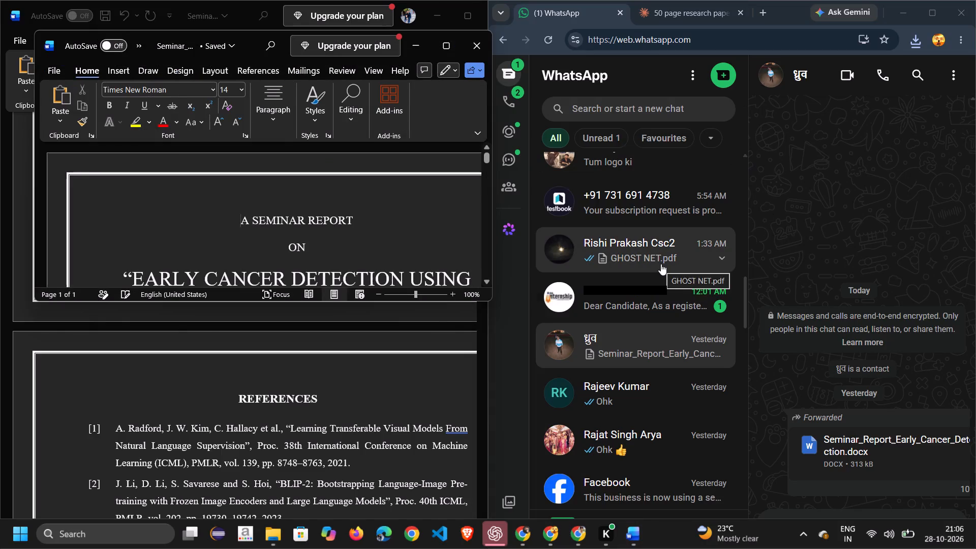
key("super+Right")
Compare the title page of the Early Cancer Detection report with the title page of the VLM report.
scroll(632, 374, "down", 1)
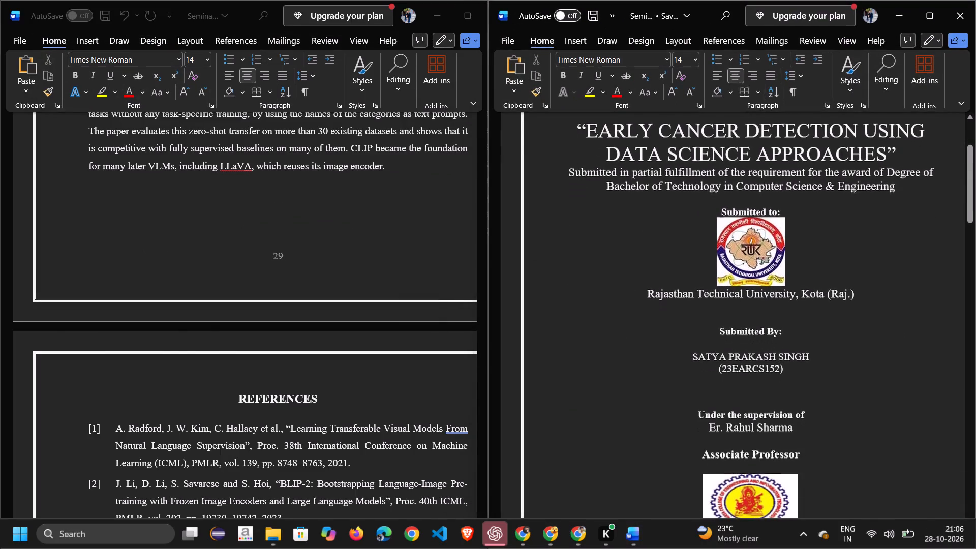
scroll(632, 374, "down", 1)
scroll(65, 274, "up", 20)
scroll(65, 274, "up", 12)
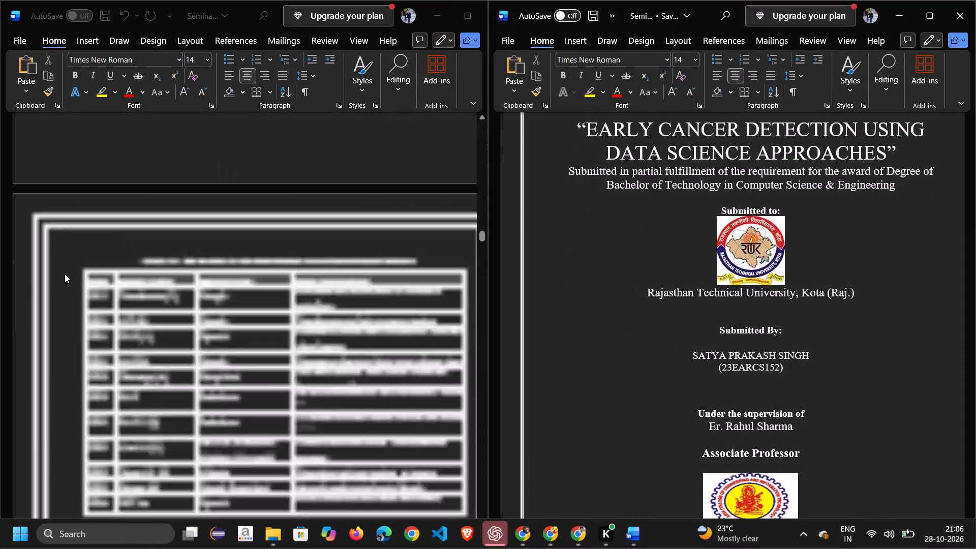
scroll(65, 274, "up", 16)
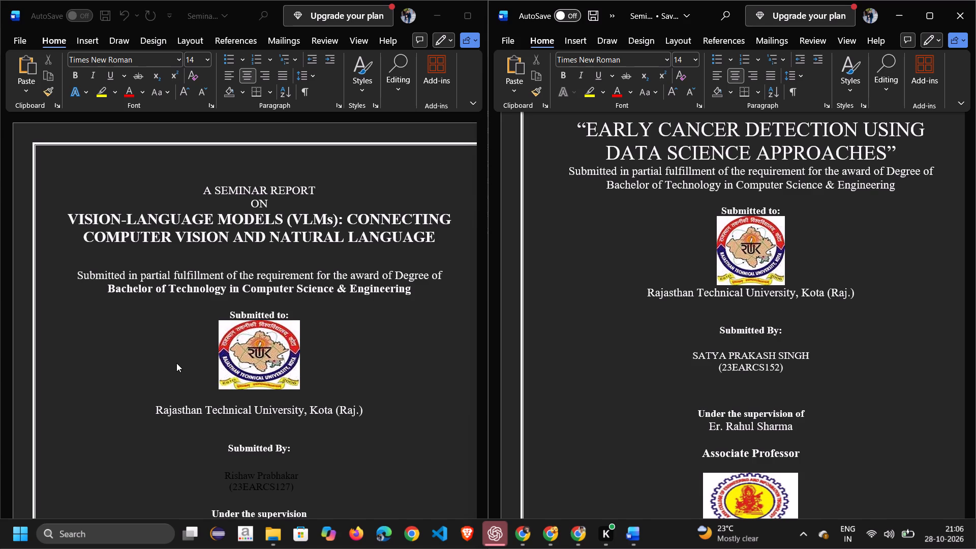
Compare the title and acknowledgement pages of the Vision-Language Models report with those of the early cancer detection report.
scroll(186, 382, "down", 2)
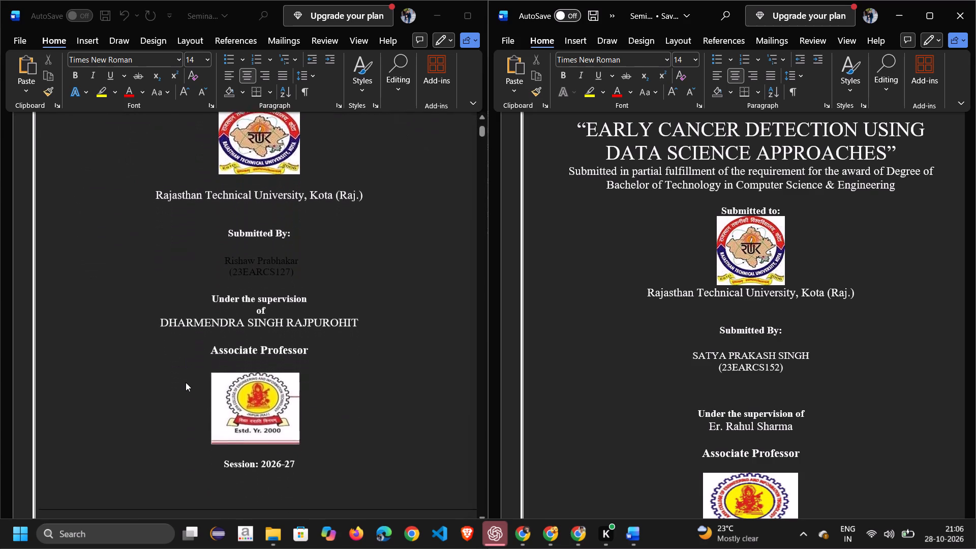
scroll(186, 382, "down", 2)
scroll(705, 416, "down", 1)
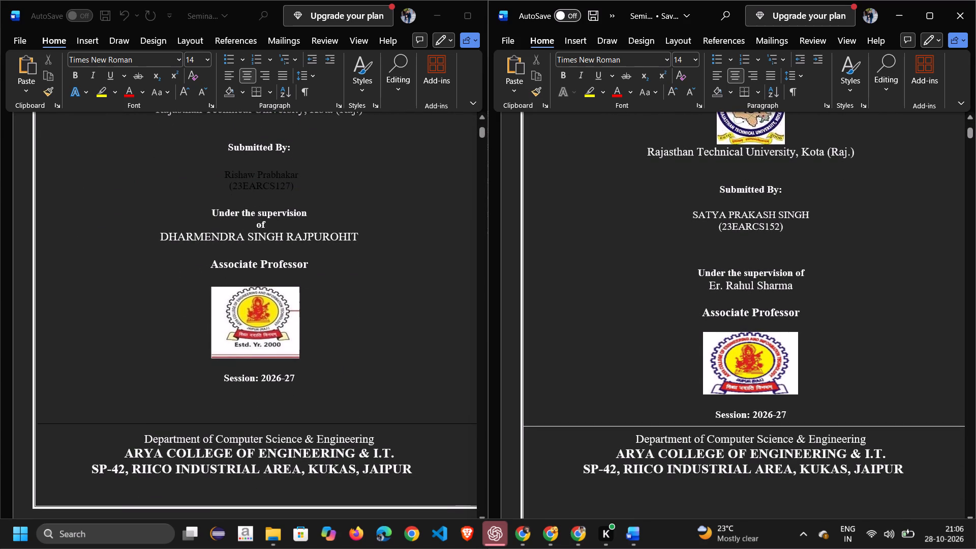
scroll(705, 416, "down", 2)
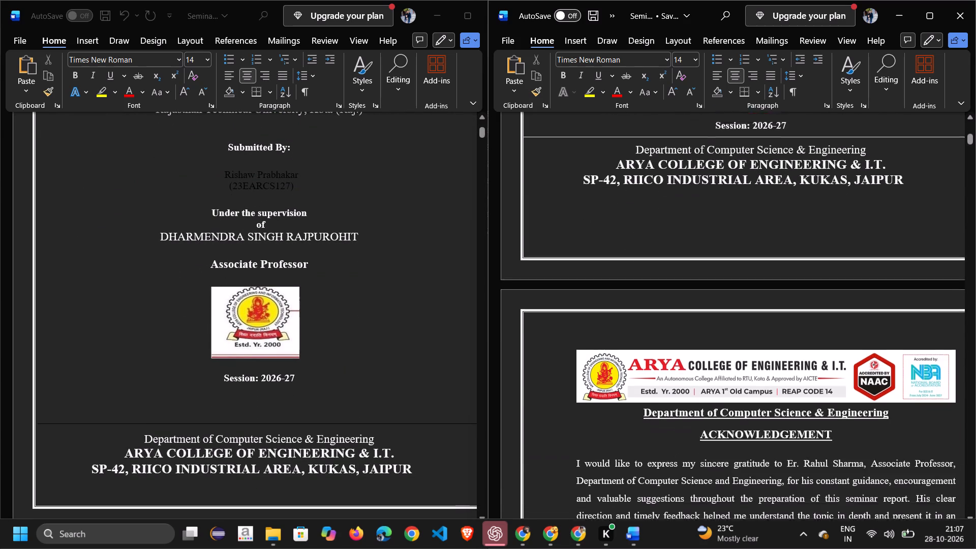
scroll(705, 416, "down", 1)
scroll(296, 371, "down", 3)
scroll(296, 371, "up", 1)
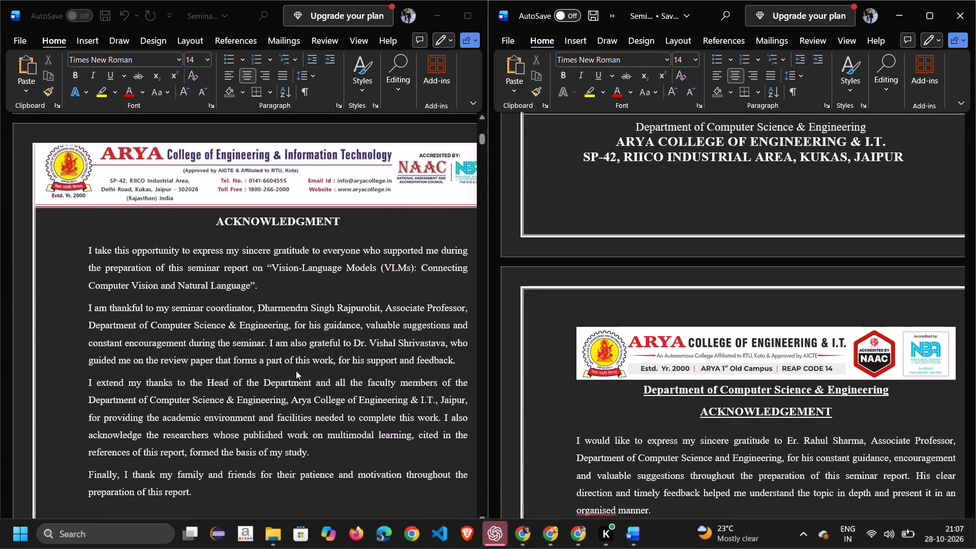
scroll(296, 371, "up", 2)
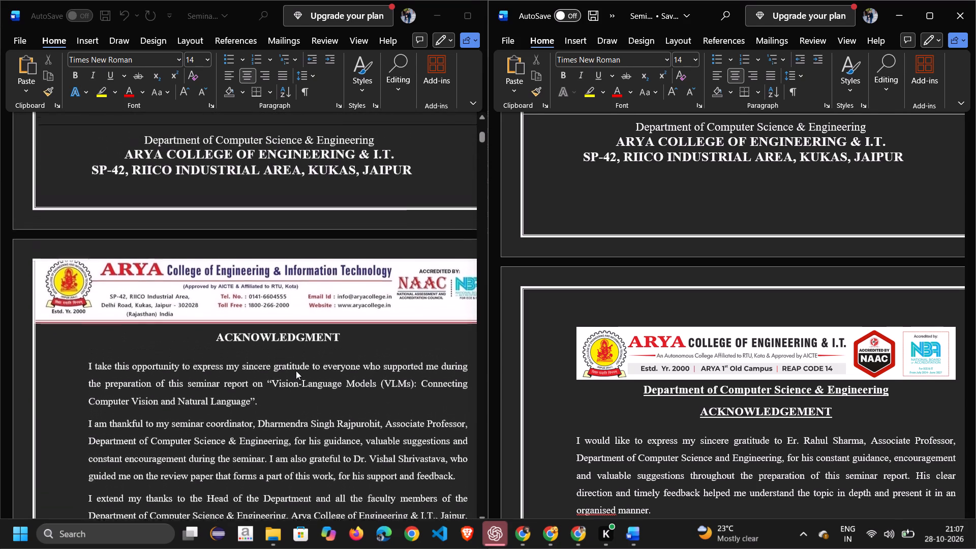
scroll(296, 371, "up", 1)
Copy the "Department of Computer Science & Engineering" heading from the cancer detection report onto a new line above ACKNOWLEDGMENT in the VLM report.
left_click_drag(643, 392, 893, 390)
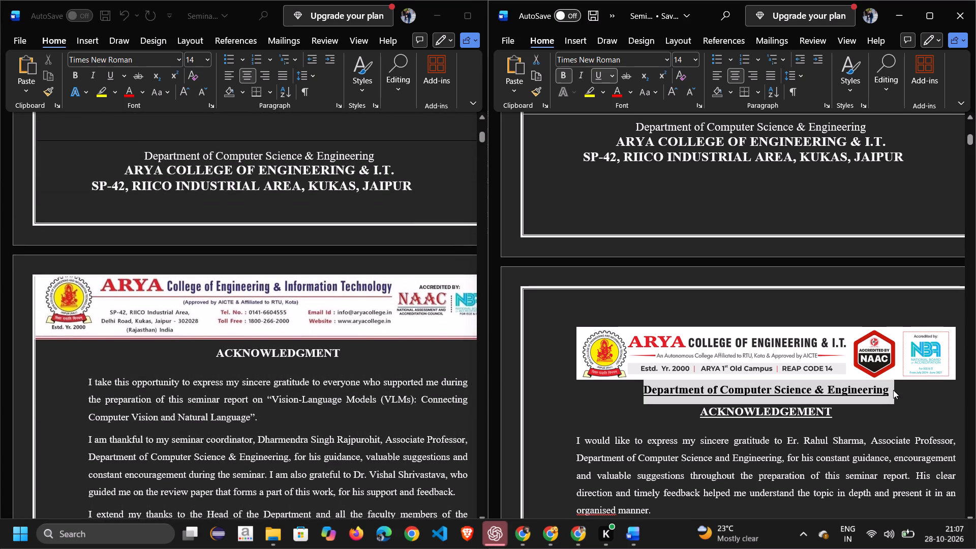
key("ctrl+c")
left_click(219, 349)
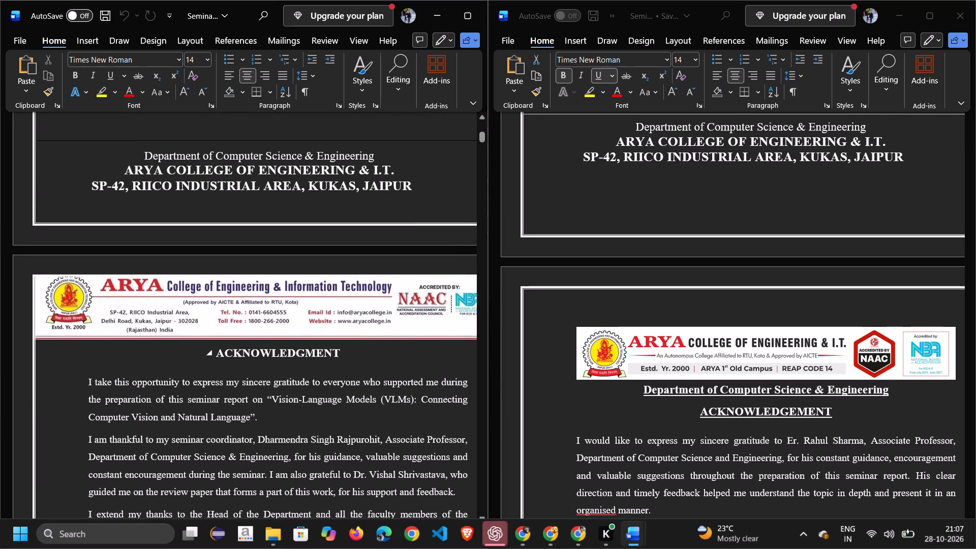
left_click(215, 349)
key("Return")
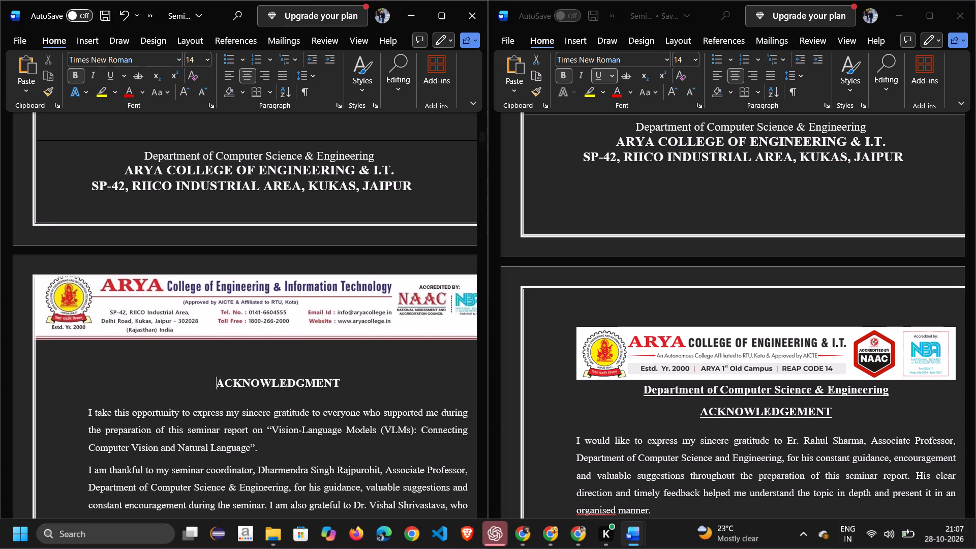
left_click(226, 367)
key("ctrl+v")
key("BackSpace")
key("BackSpace")
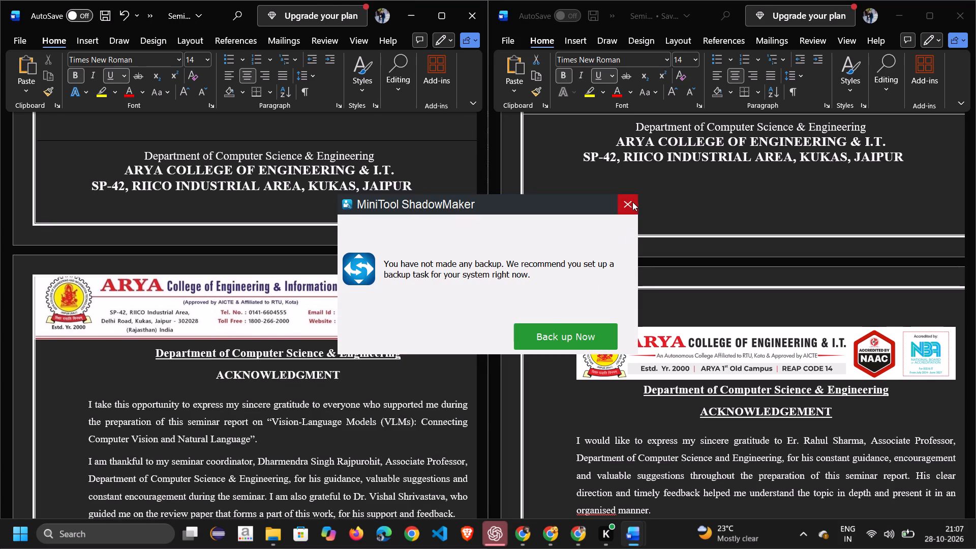
Delete "B.Tech" from the Computer Science & Engineering line in the signature block of the VLM report's acknowledgment page.
scroll(668, 405, "down", 2)
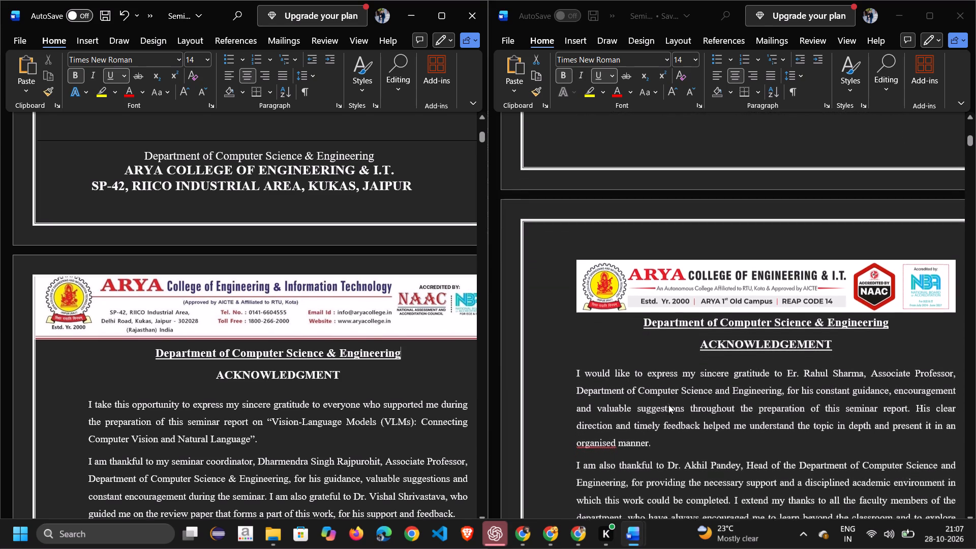
scroll(668, 405, "down", 1)
scroll(312, 425, "down", 1)
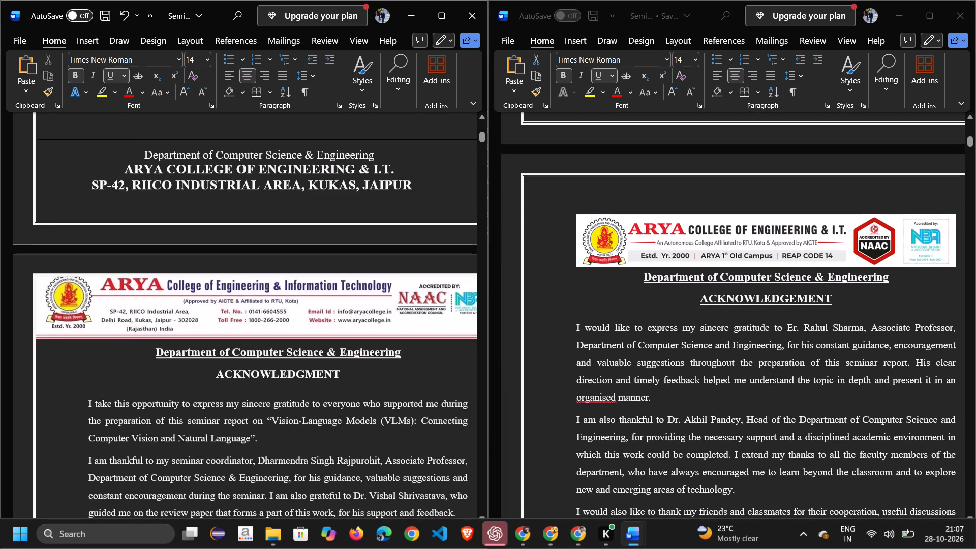
scroll(312, 425, "down", 3)
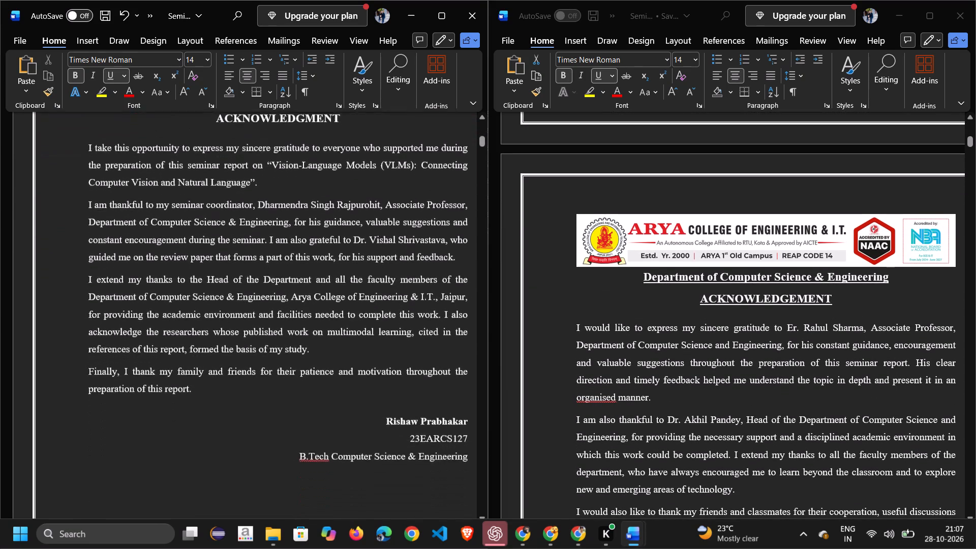
scroll(312, 425, "down", 1)
scroll(729, 468, "down", 1)
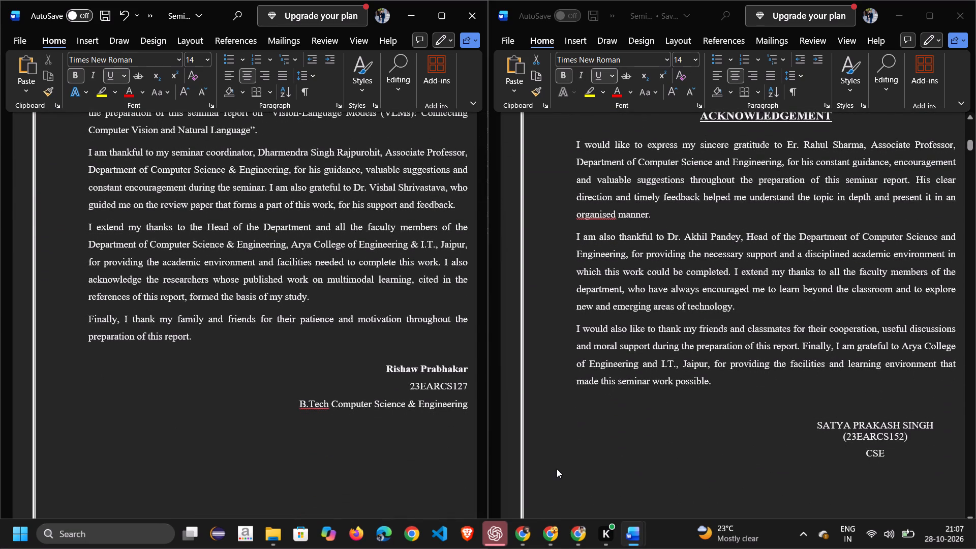
left_click(332, 403)
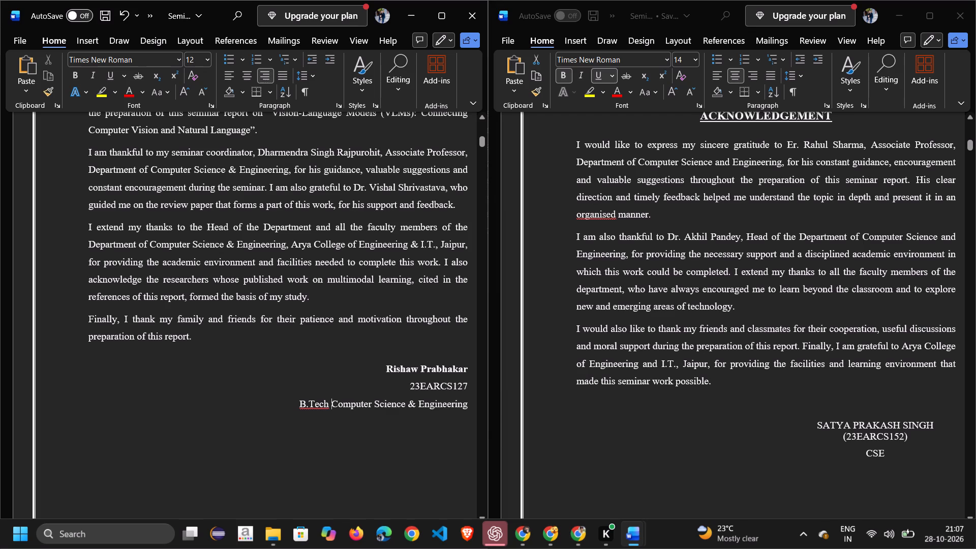
key("BackSpace")
key("BackSpace")
key("BackSpace")
key("BackSpace")
key("BackSpace")
key("BackSpace")
key("BackSpace")
Compare the List of Contents in the VLM report with the contents table of the early cancer detection report.
scroll(327, 383, "down", 3)
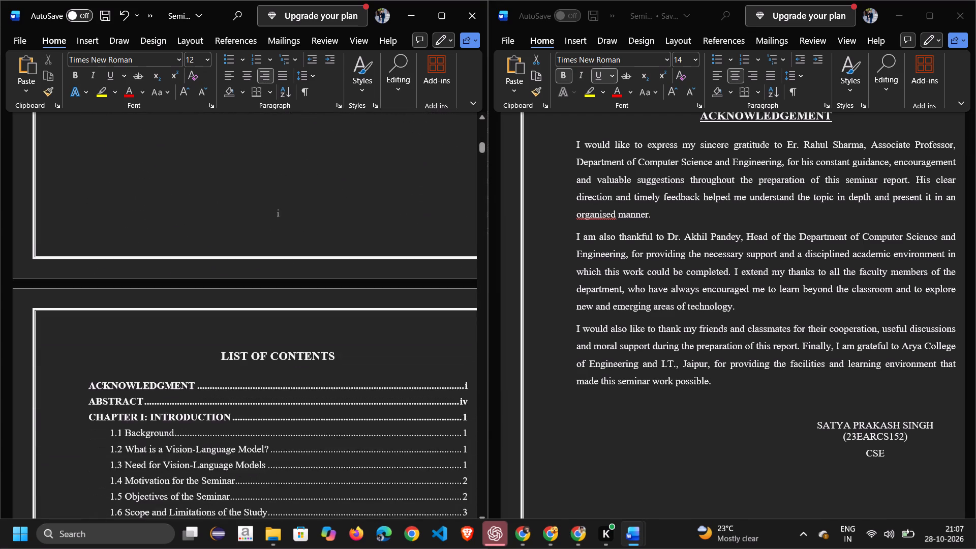
scroll(327, 383, "down", 1)
scroll(706, 411, "down", 5)
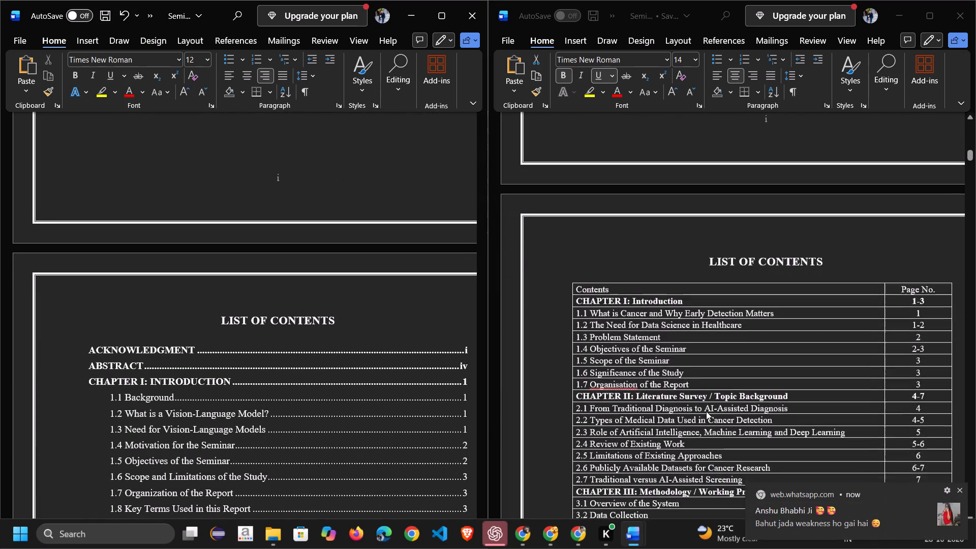
scroll(706, 411, "down", 1)
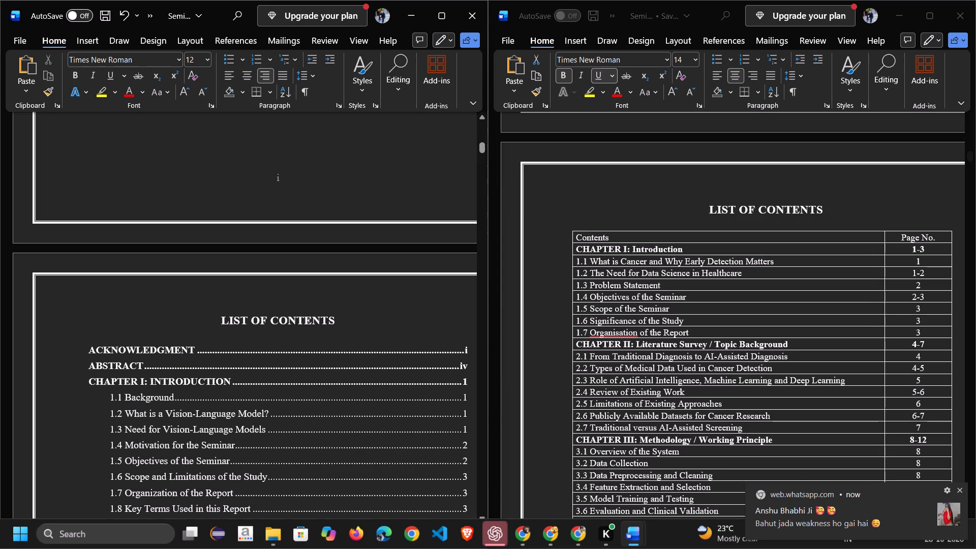
scroll(392, 418, "down", 5)
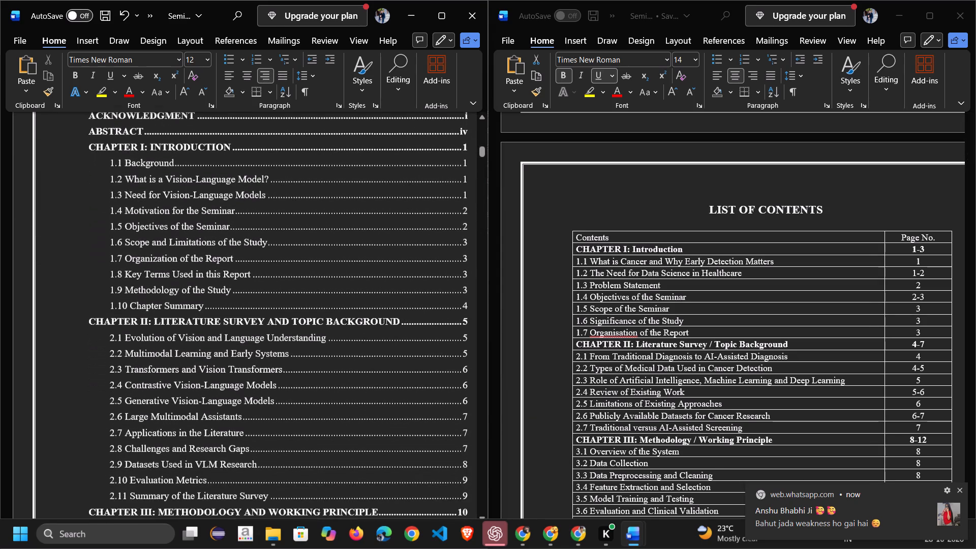
scroll(707, 428, "down", 2)
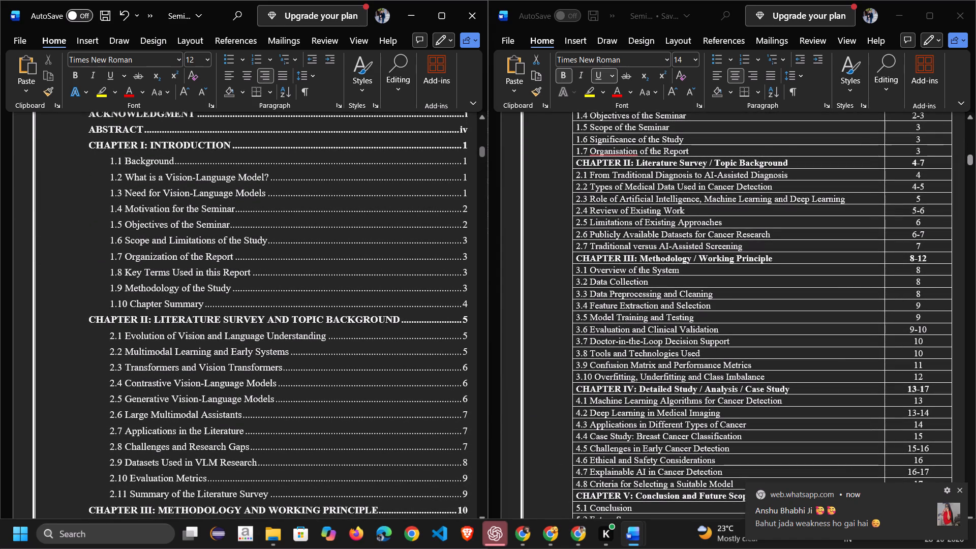
scroll(385, 425, "down", 6)
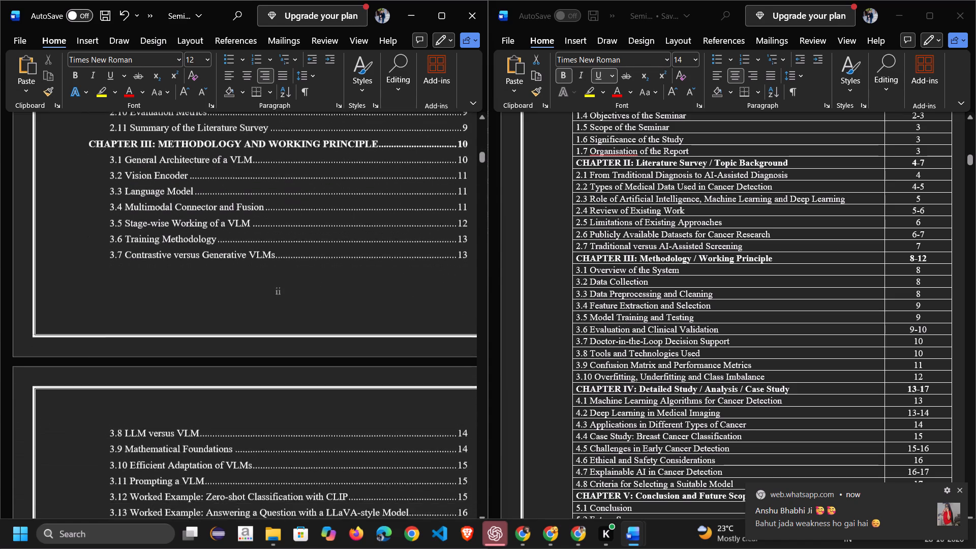
scroll(385, 425, "down", 3)
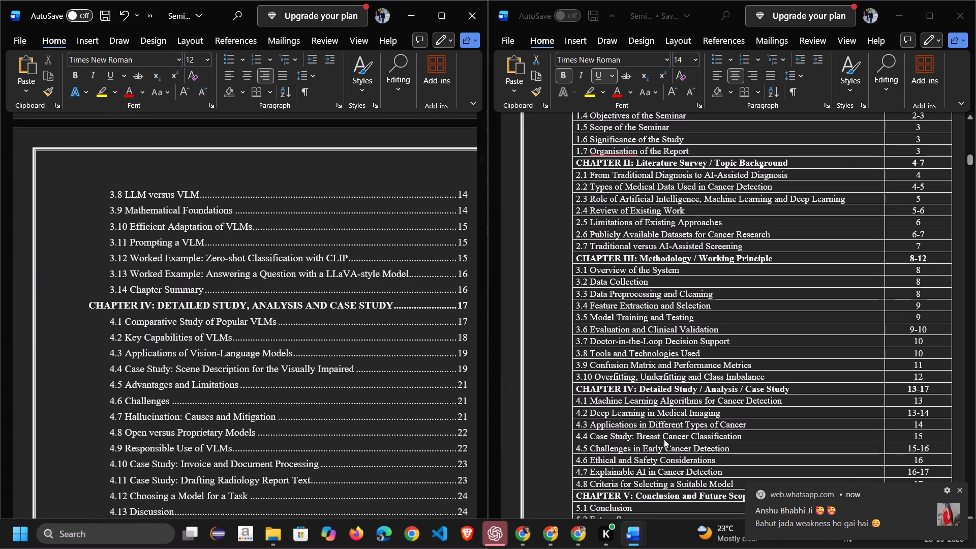
scroll(664, 439, "down", 3)
scroll(664, 439, "up", 1)
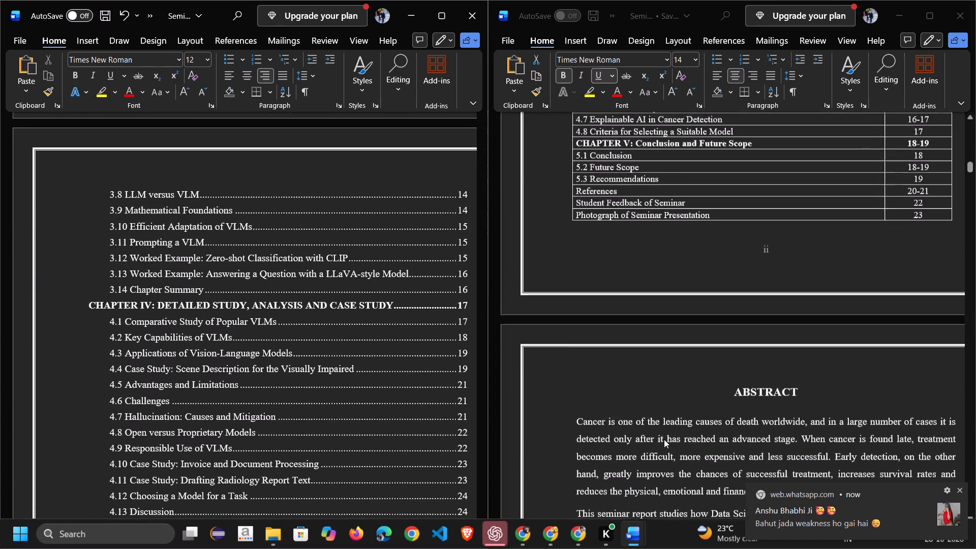
scroll(664, 439, "up", 3)
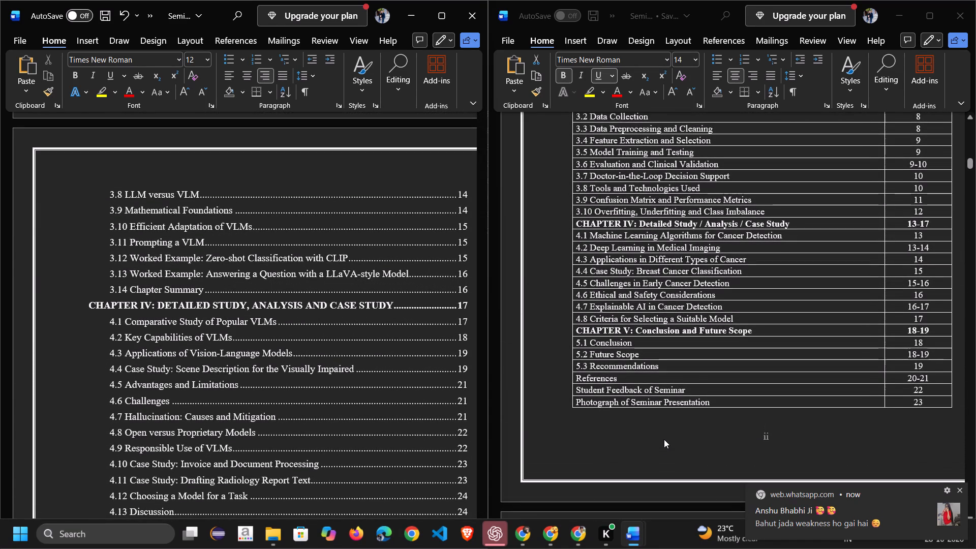
scroll(249, 415, "down", 1)
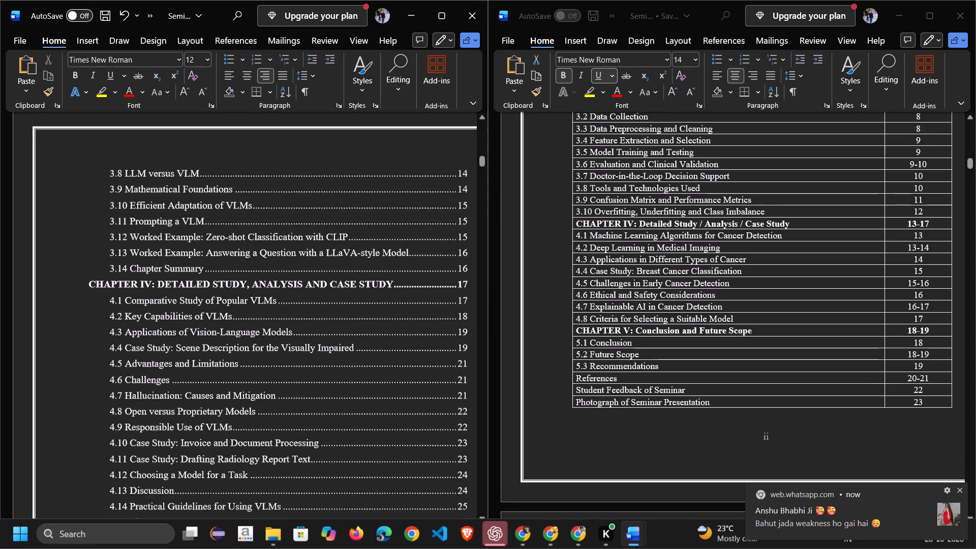
Compare the VLM report's table of contents with the cancer detection report's contents list and closing sections.
scroll(249, 415, "down", 1)
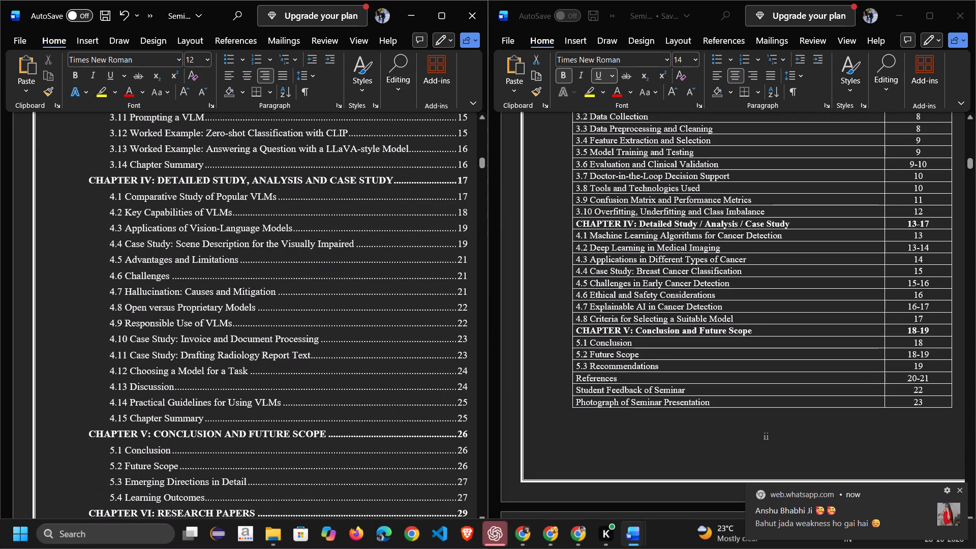
scroll(249, 415, "down", 1)
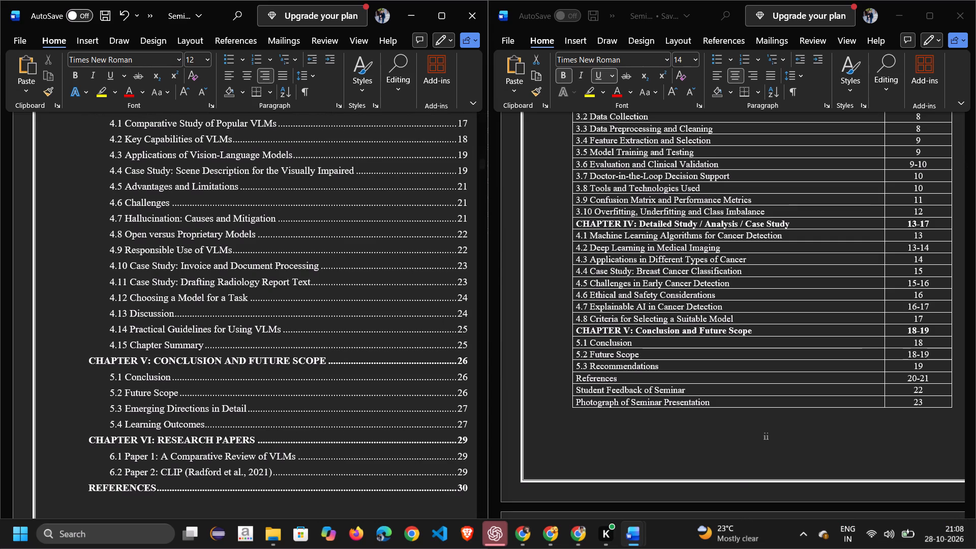
scroll(704, 389, "down", 1)
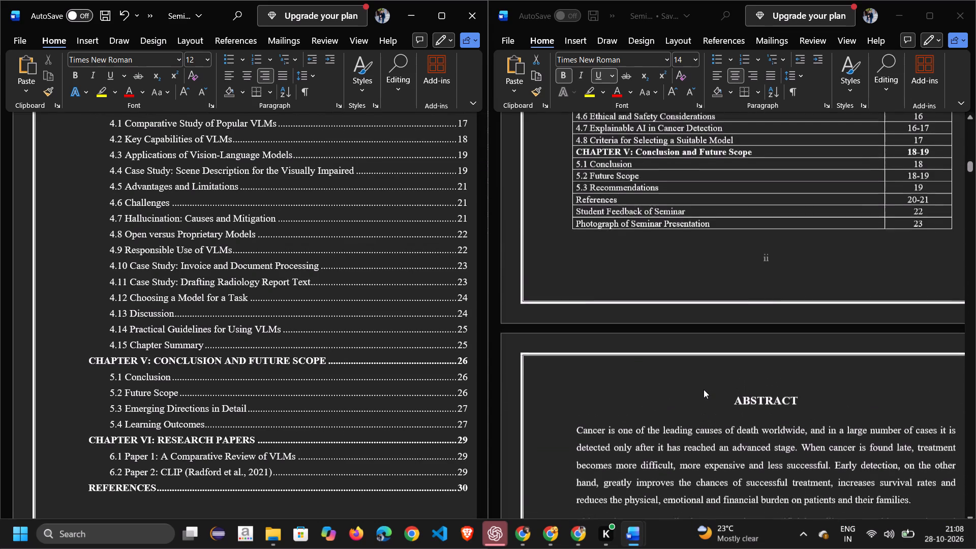
scroll(704, 389, "down", 1)
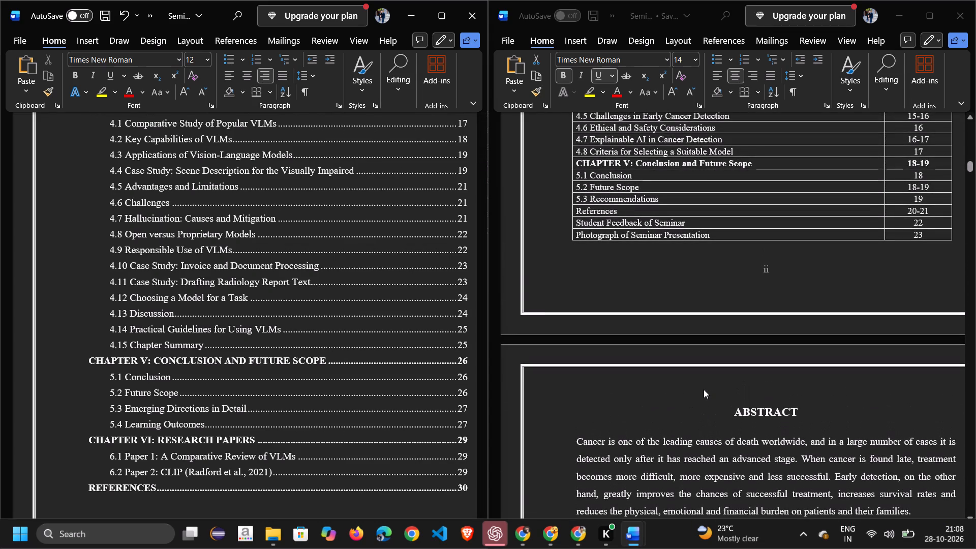
scroll(704, 389, "down", 6)
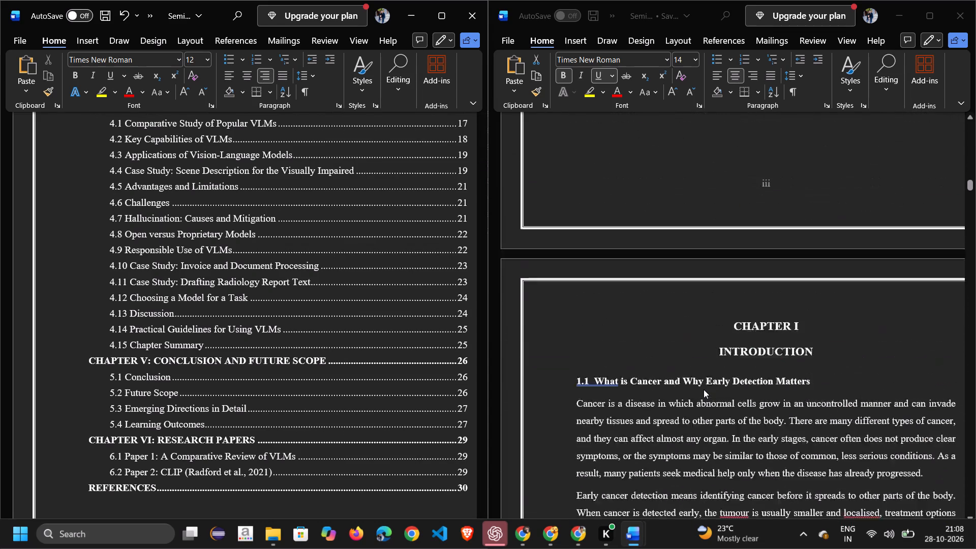
scroll(704, 389, "down", 20)
scroll(704, 389, "down", 7)
scroll(704, 389, "up", 2)
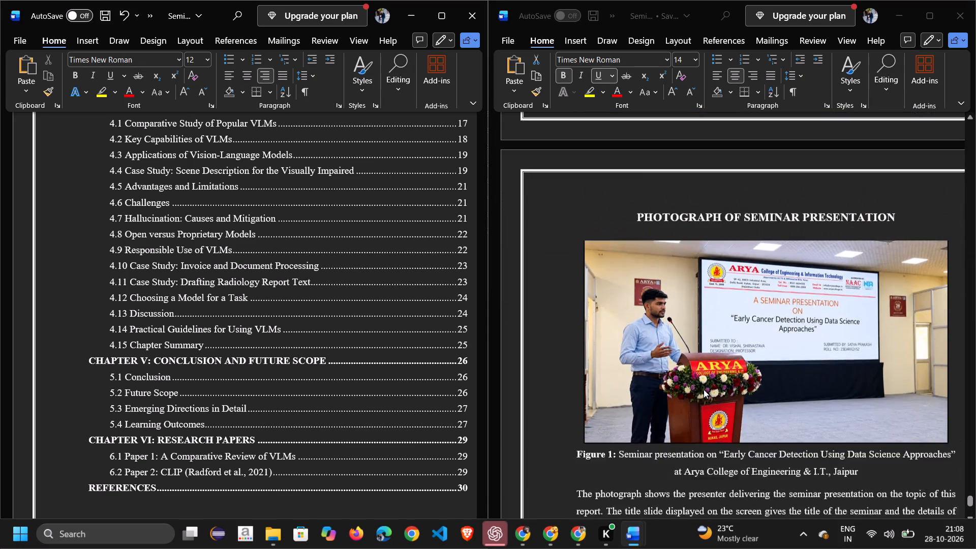
scroll(704, 389, "up", 4)
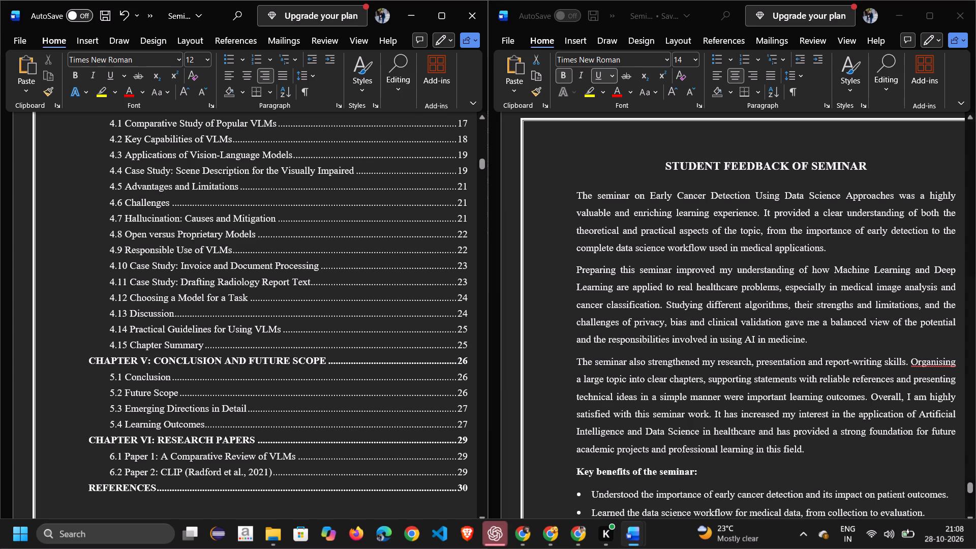
Delete the "CHAPTER VI: RESEARCH PAPERS" line from the VLM report's table of contents.
left_click_drag(469, 488, 246, 437)
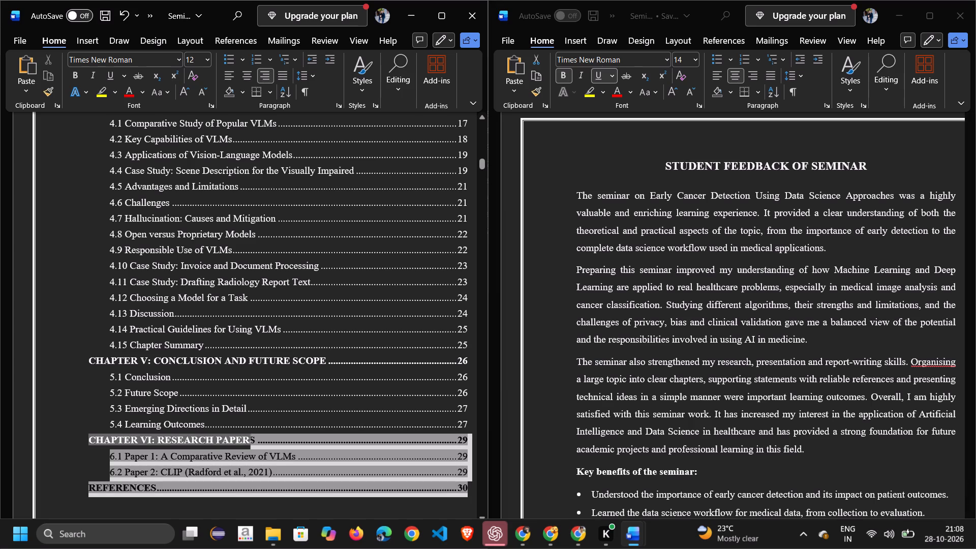
left_click_drag(246, 437, 95, 446)
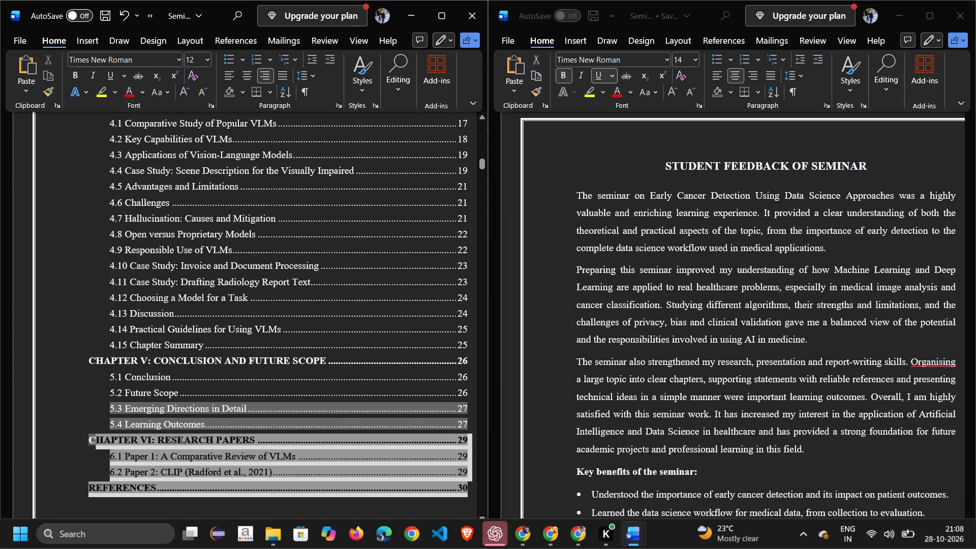
left_click_drag(95, 446, 91, 442)
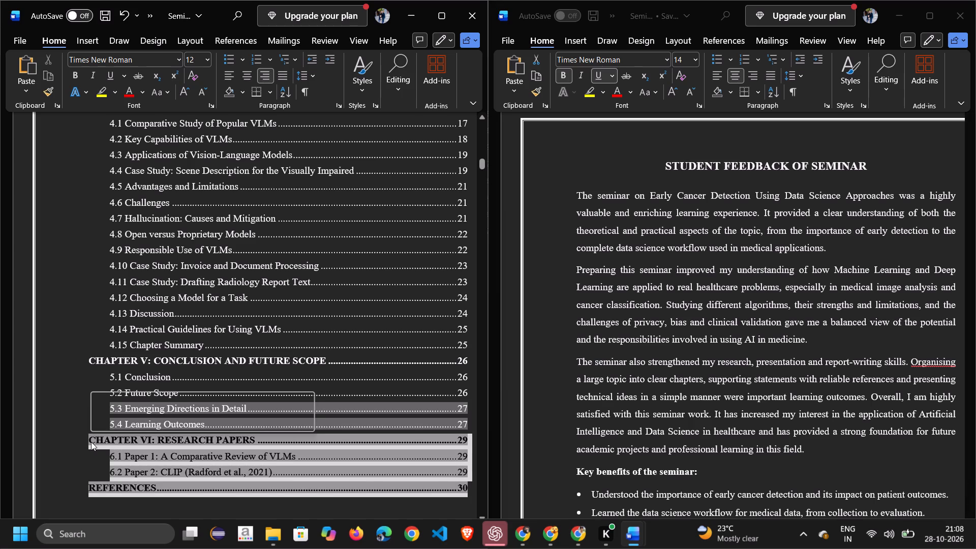
left_click(80, 437)
left_click(91, 439)
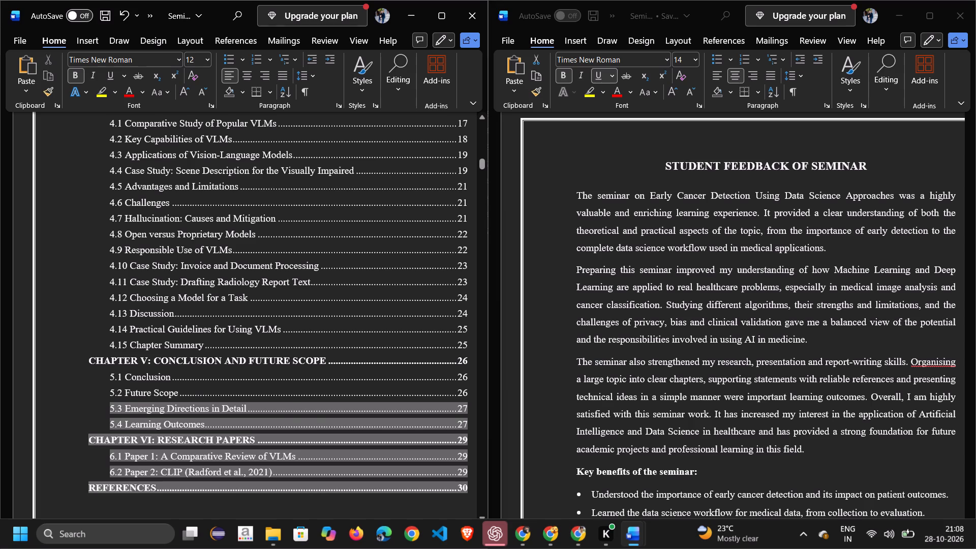
left_click(403, 490)
left_click_drag(475, 439, 90, 442)
key("BackSpace")
key("BackSpace")
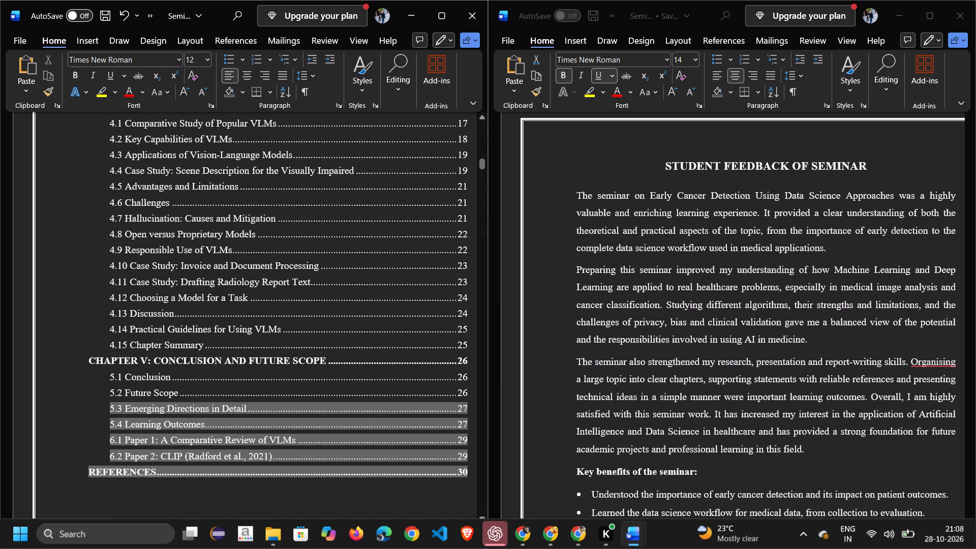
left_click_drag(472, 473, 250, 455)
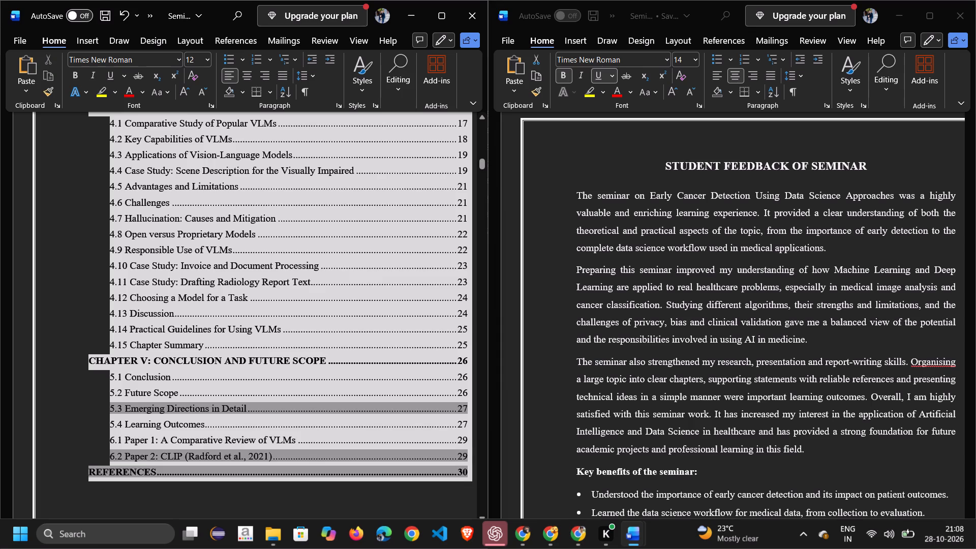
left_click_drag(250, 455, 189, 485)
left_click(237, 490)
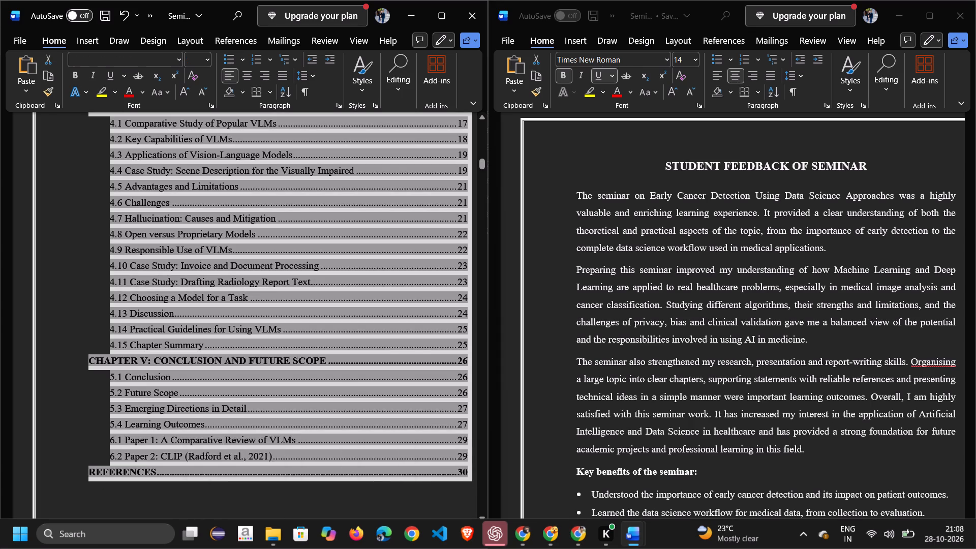
Copy the Student Feedback of Seminar and Photograph of Seminar Presentation sections from the cancer detection report.
scroll(280, 478, "down", 20)
scroll(280, 478, "down", 15)
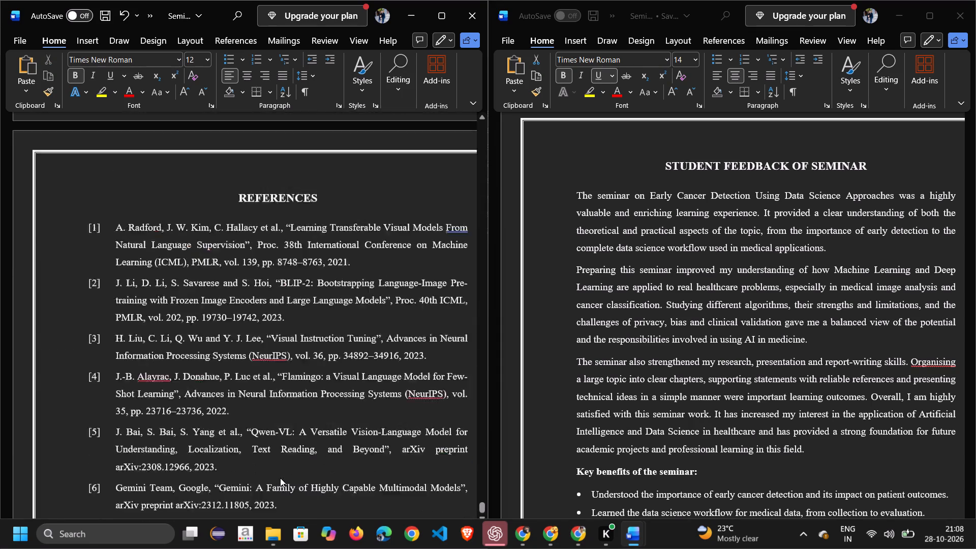
scroll(280, 478, "down", 10)
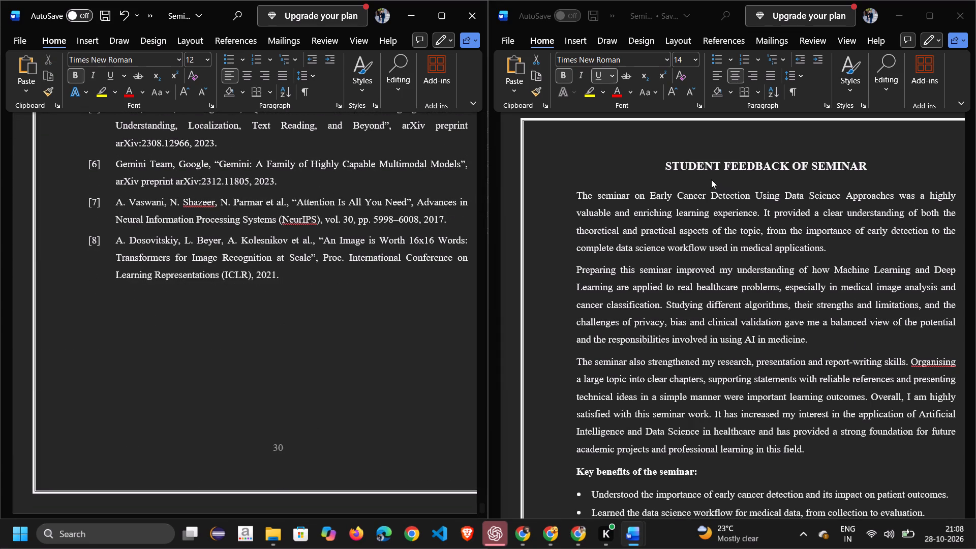
left_click(665, 163)
left_click_drag(665, 163, 749, 327)
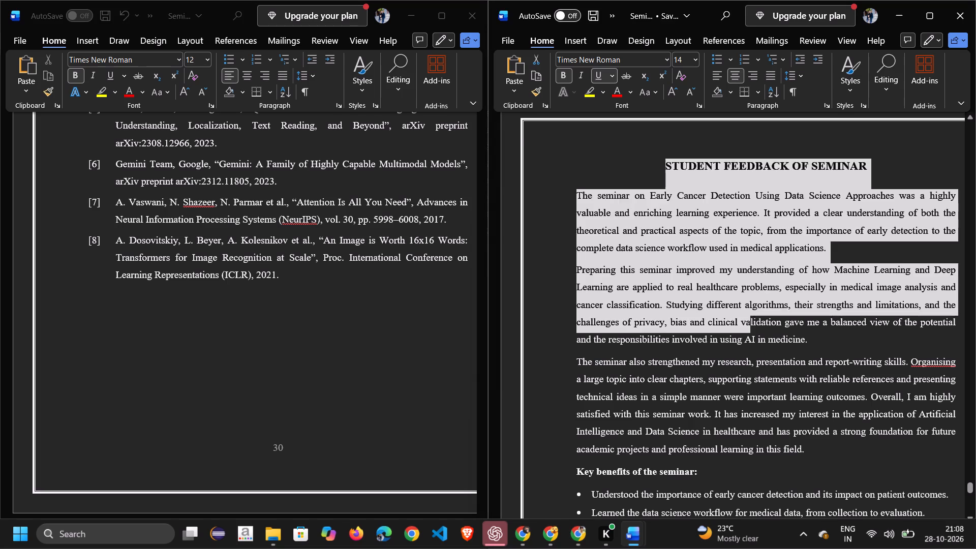
left_click_drag(749, 327, 787, 547)
key("ctrl+c")
Add blank lines after reference [8] in the VLM report to reach a new page and paste the copied feedback and photograph sections there.
left_click(278, 301)
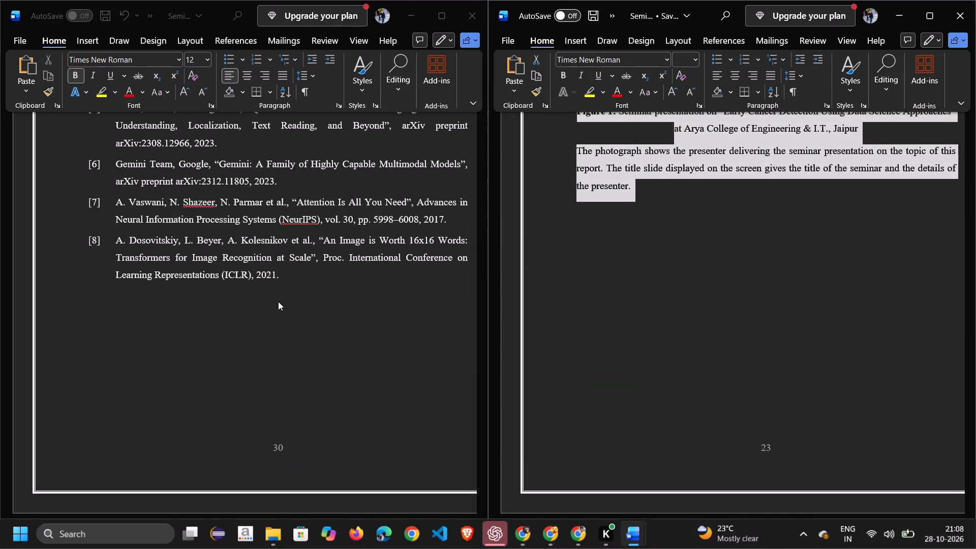
left_click(283, 279)
key("Return")
key("Return")
key("Return")
key("Return")
key("Return")
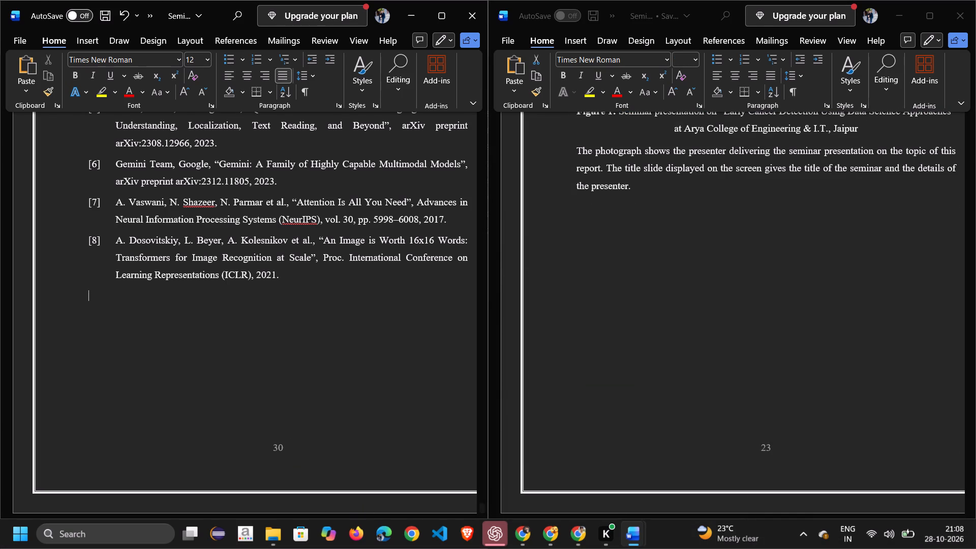
key("Return")
key("Return")
key("Return")
key("BackSpace")
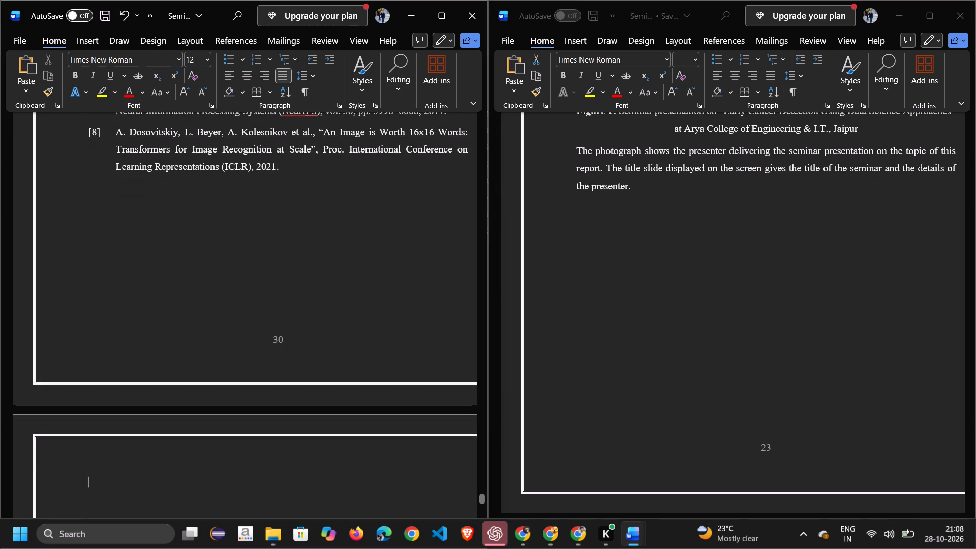
key("ctrl+v")
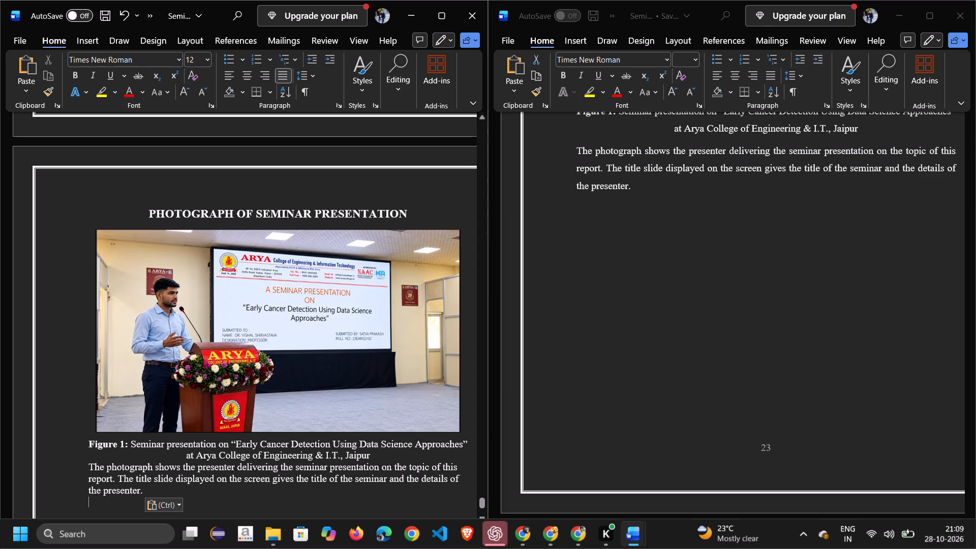
Review the pasted feedback and photograph pages at the end of the VLM report.
scroll(245, 360, "down", 1)
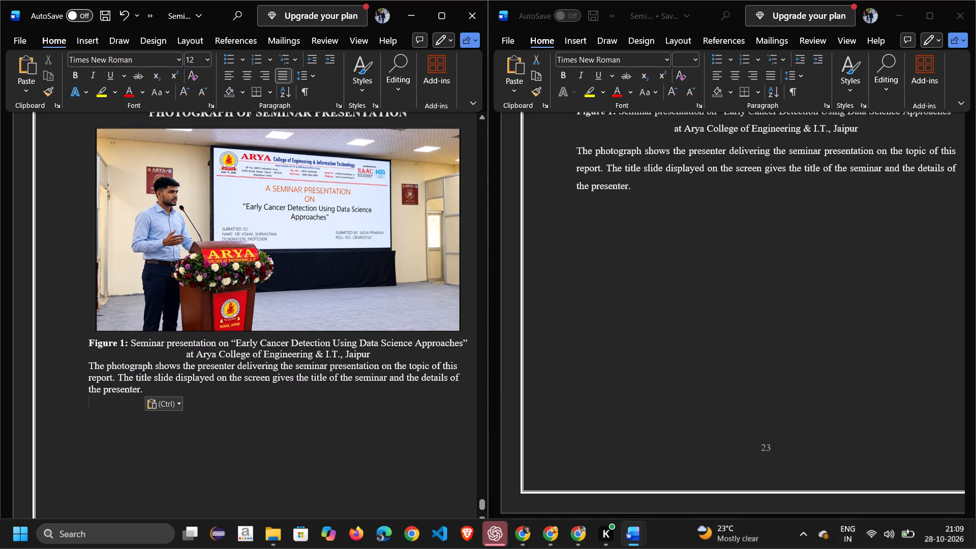
scroll(289, 446, "up", 6)
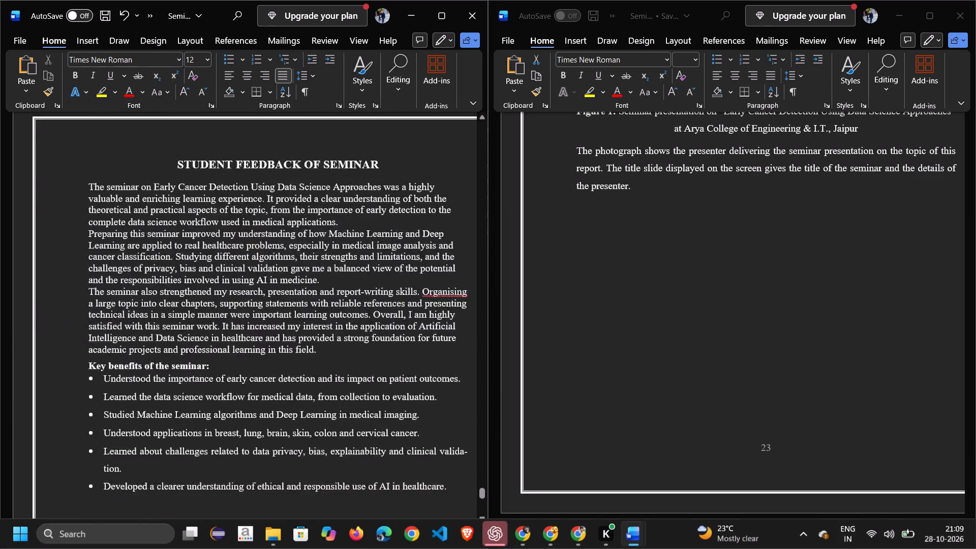
scroll(289, 446, "up", 2)
scroll(289, 446, "down", 1)
scroll(601, 334, "up", 1)
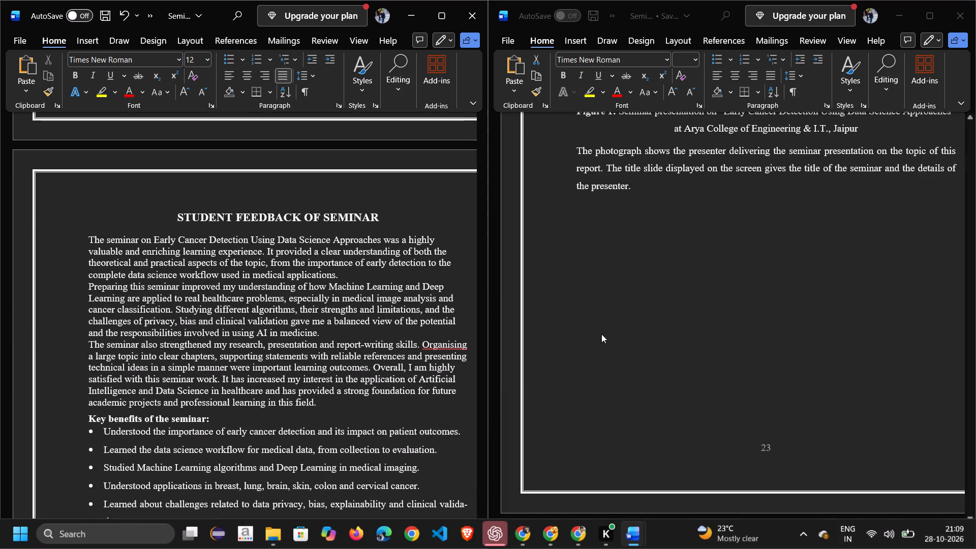
Examine the layout and spacing of the Student Feedback page in the cancer detection report.
scroll(601, 334, "up", 7)
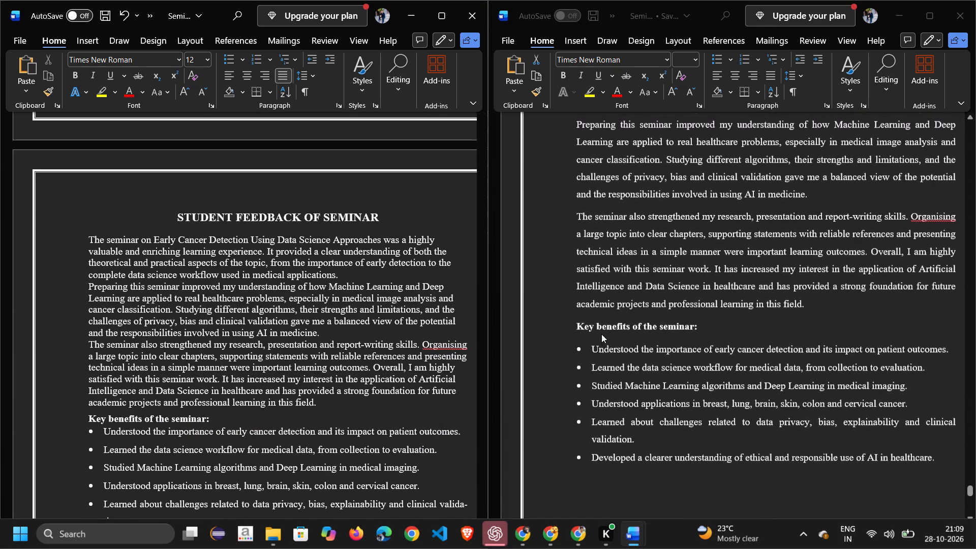
scroll(601, 334, "up", 2)
scroll(601, 334, "down", 6)
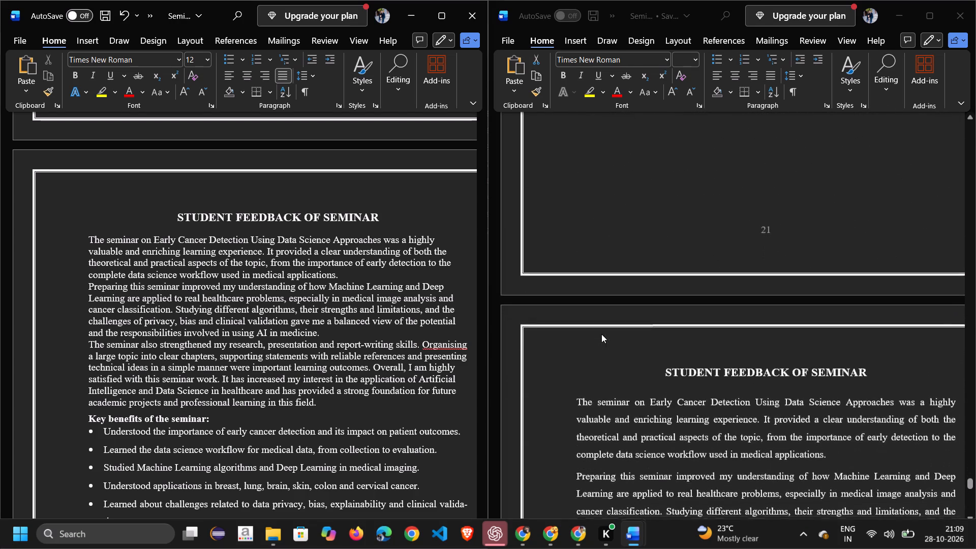
scroll(601, 334, "down", 2)
scroll(601, 334, "up", 1)
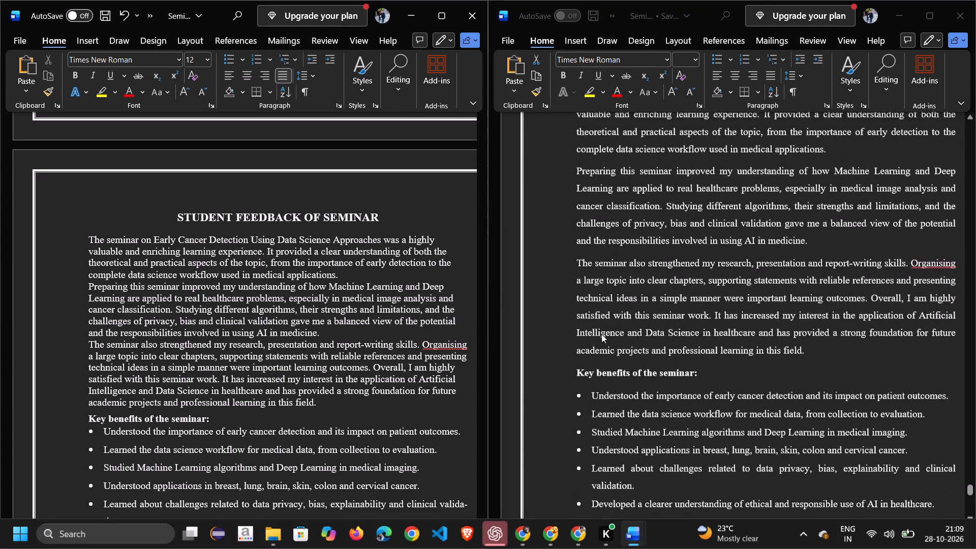
scroll(601, 334, "up", 1)
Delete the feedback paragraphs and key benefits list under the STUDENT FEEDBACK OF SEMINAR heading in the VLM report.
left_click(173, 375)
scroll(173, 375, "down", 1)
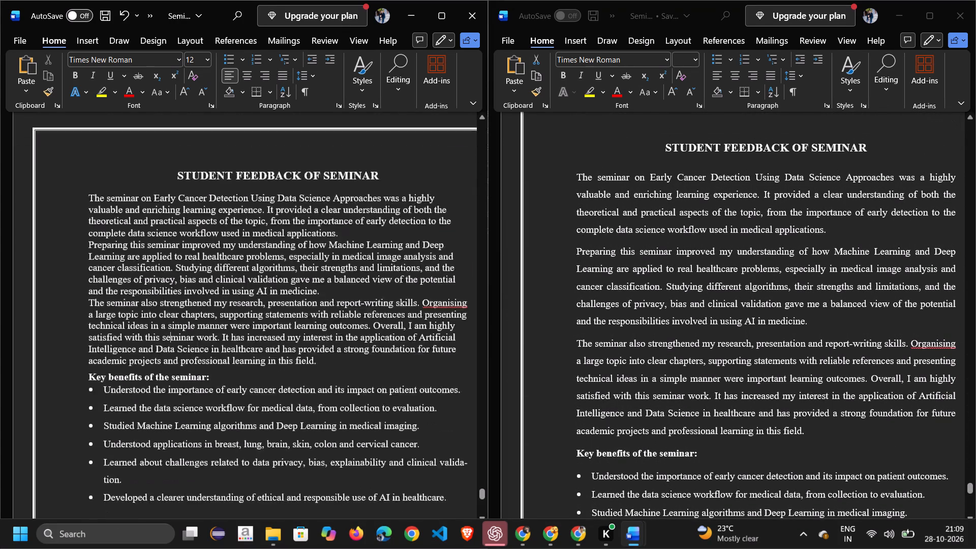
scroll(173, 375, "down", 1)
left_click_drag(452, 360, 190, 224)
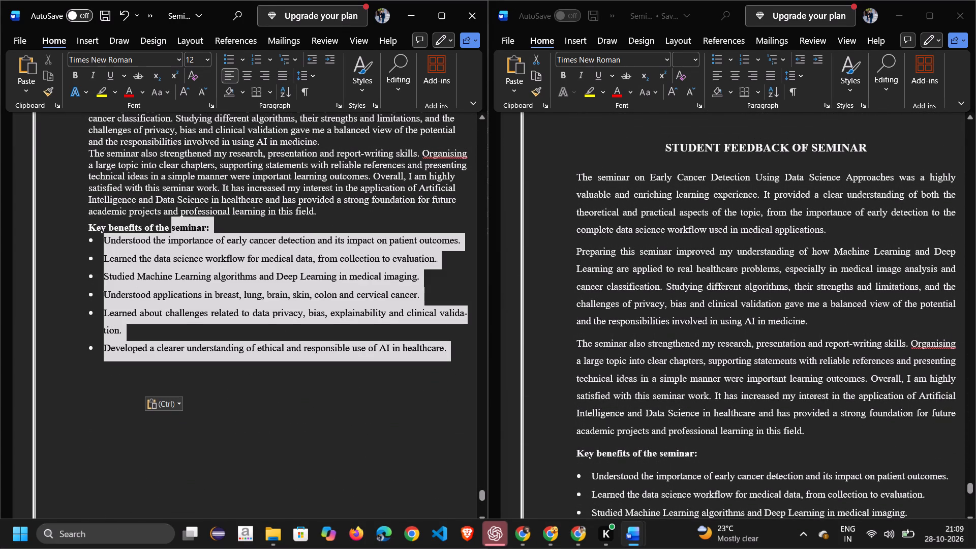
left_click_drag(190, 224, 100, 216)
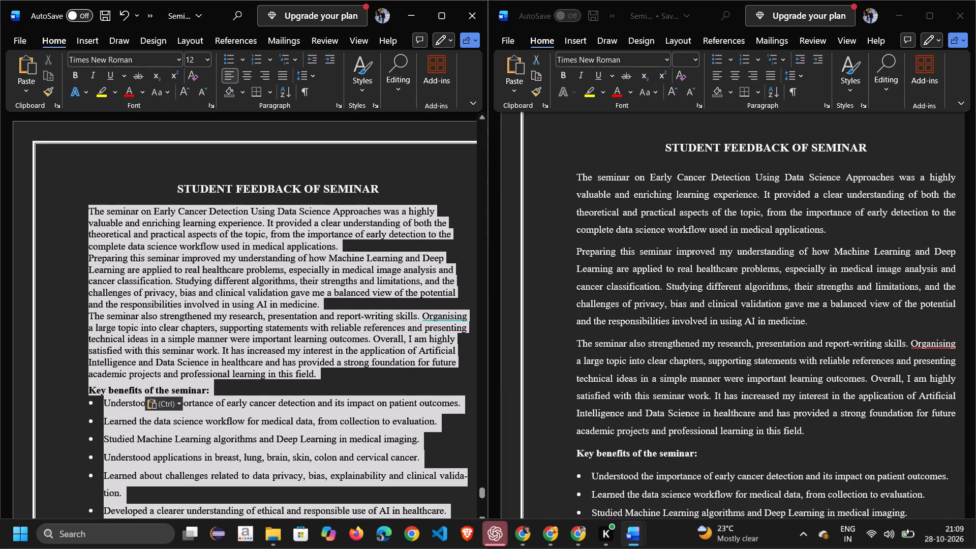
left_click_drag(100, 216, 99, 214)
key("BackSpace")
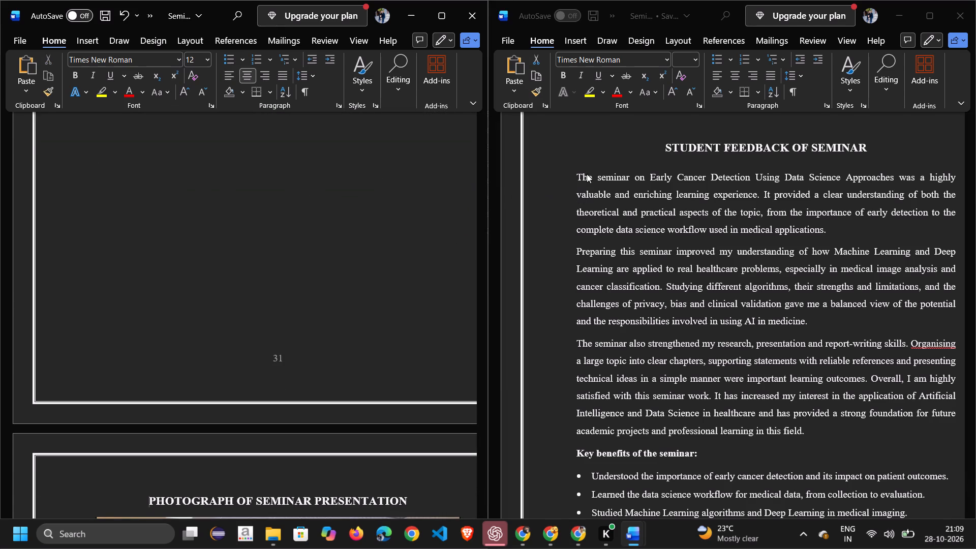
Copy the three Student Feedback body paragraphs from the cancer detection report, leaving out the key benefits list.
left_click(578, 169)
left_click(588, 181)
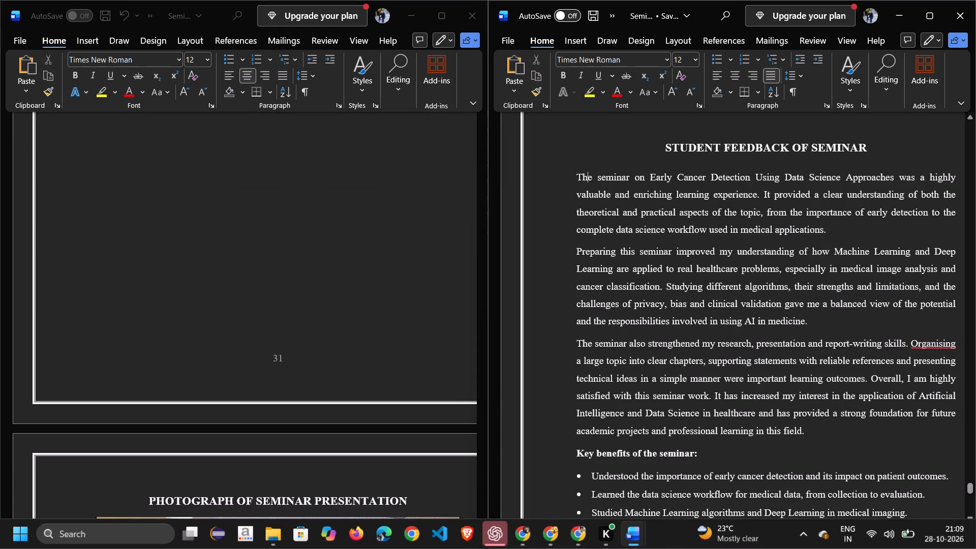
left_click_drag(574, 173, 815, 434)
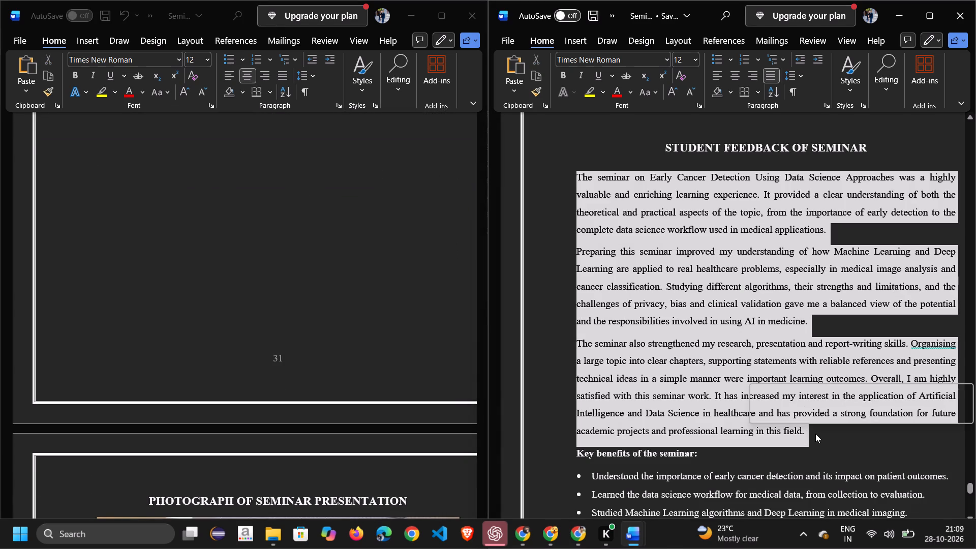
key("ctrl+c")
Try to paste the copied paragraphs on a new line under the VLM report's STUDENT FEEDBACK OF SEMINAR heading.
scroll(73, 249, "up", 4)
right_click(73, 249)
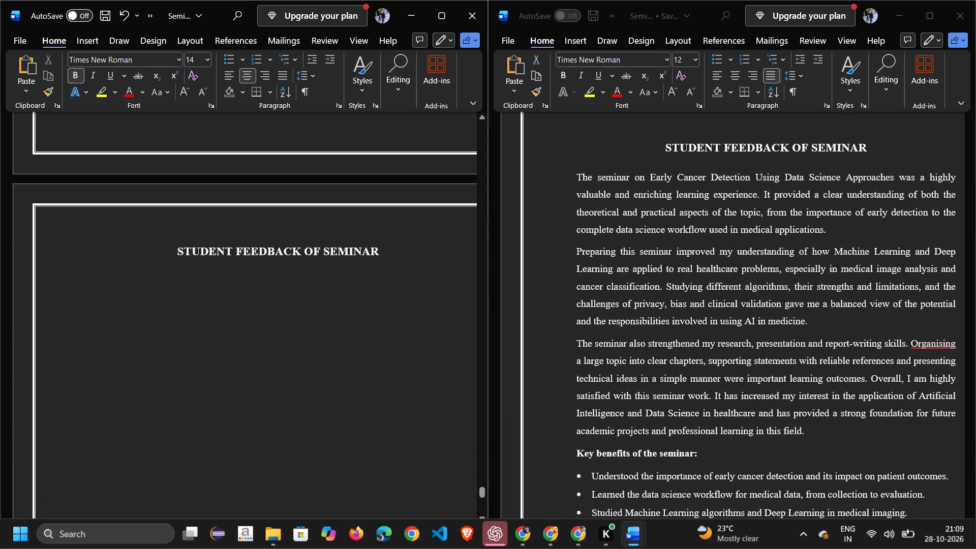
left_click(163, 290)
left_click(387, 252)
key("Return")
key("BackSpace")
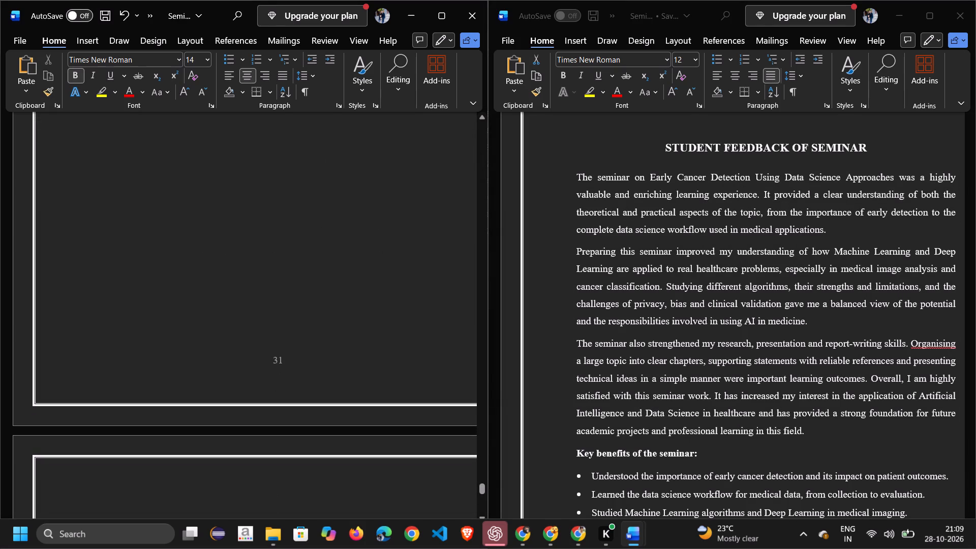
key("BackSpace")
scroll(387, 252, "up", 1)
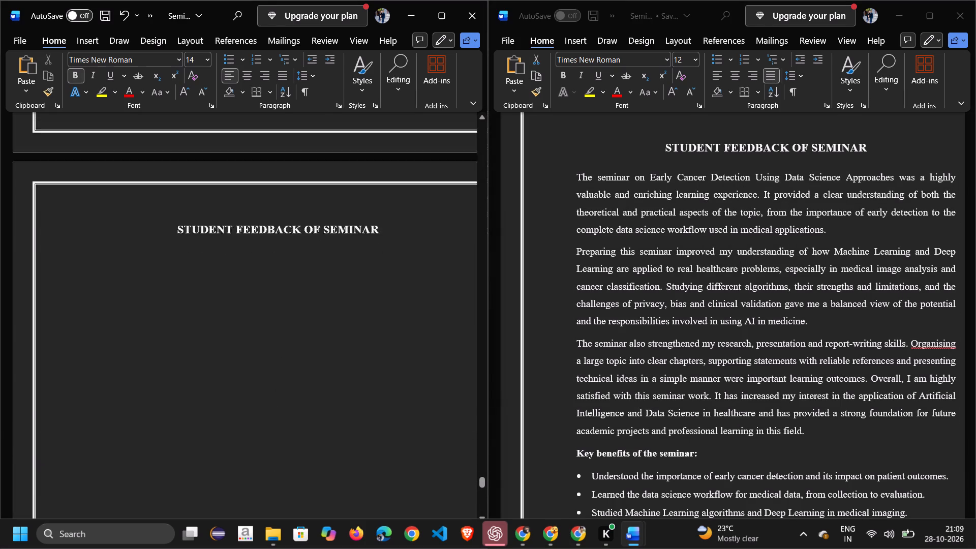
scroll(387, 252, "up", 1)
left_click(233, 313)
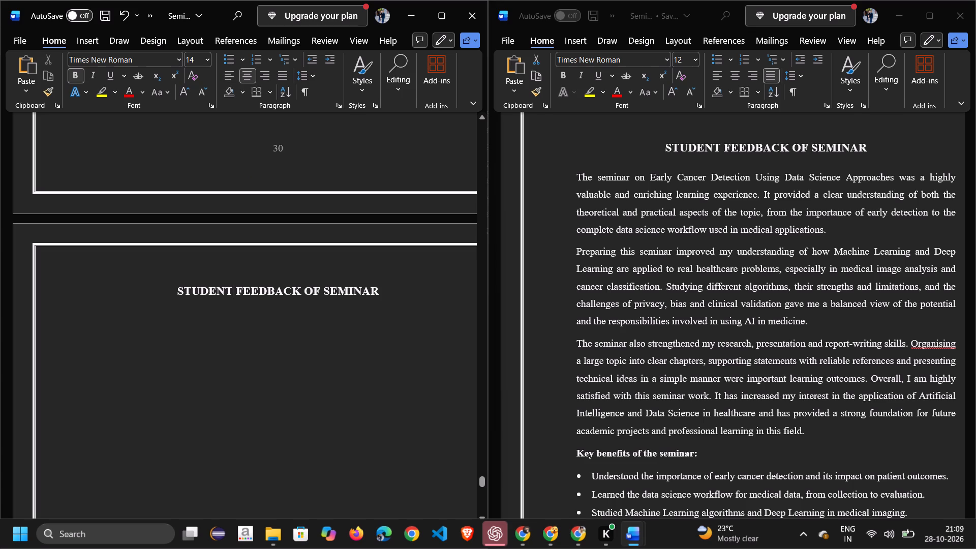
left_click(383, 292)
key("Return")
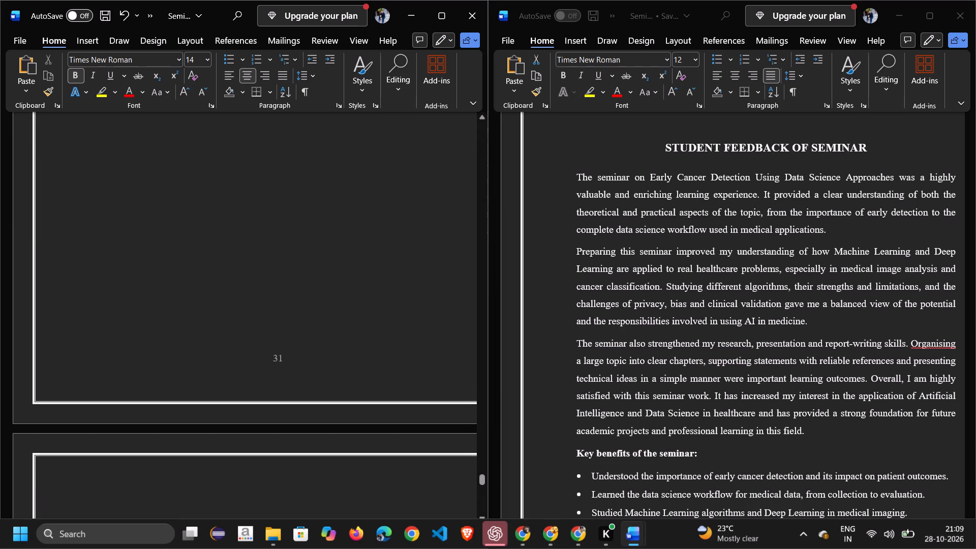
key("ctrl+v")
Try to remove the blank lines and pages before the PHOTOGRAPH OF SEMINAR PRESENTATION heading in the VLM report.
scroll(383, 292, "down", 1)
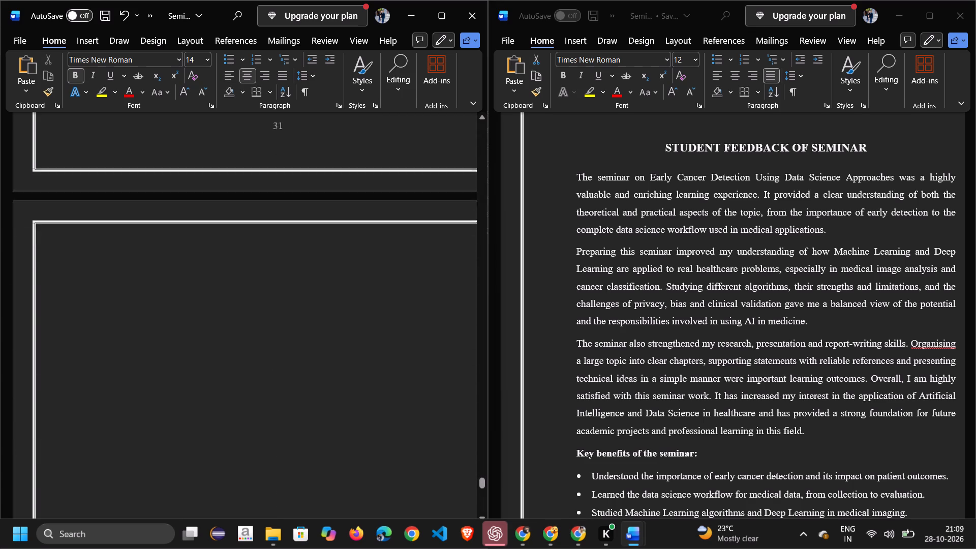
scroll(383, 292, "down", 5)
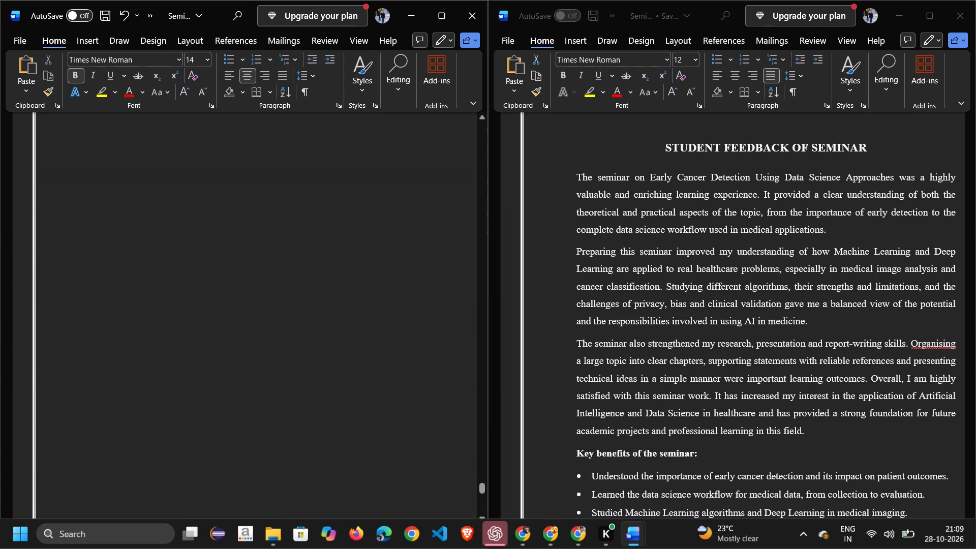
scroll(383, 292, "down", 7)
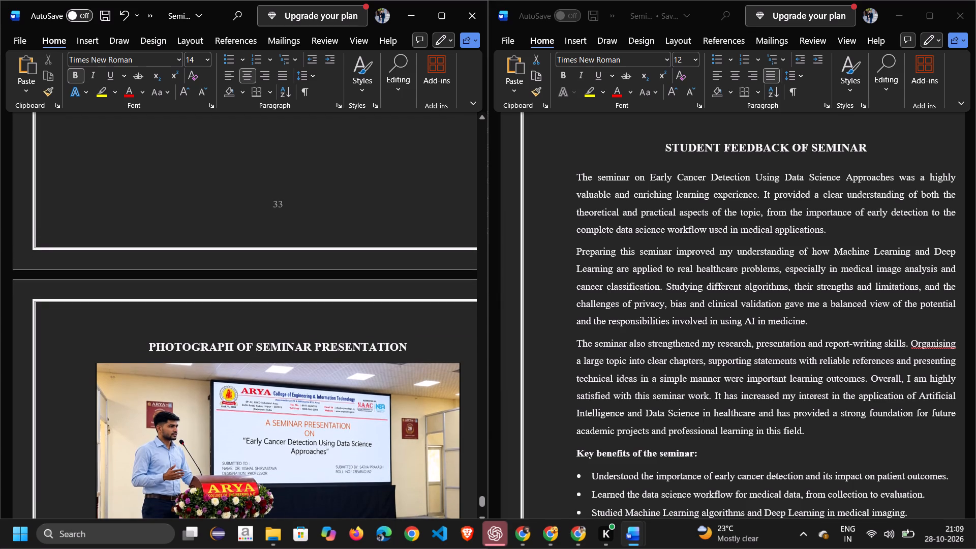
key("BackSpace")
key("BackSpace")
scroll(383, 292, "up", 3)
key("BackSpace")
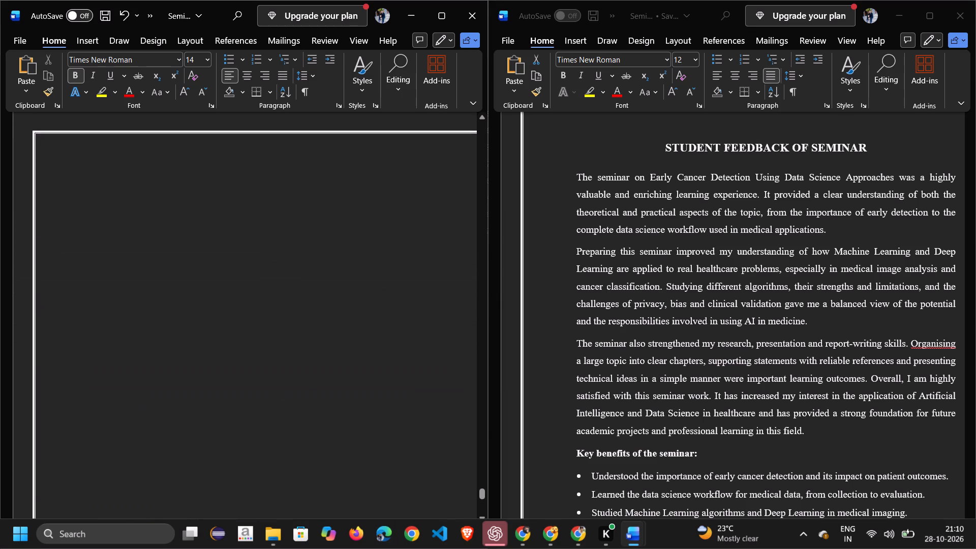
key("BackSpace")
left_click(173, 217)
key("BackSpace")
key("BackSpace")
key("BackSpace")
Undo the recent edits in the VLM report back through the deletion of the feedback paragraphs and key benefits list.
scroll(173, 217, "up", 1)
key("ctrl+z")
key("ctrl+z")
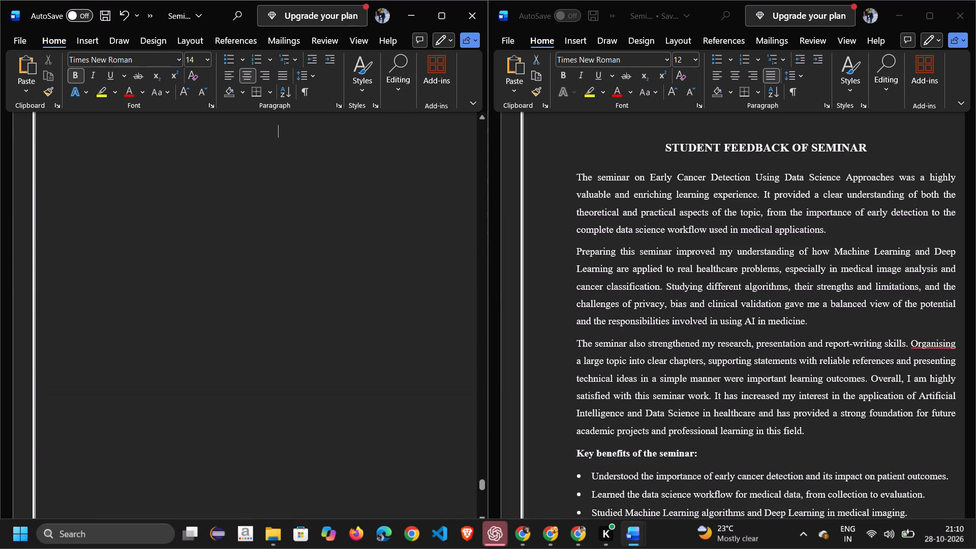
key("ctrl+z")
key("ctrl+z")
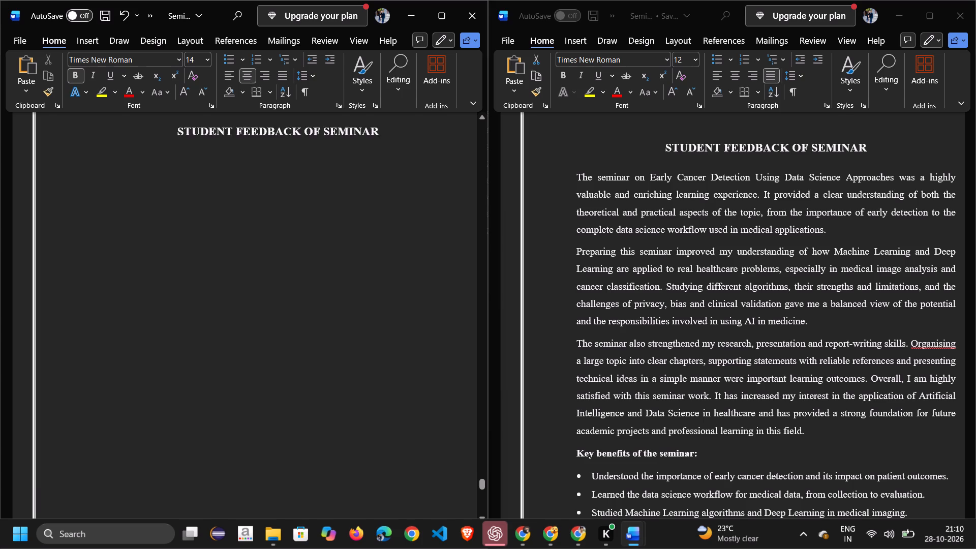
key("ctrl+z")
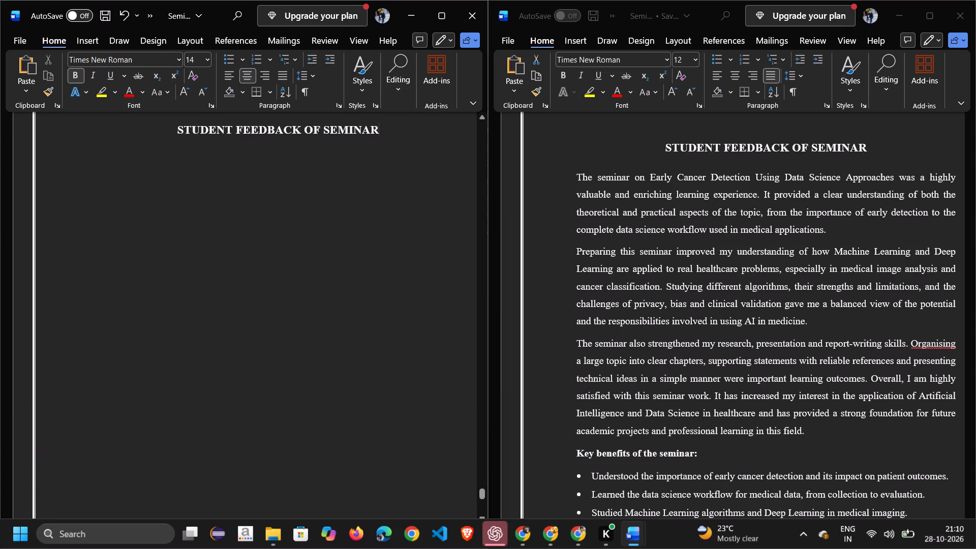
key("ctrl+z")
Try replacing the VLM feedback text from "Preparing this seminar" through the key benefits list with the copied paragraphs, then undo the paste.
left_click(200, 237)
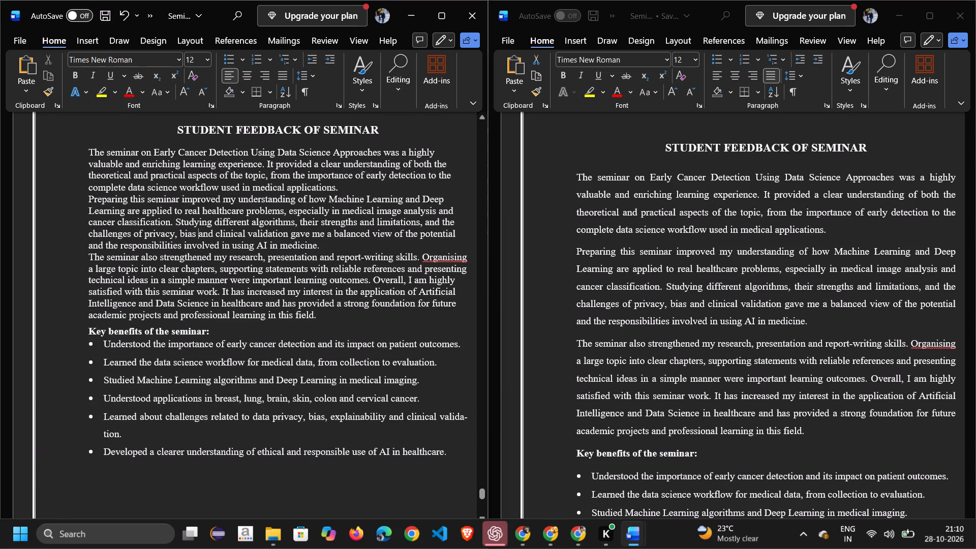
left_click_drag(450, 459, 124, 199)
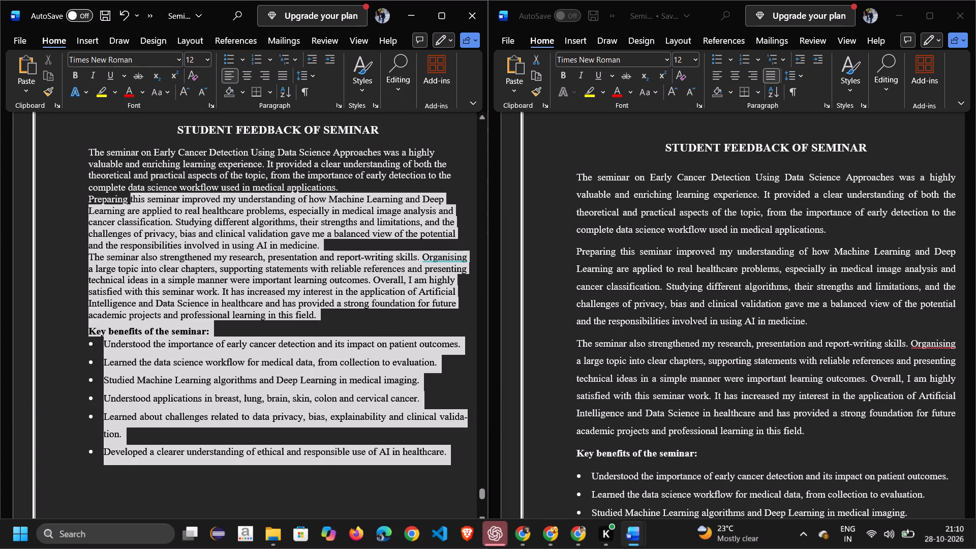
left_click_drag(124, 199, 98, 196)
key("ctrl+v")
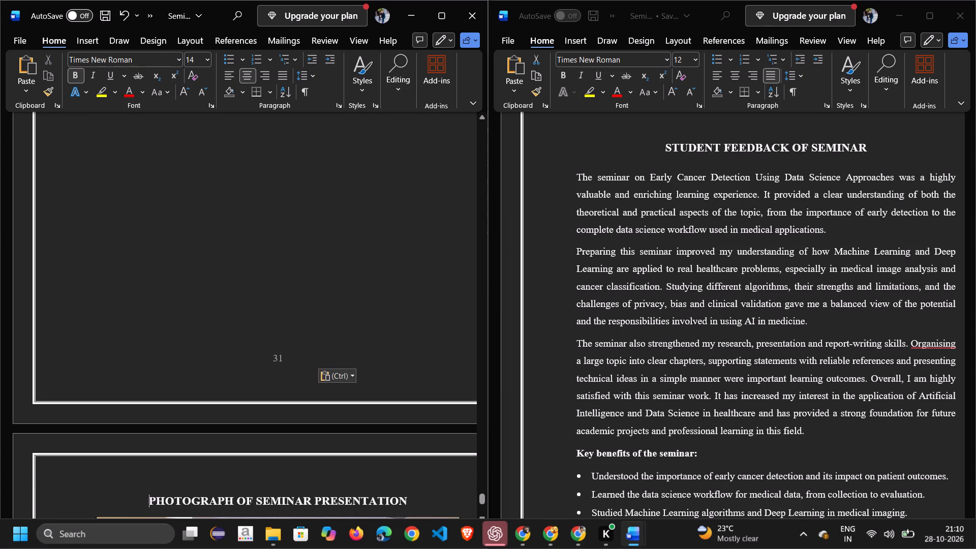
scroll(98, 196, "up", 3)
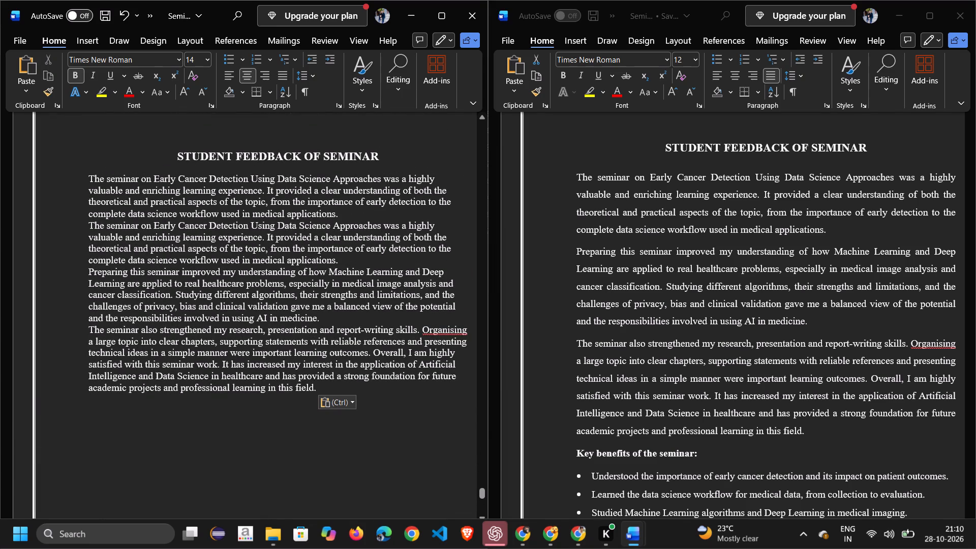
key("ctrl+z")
Set line spacing to 1.5 for the Student Feedback paragraphs and key benefits list in the VLM report.
left_click(169, 281)
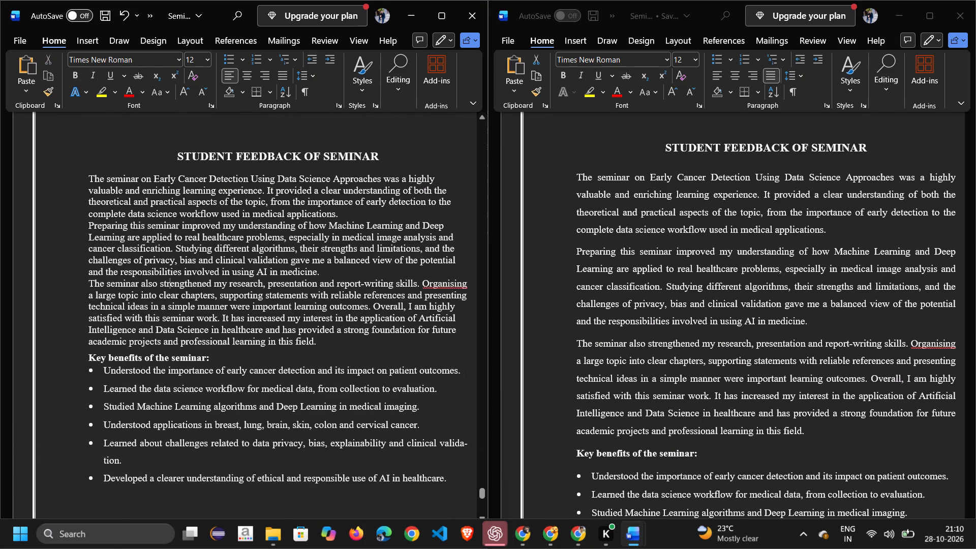
left_click_drag(444, 473, 156, 234)
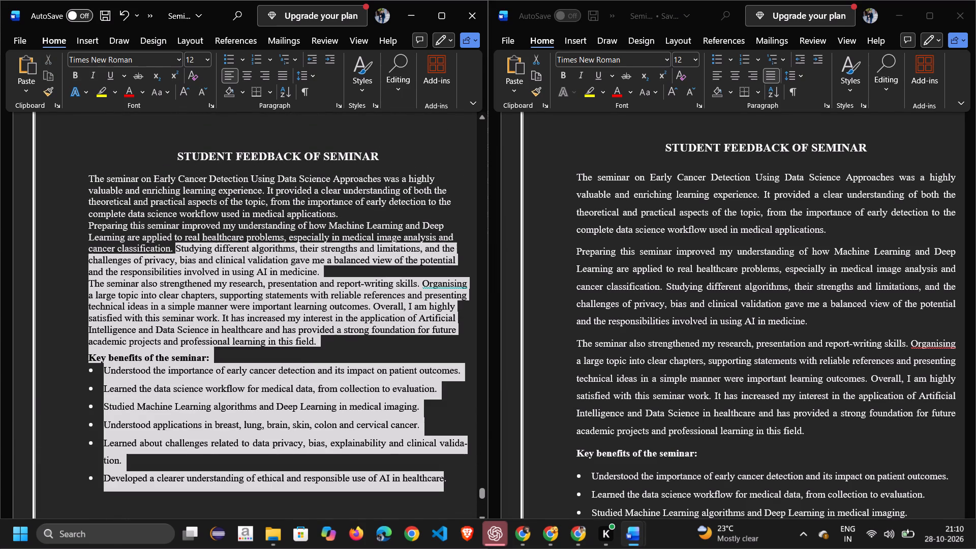
left_click_drag(156, 234, 86, 178)
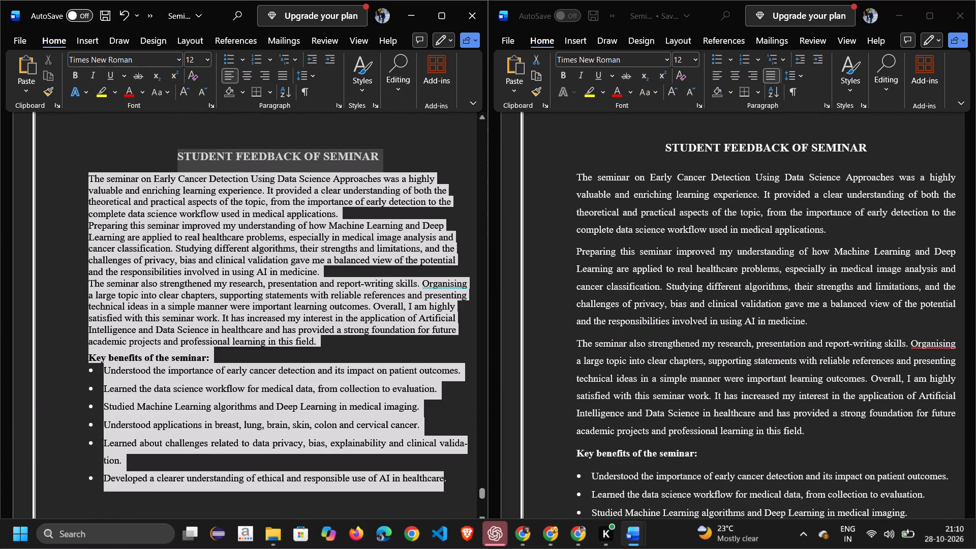
left_click_drag(86, 178, 88, 178)
left_click(312, 76)
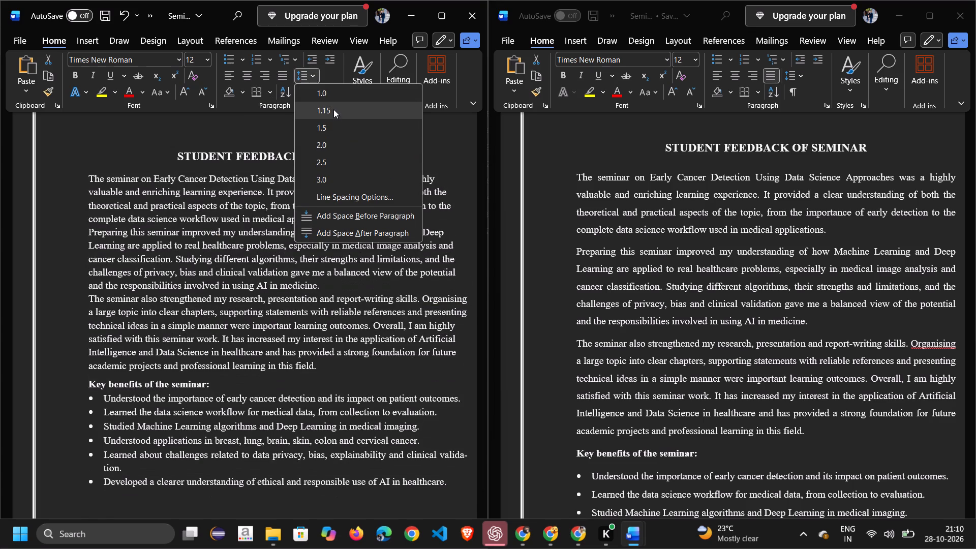
left_click(331, 127)
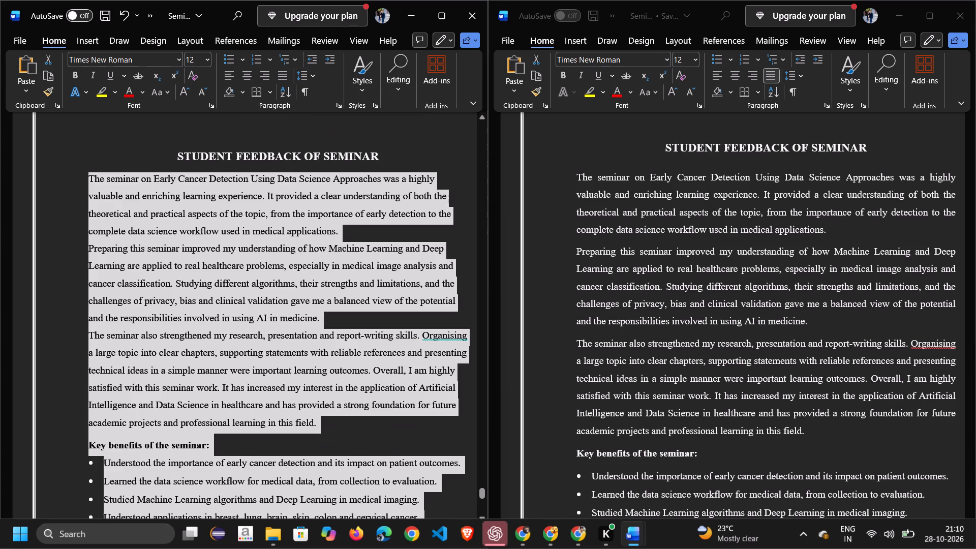
left_click(159, 149)
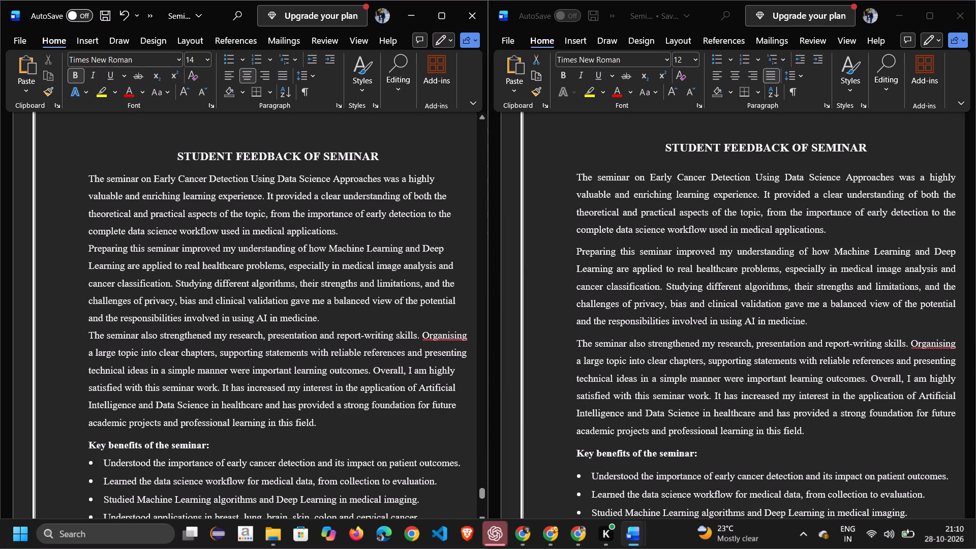
Select the entire VLM report and copy its contents.
scroll(266, 283, "up", 1)
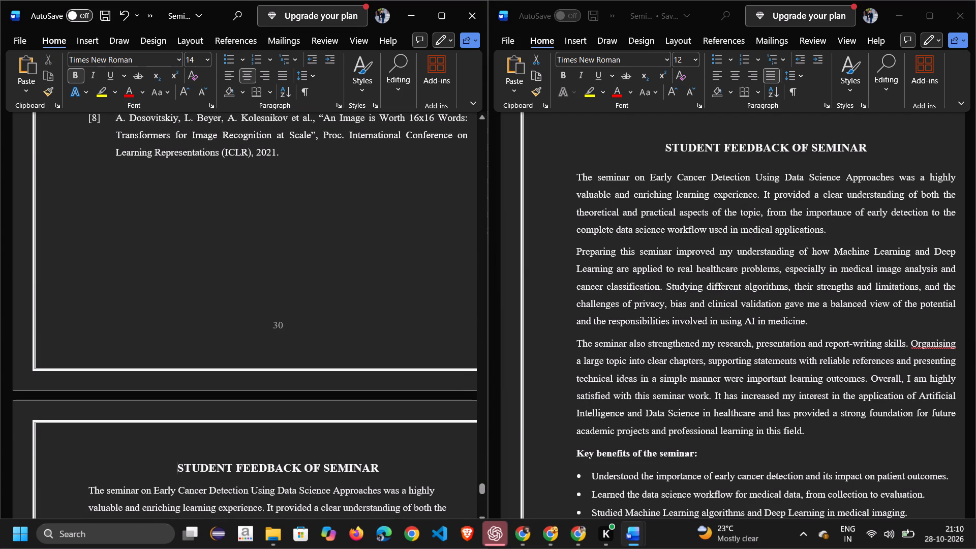
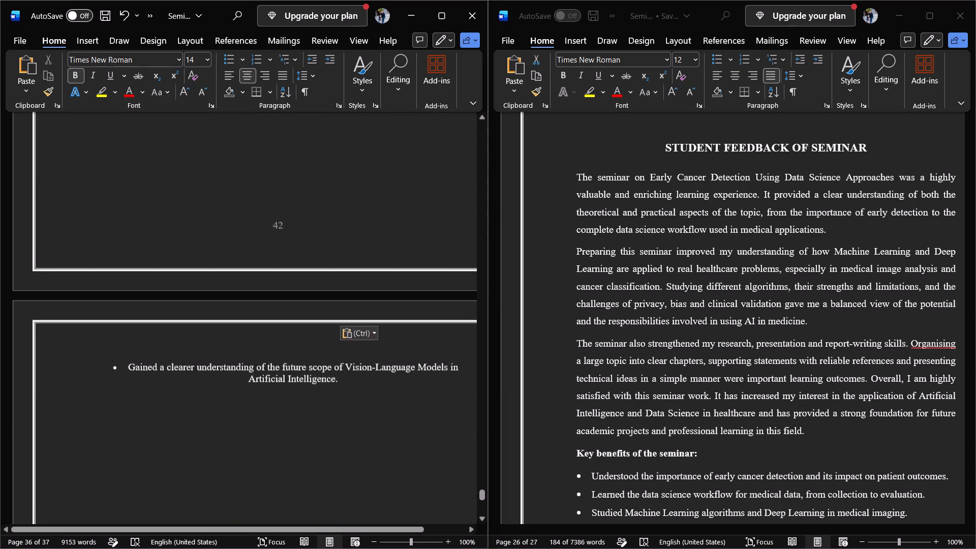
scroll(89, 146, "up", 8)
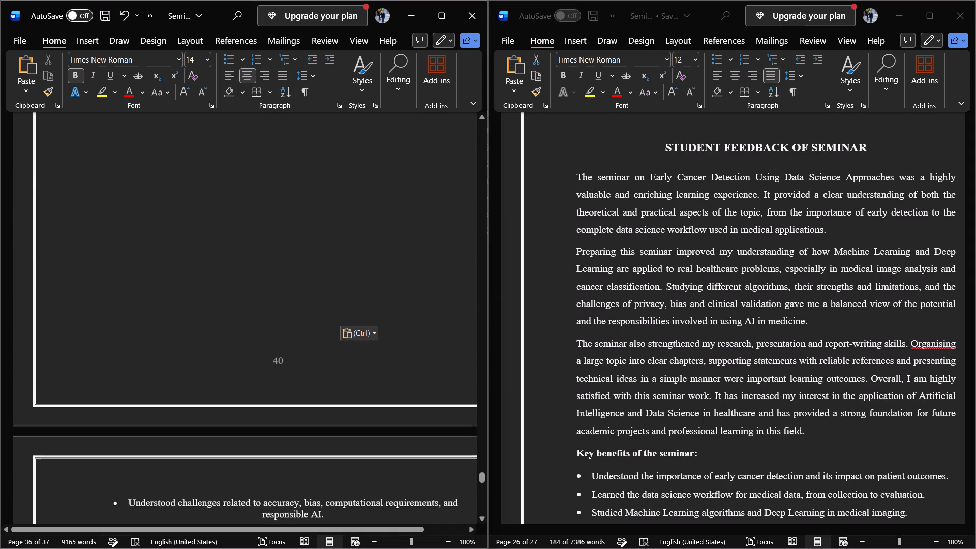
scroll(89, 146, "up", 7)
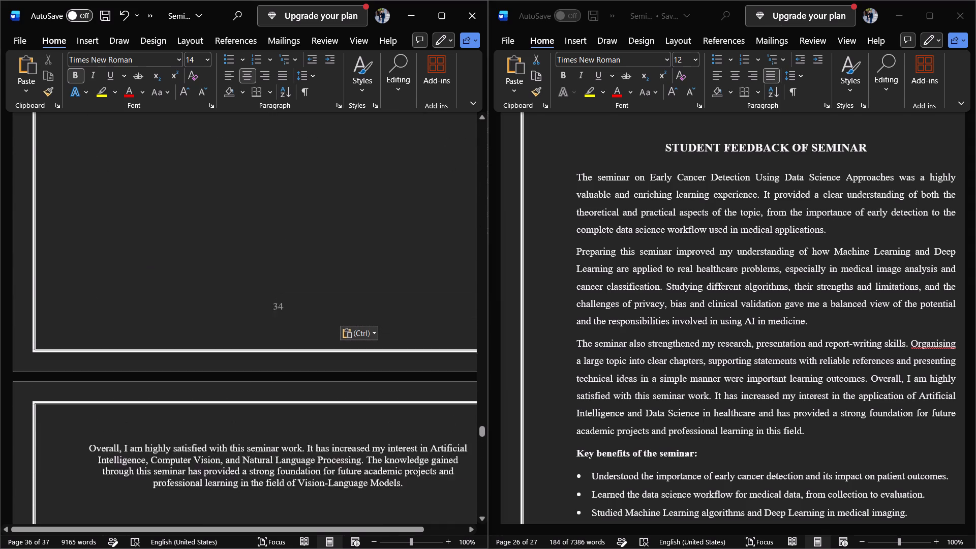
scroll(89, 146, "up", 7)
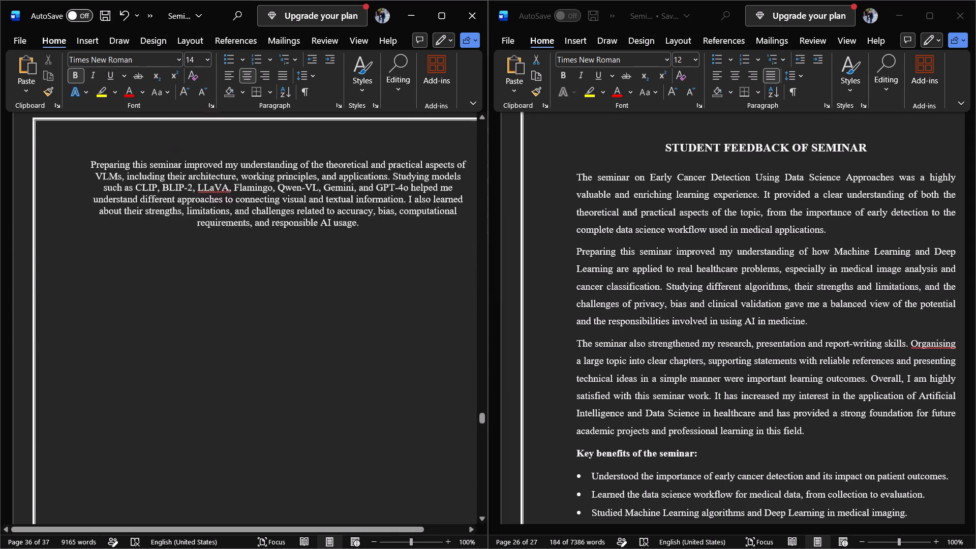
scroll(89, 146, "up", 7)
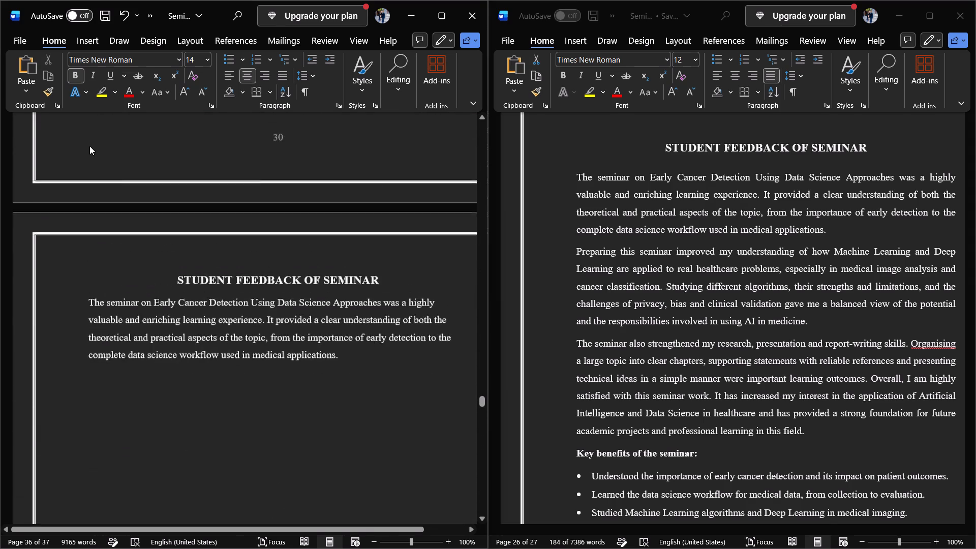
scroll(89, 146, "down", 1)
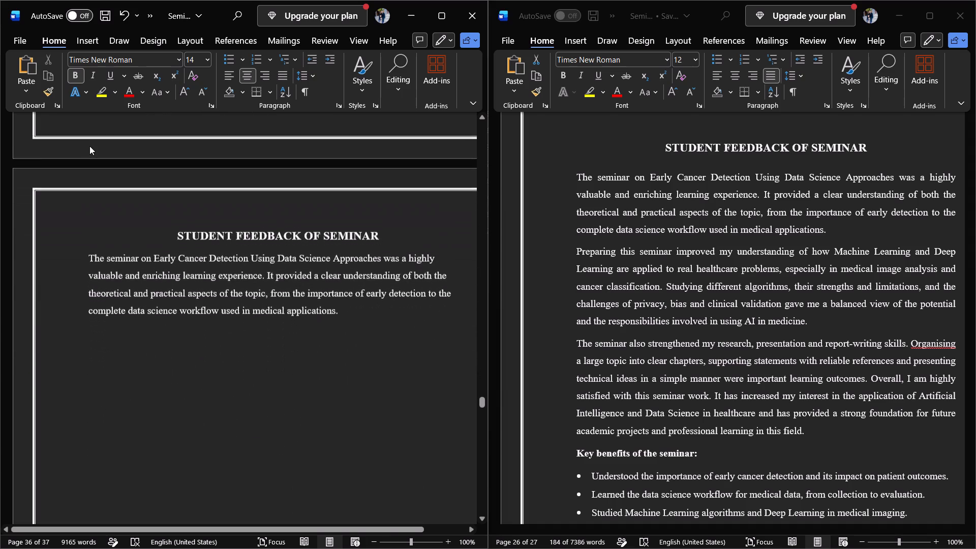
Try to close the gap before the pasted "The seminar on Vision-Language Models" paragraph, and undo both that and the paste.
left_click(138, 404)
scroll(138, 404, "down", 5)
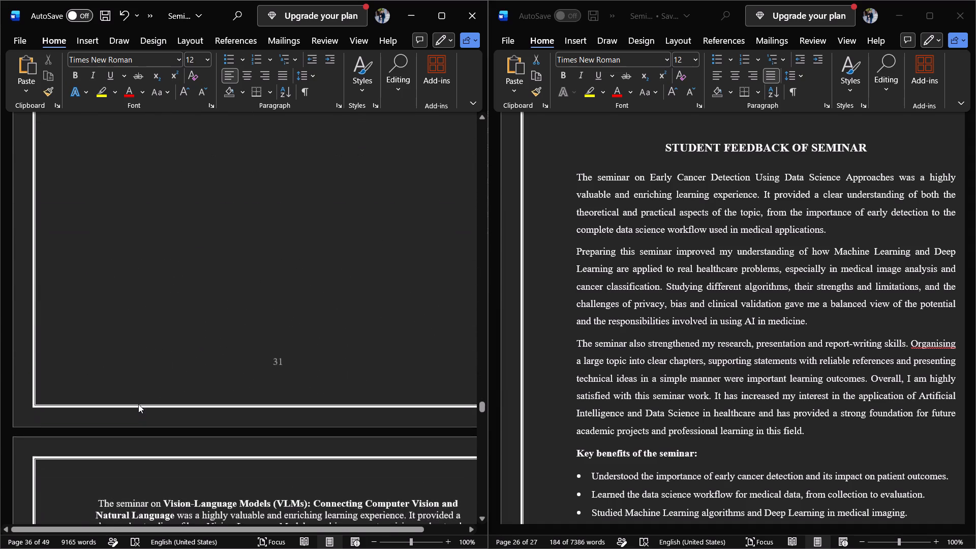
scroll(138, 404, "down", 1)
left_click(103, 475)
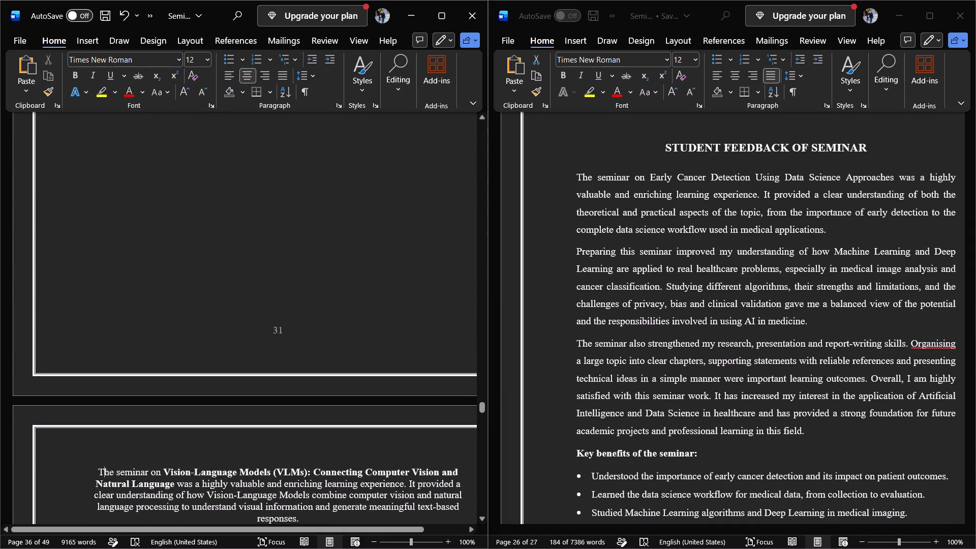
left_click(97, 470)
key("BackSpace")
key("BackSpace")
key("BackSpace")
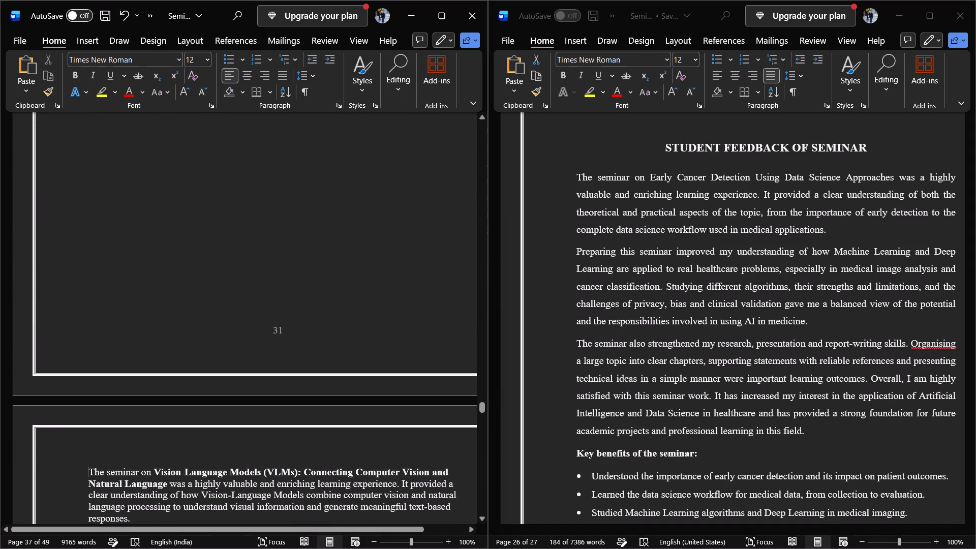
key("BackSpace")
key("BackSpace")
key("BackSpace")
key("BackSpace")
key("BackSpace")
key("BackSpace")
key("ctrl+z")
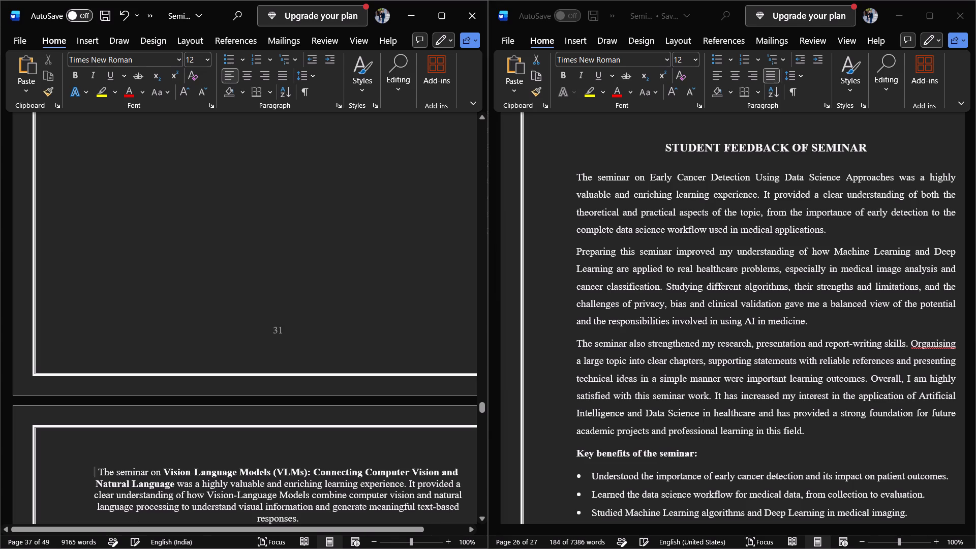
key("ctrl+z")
Delete everything from the Student Feedback of Seminar heading through the photograph section and its description at the report's end.
scroll(97, 470, "down", 2)
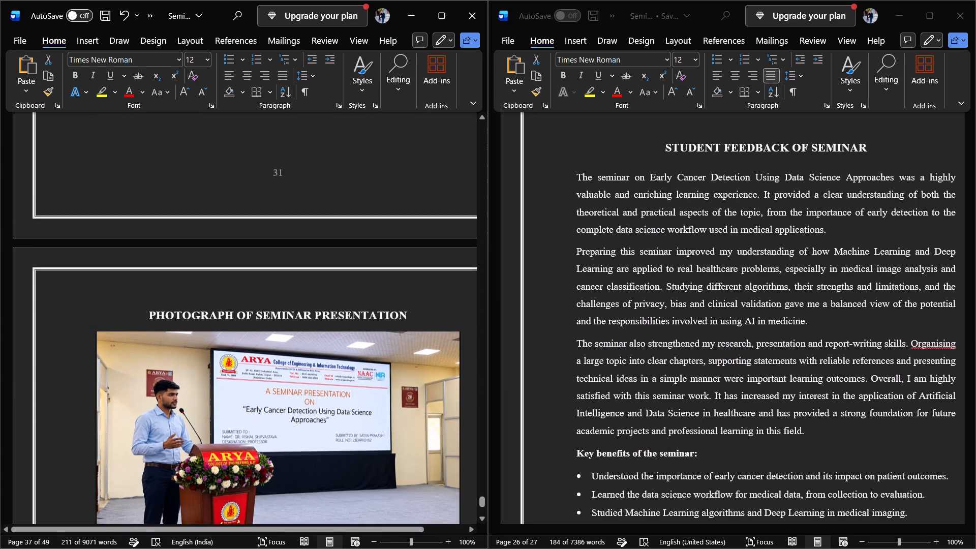
left_click(237, 443)
scroll(240, 437, "down", 2)
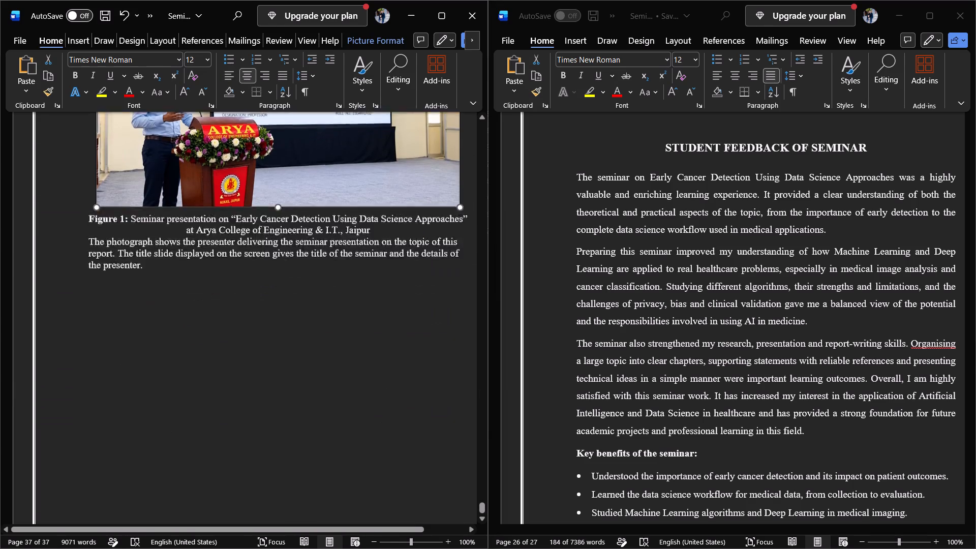
scroll(240, 437, "down", 1)
left_click_drag(327, 344, 168, 166)
left_click_drag(154, 159, 142, 245)
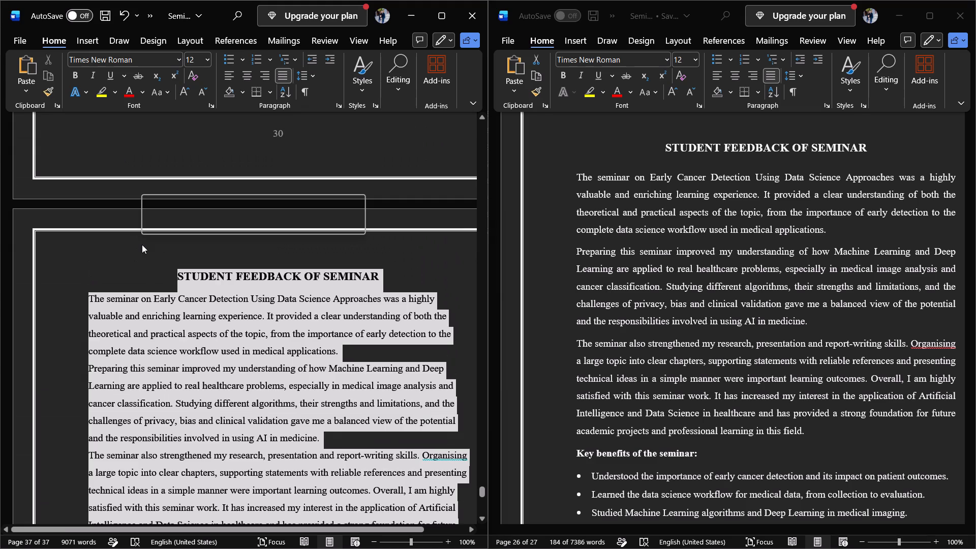
key("BackSpace")
Insert blank lines after reference [8] until the insertion point is on a new page.
scroll(142, 245, "up", 2)
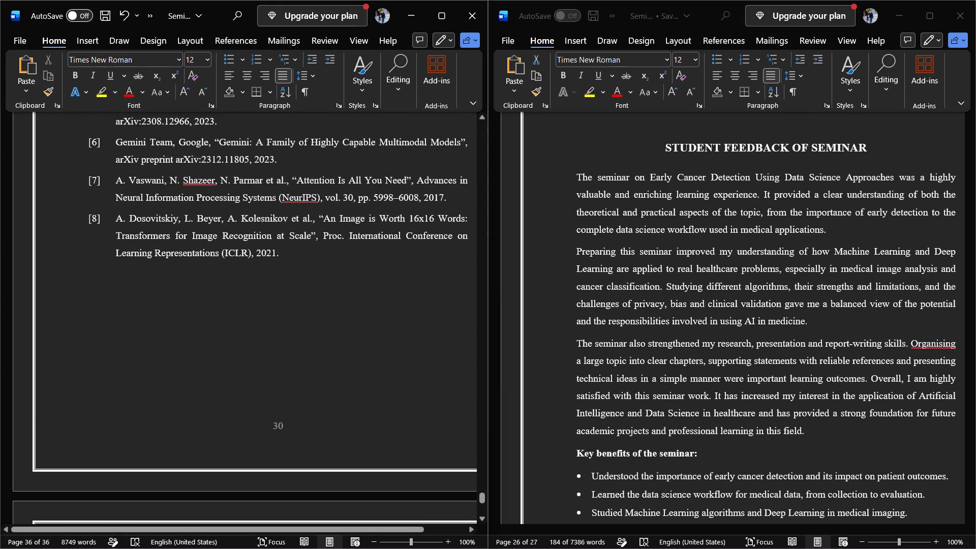
left_click(296, 255)
key("Return")
key("Return")
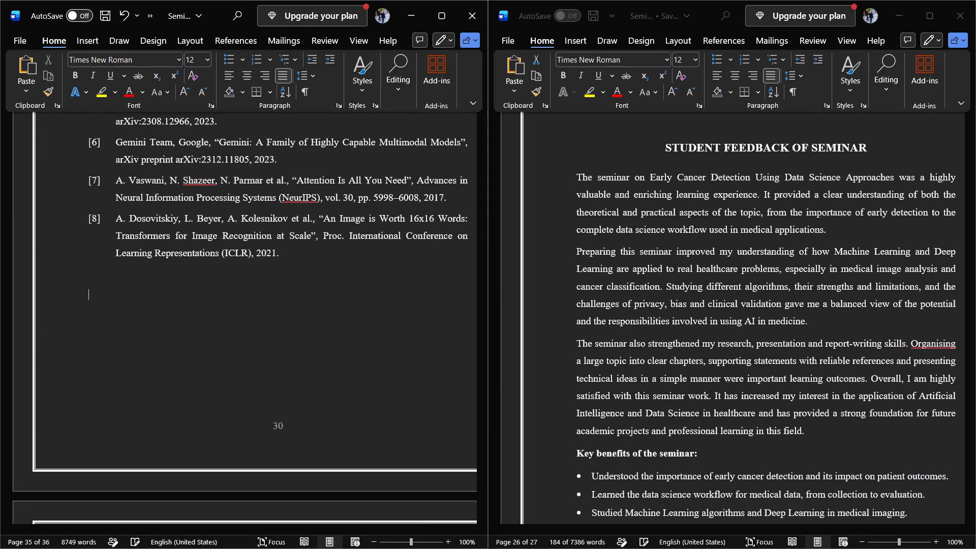
key("Return")
key("Return")
key("Return")
key("Return")
key("Return")
key("Return")
key("BackSpace")
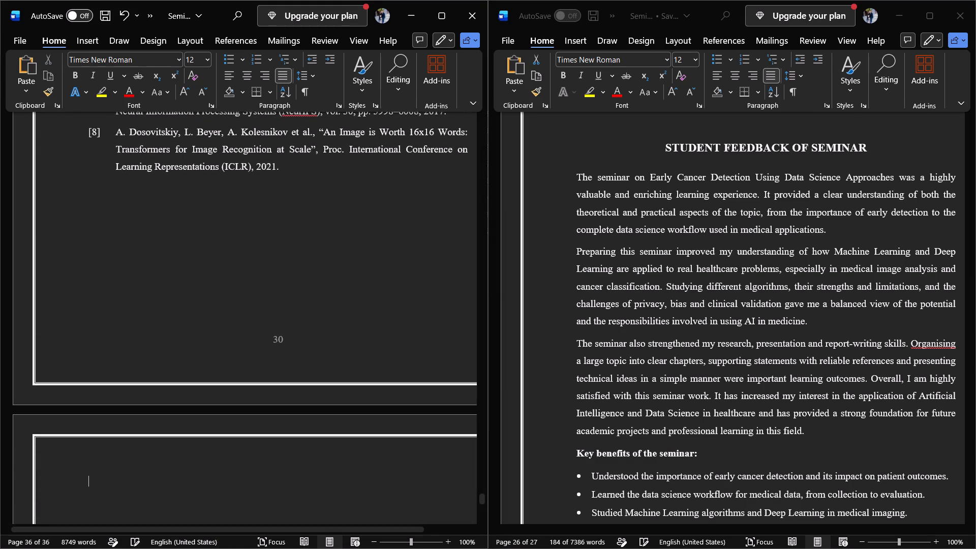
Paste the copied VLM Student Feedback text on the new page and check how it is laid out.
key("ctrl+v")
scroll(296, 255, "up", 1)
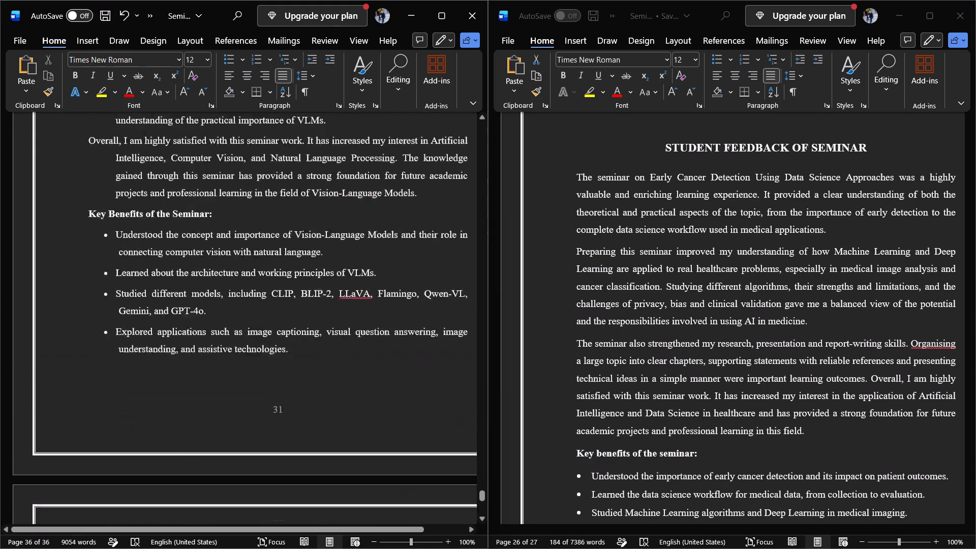
scroll(296, 255, "up", 8)
scroll(296, 255, "down", 1)
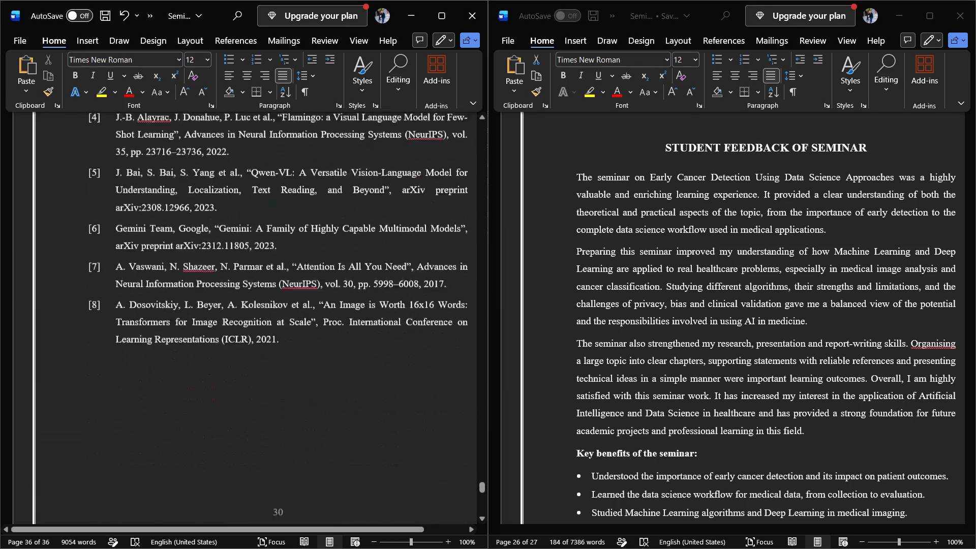
scroll(296, 255, "down", 4)
scroll(296, 255, "up", 1)
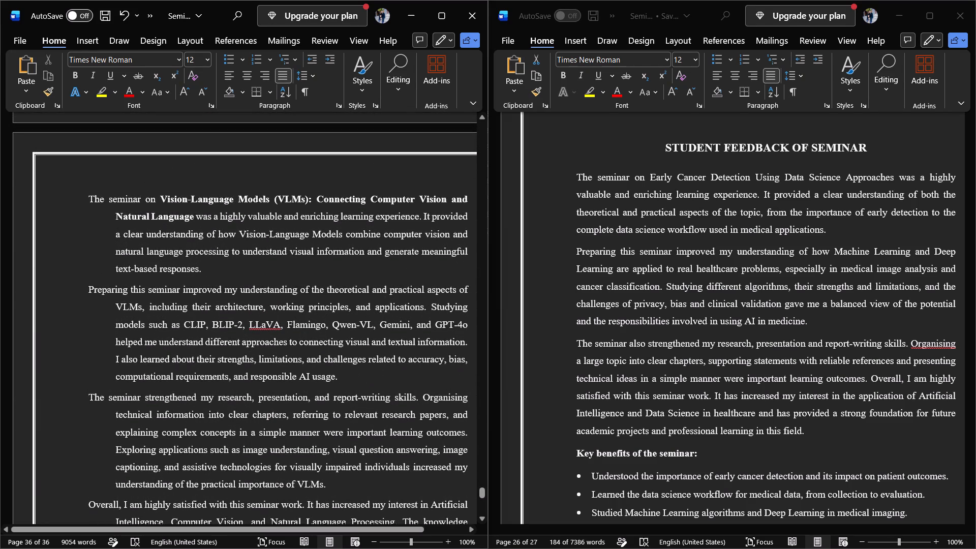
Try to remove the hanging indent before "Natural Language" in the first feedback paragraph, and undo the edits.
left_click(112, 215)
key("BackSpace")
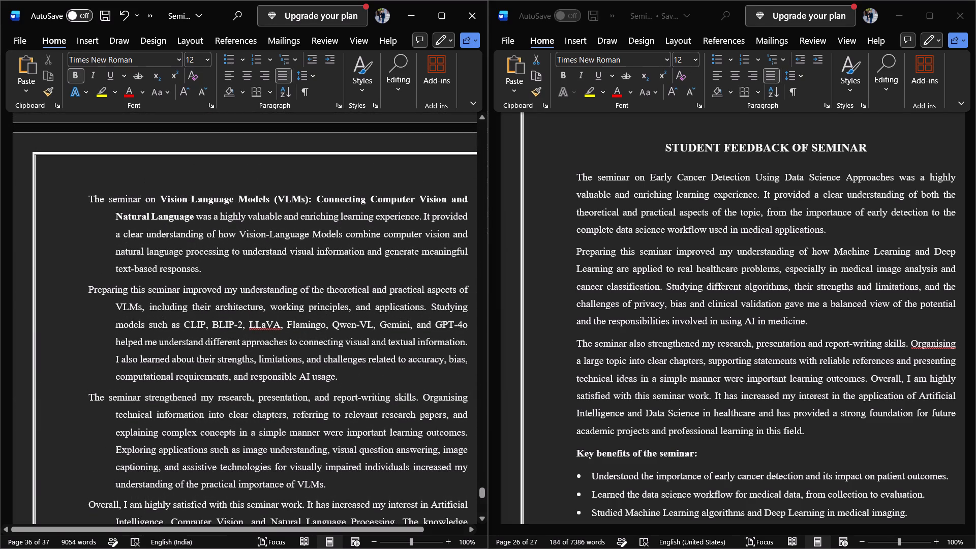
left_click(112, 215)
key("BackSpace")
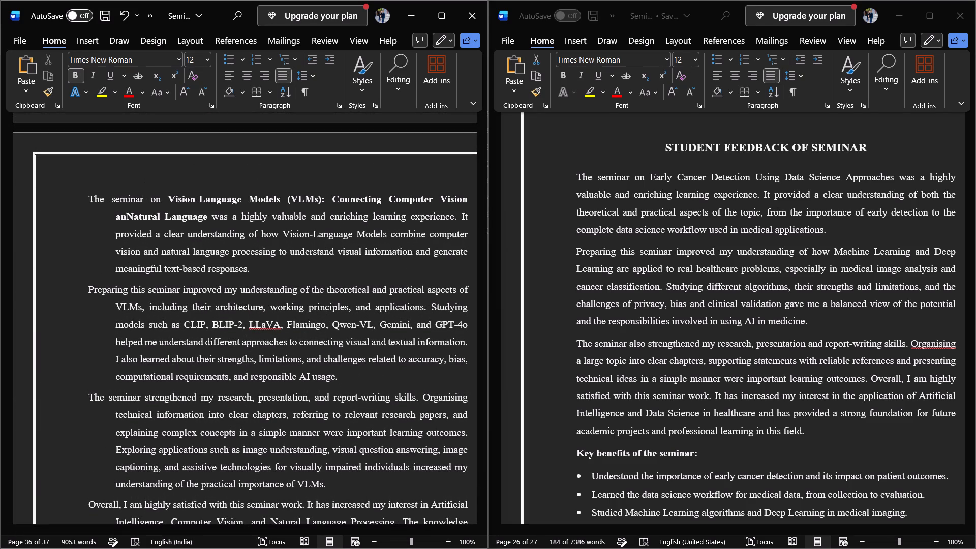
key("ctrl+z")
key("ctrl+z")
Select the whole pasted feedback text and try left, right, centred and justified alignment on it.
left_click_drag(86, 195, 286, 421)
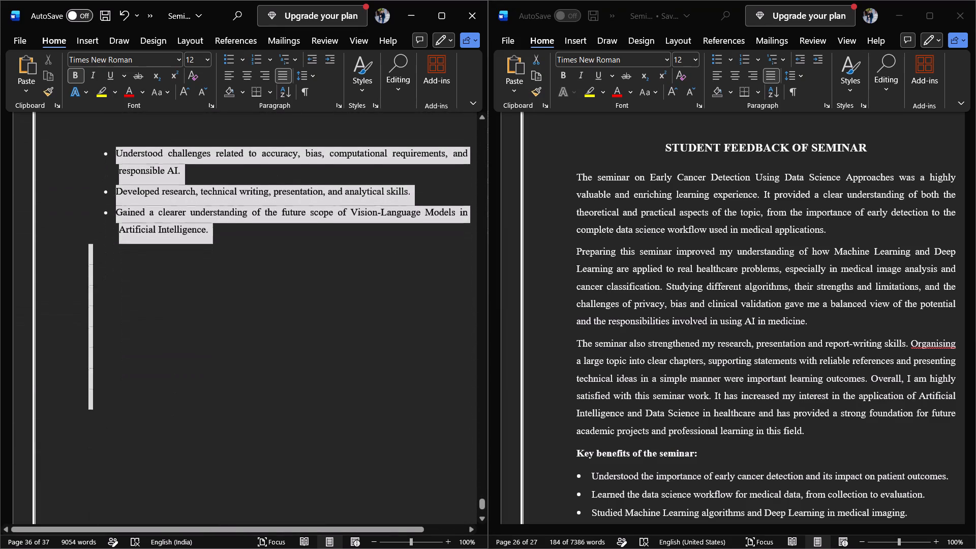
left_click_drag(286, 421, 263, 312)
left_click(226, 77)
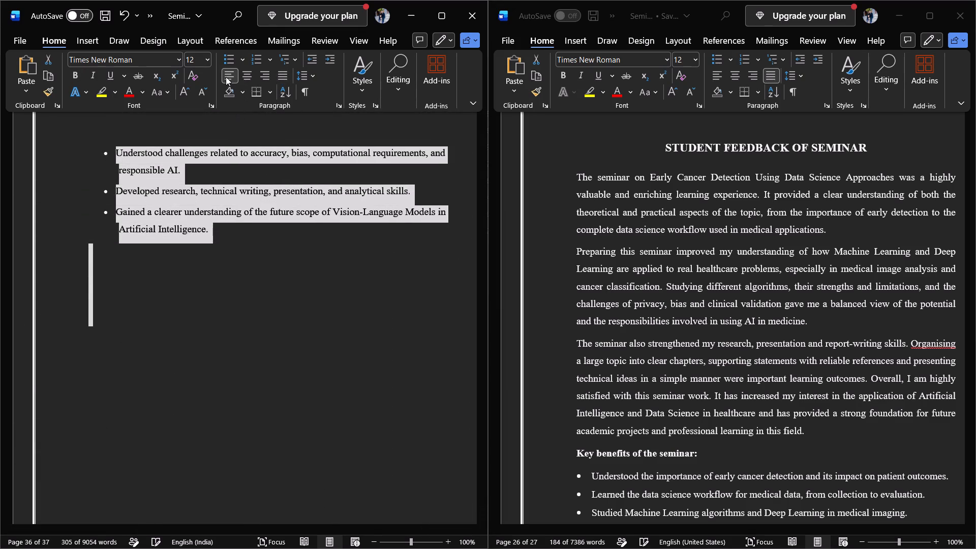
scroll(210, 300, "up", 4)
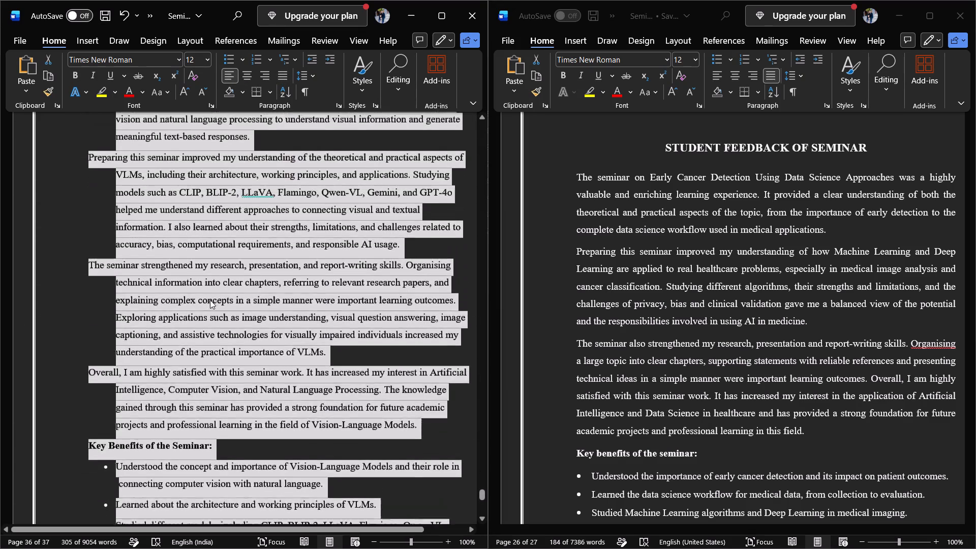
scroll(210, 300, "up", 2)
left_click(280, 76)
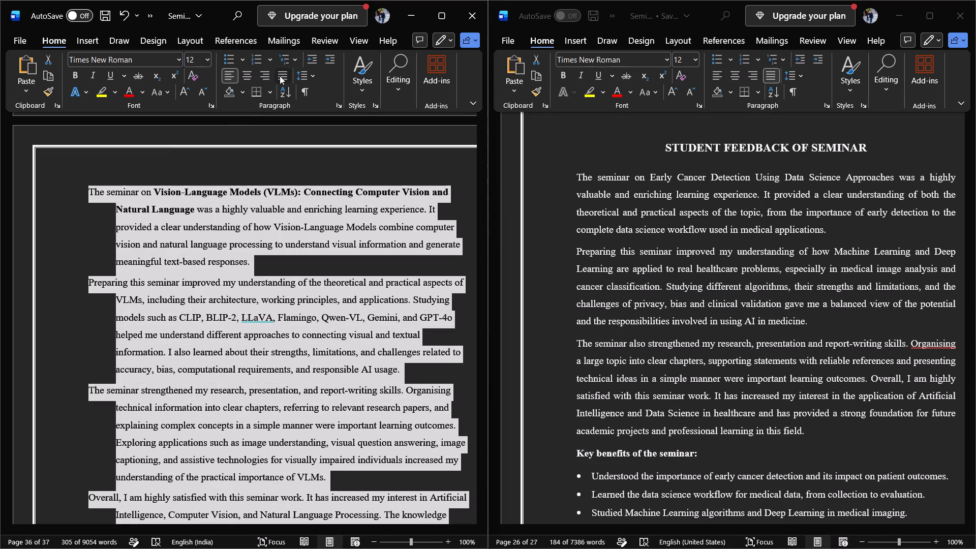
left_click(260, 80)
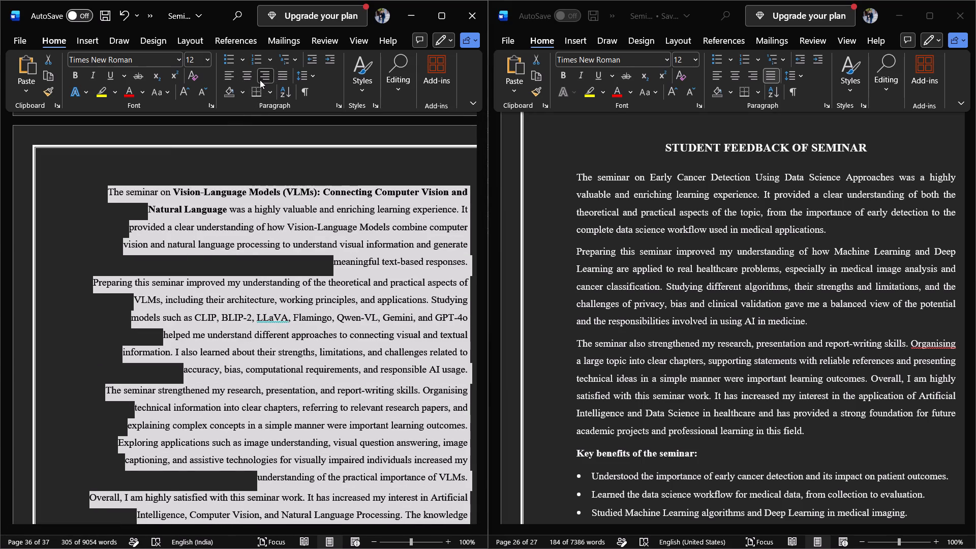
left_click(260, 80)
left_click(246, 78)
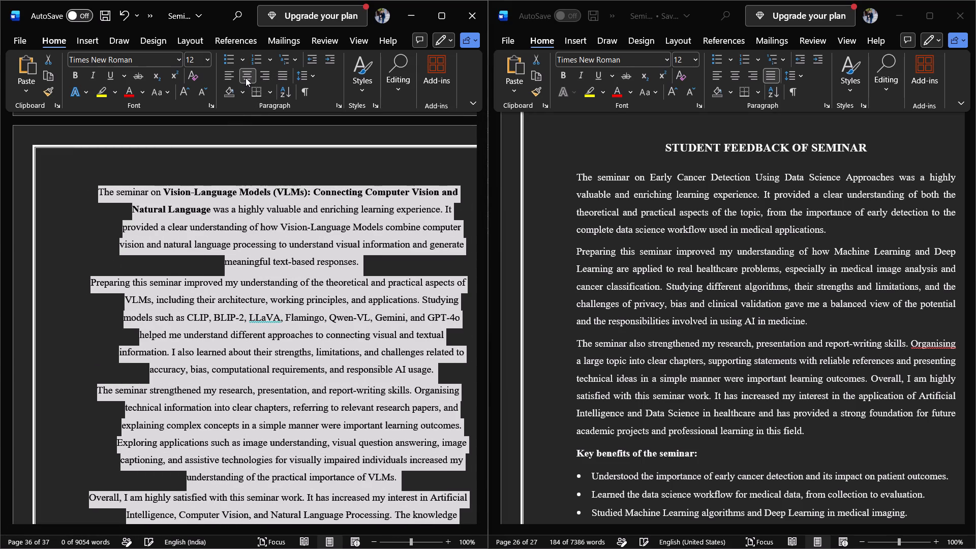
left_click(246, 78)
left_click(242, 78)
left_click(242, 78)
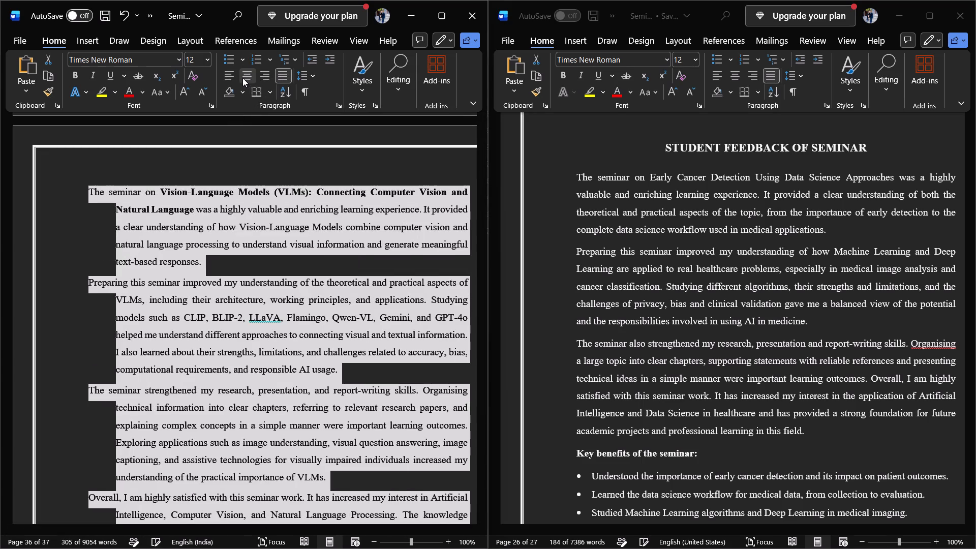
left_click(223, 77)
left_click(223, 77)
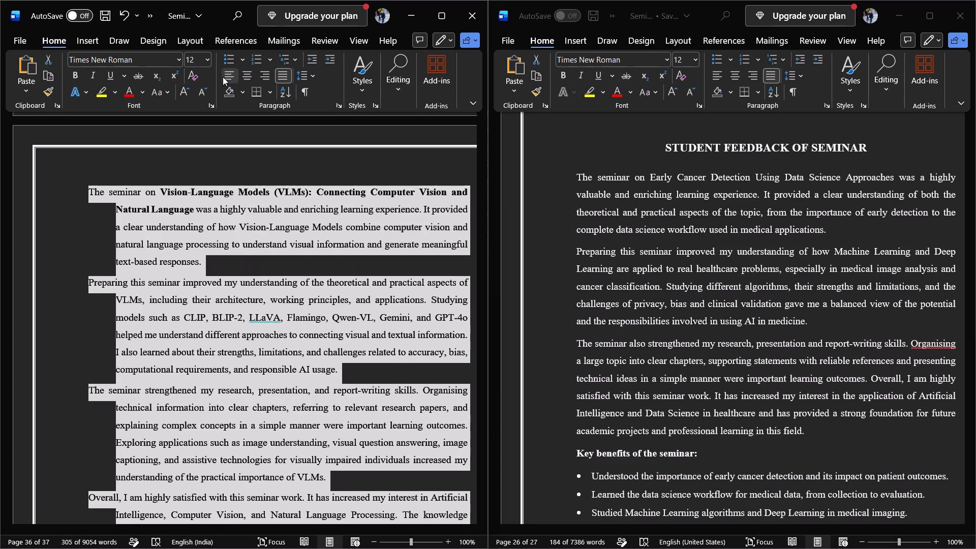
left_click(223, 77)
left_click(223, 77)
Indent the first line of each of the four feedback paragraphs so it lines up with the rest of its paragraph.
left_click(108, 211)
left_click(88, 192)
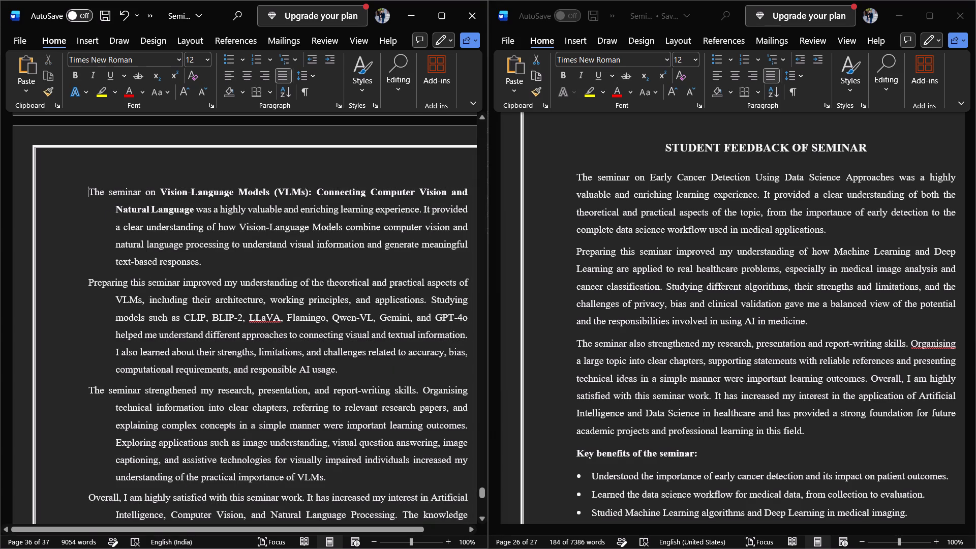
key("Tab")
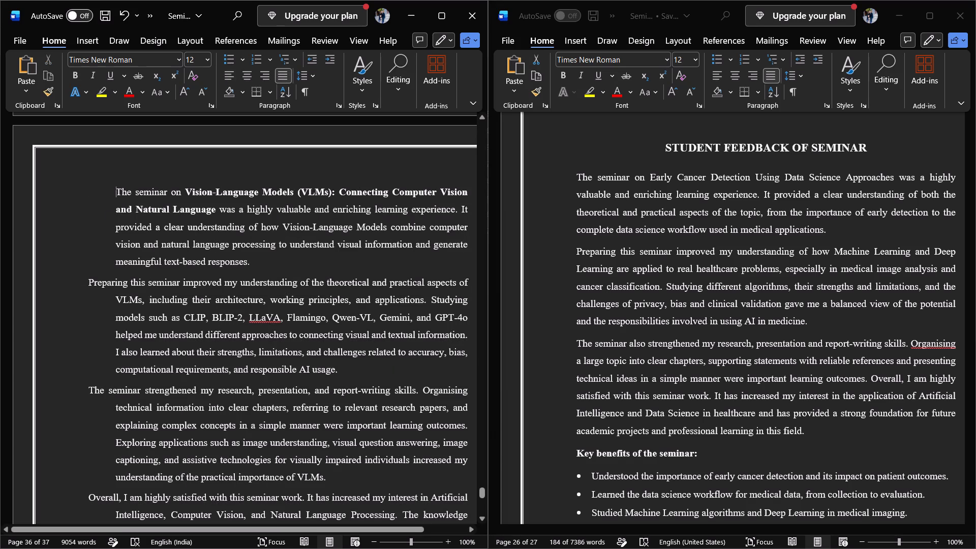
left_click(87, 278)
key("Tab")
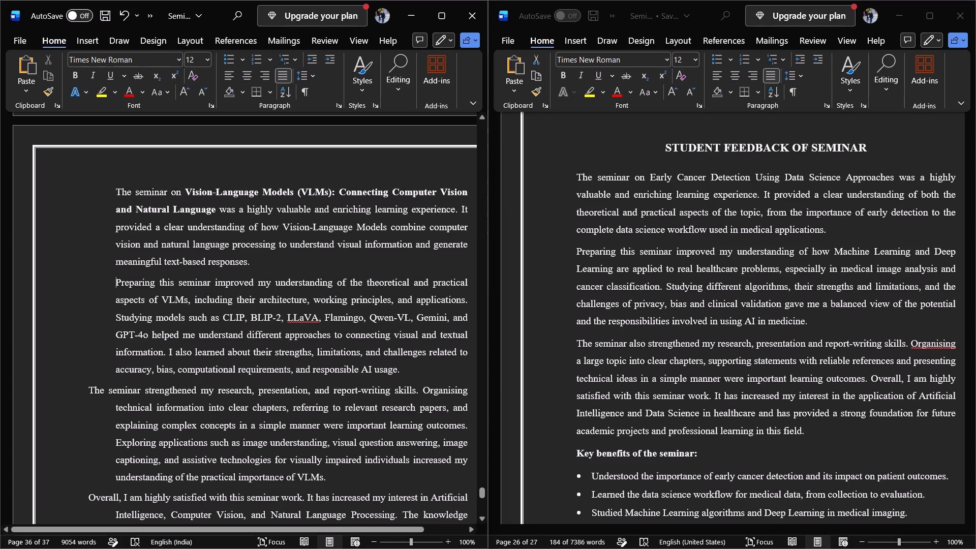
left_click(87, 388)
key("Tab")
scroll(90, 479, "down", 1)
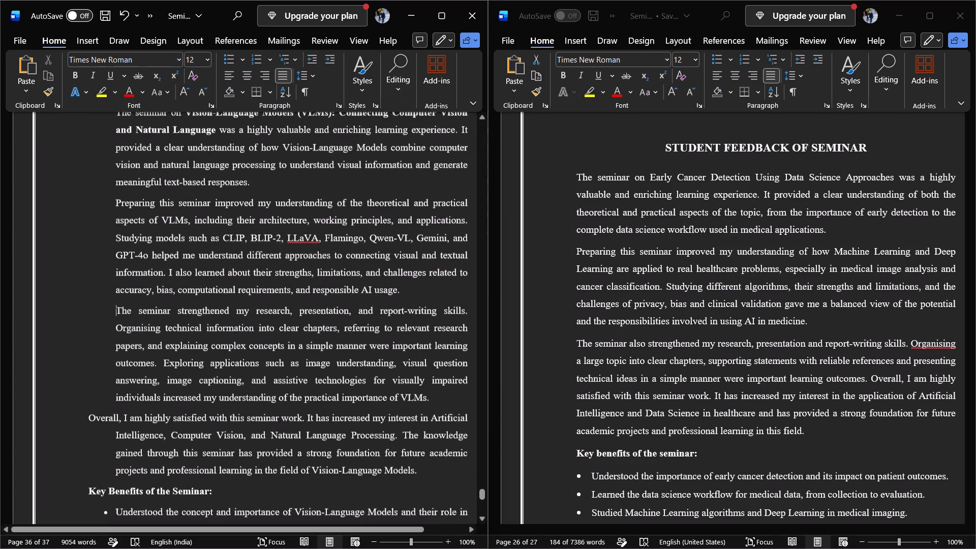
left_click(88, 416)
key("Tab")
Copy the heading STUDENT FEEDBACK OF SEMINAR from the cancer detection sample report.
scroll(107, 482, "down", 1)
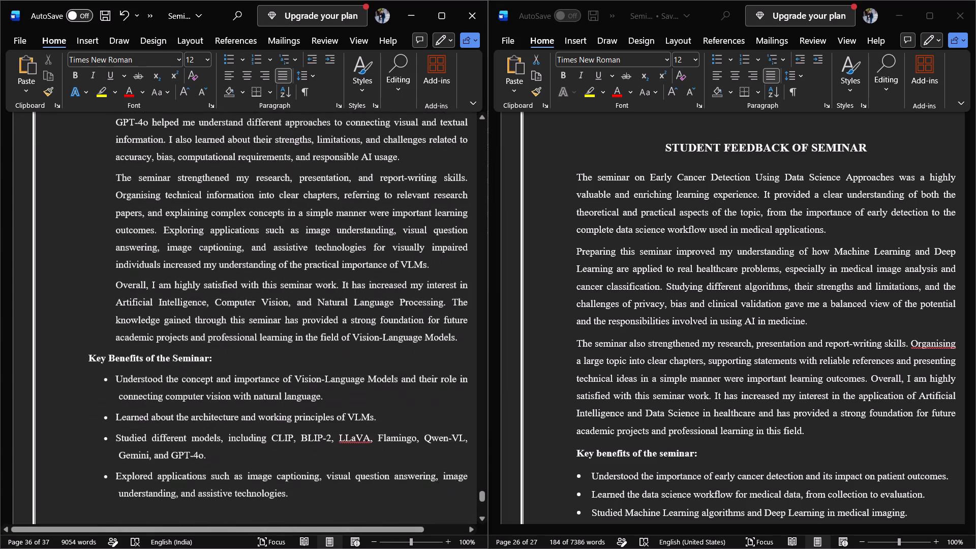
scroll(107, 482, "down", 3)
scroll(107, 482, "up", 1)
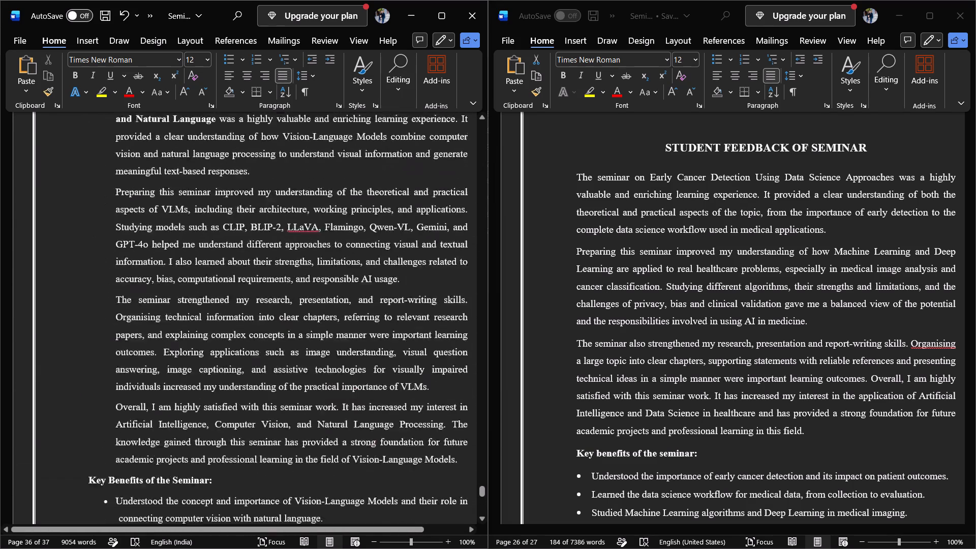
scroll(107, 482, "down", 2)
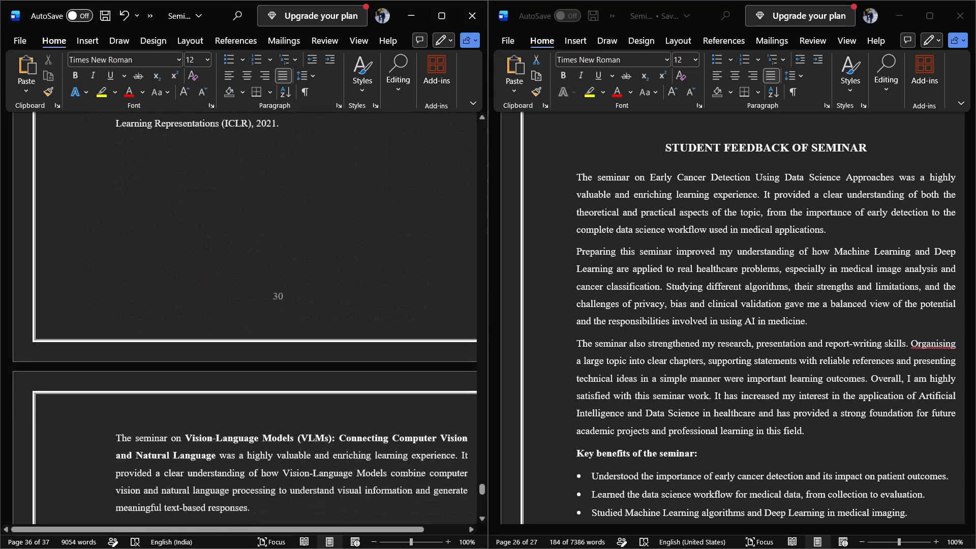
scroll(107, 482, "down", 3)
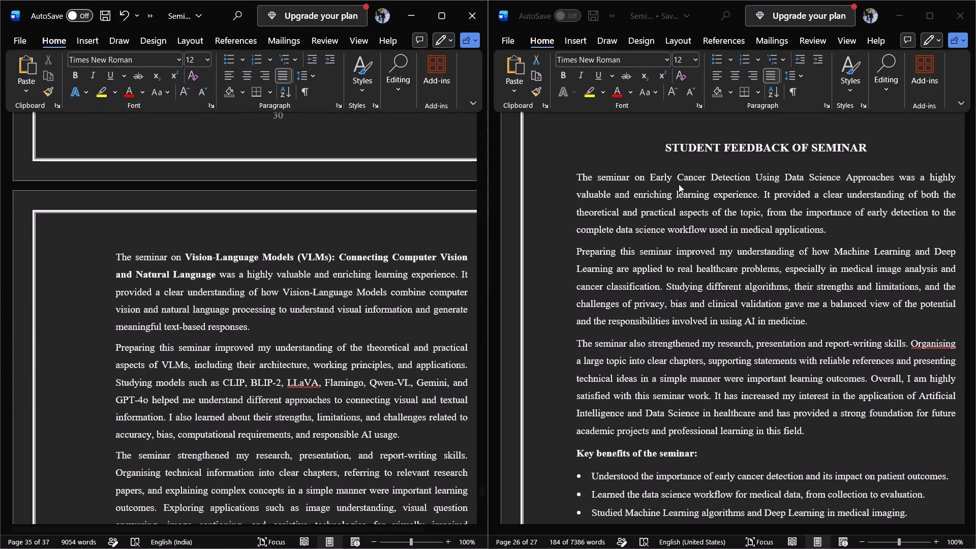
left_click(659, 149)
left_click_drag(667, 145, 724, 142)
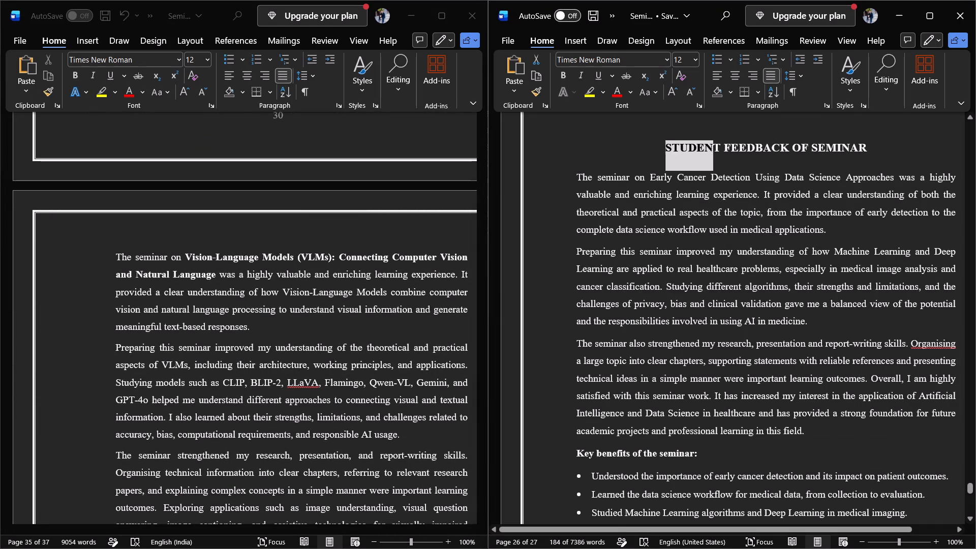
left_click_drag(724, 142, 864, 136)
key("ctrl+c")
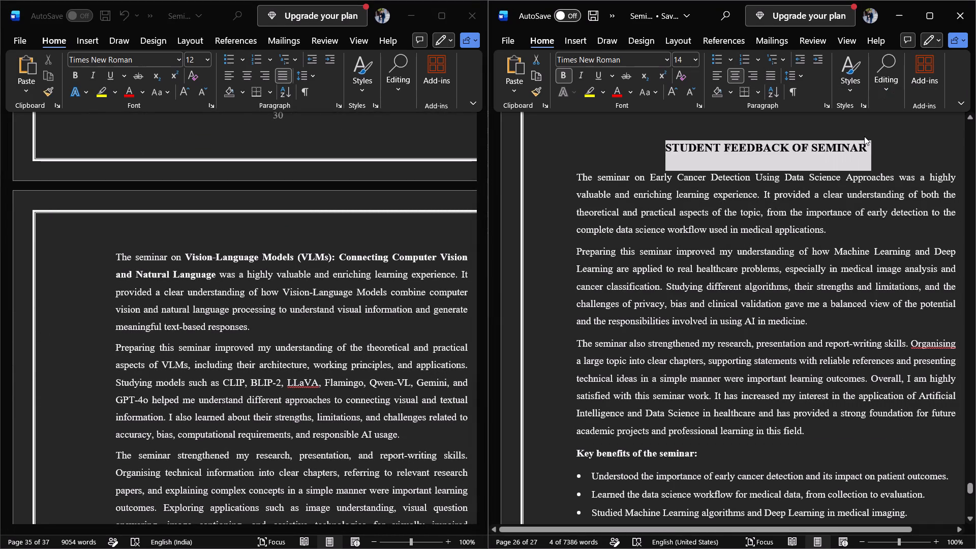
Add blank lines above the first feedback paragraph, re-indent its first line, and paste the copied heading at the top of the page.
left_click(107, 238)
left_click(113, 256)
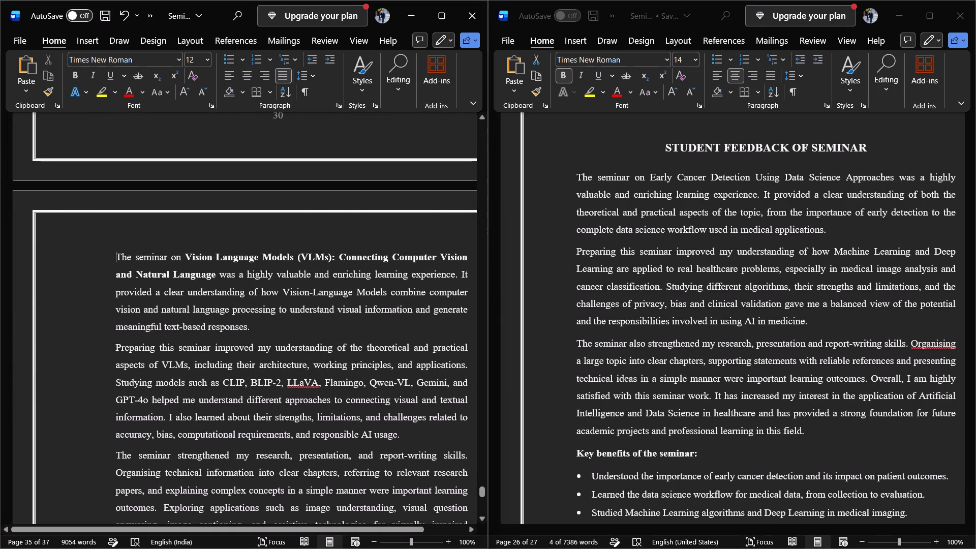
key("Return")
key("Return")
key("Return")
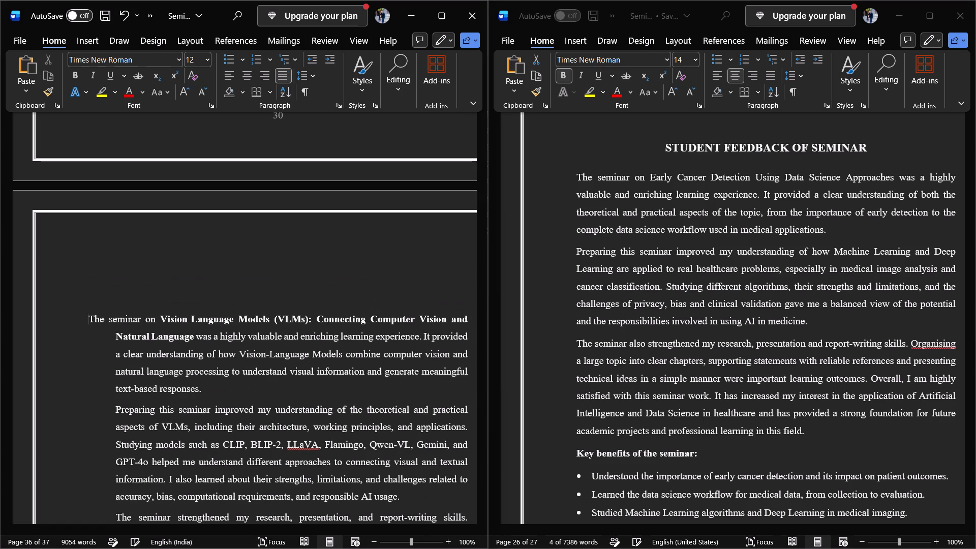
key("Tab")
left_click(238, 268)
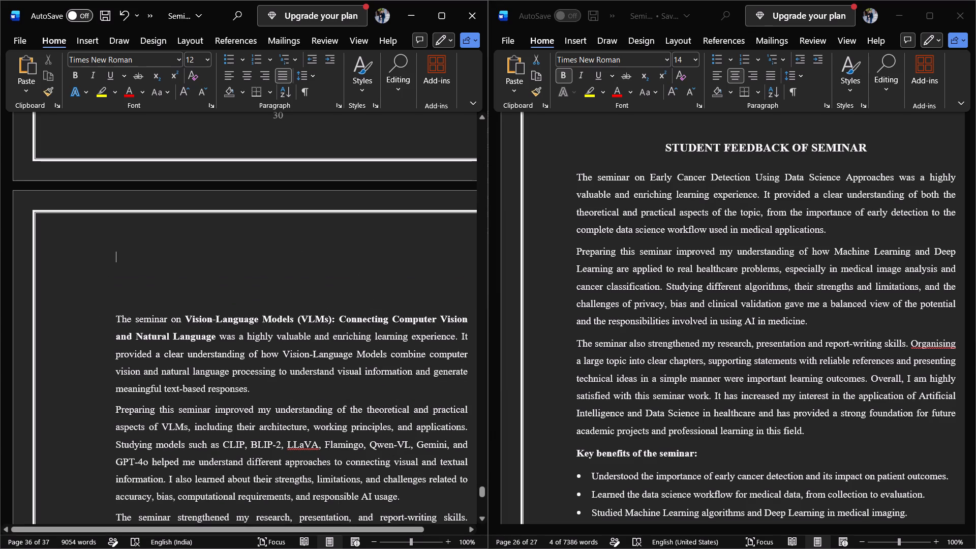
key("ctrl+v")
Remove the surplus blank lines between the pasted heading and the first feedback paragraph.
left_click(225, 307)
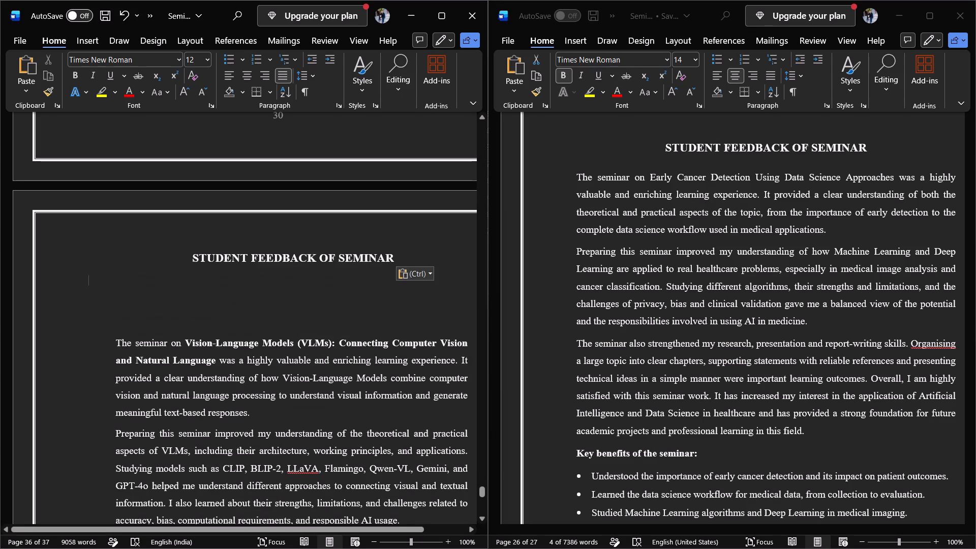
key("BackSpace")
key("BackSpace")
key("BackSpace")
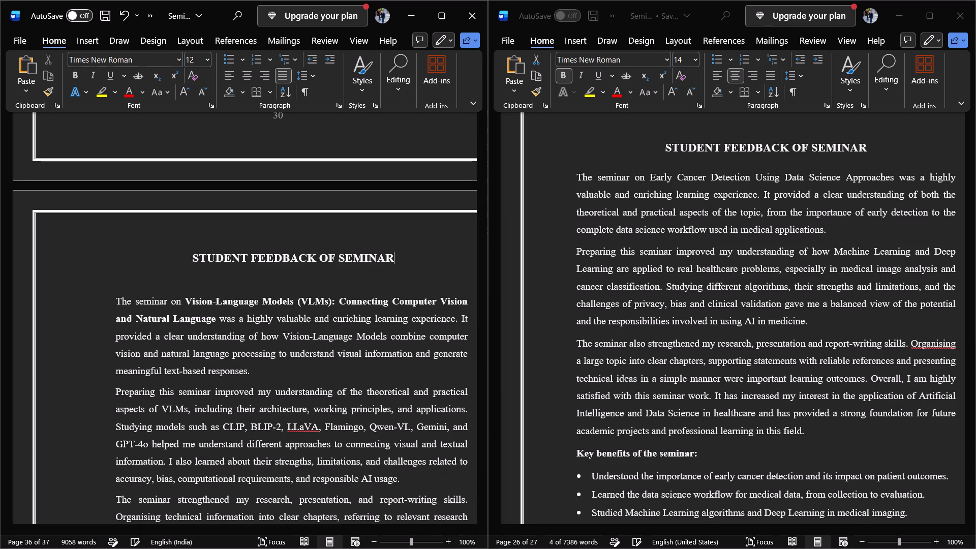
Examine the page layout of the VLM report's last pages, from the references through the end of the Student Feedback.
scroll(225, 471, "left", 1)
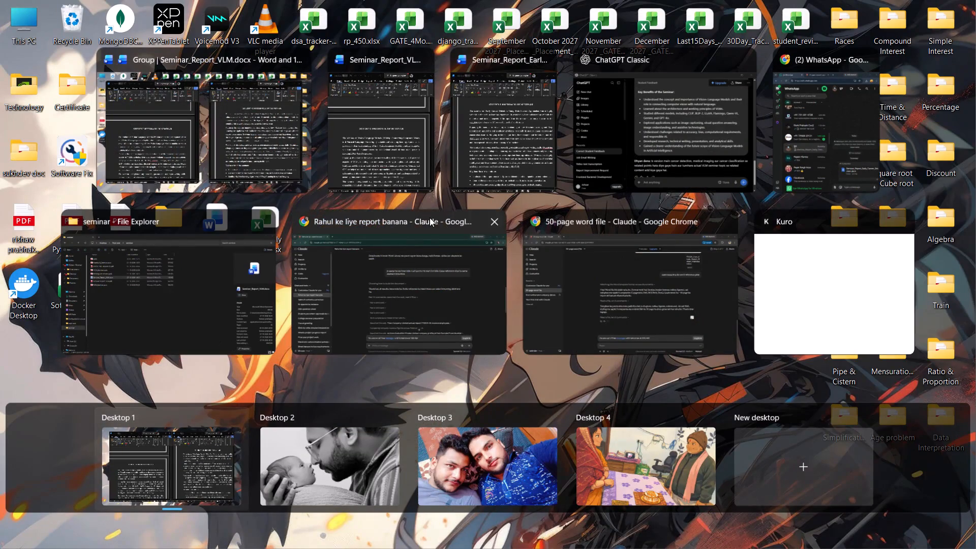
left_click(243, 131)
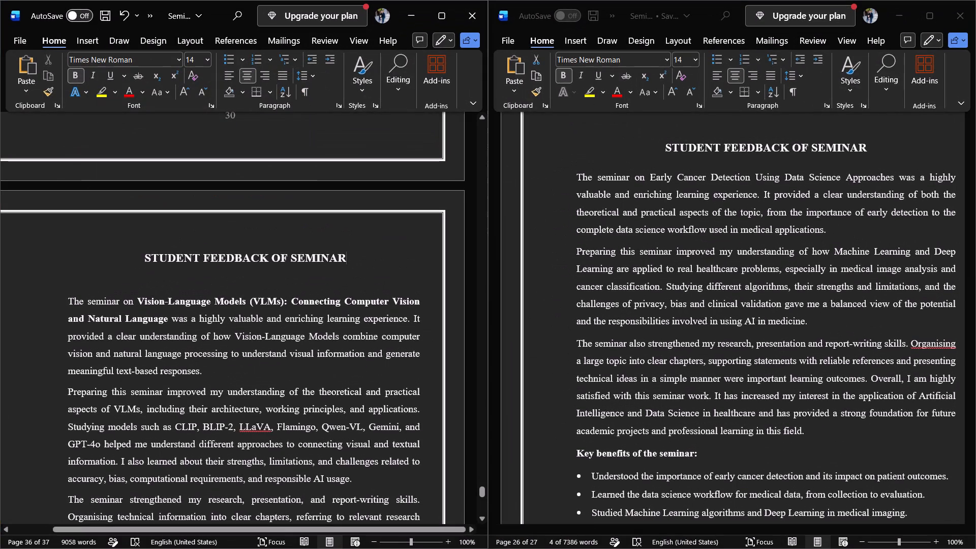
scroll(237, 406, "down", 9, "ctrl")
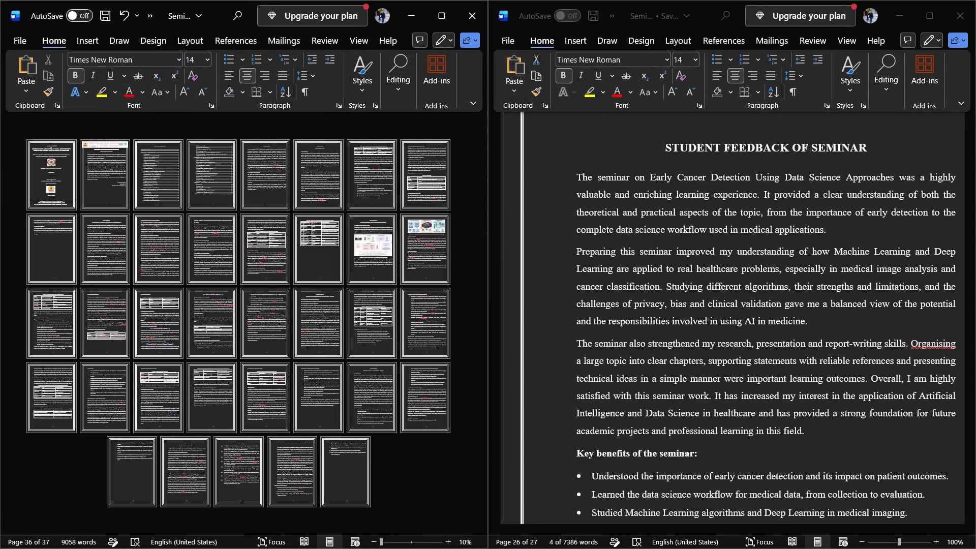
scroll(293, 412, "up", 3, "ctrl")
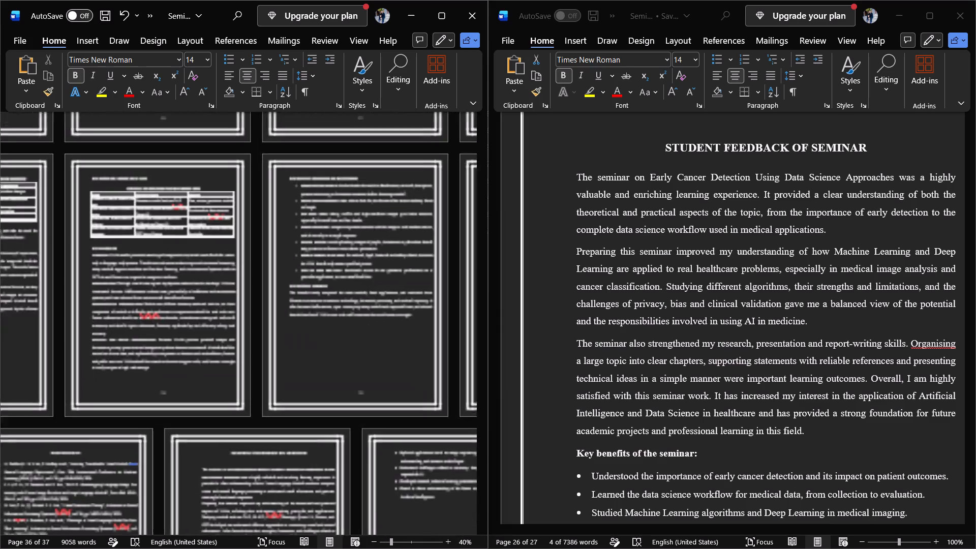
scroll(293, 412, "down", 1)
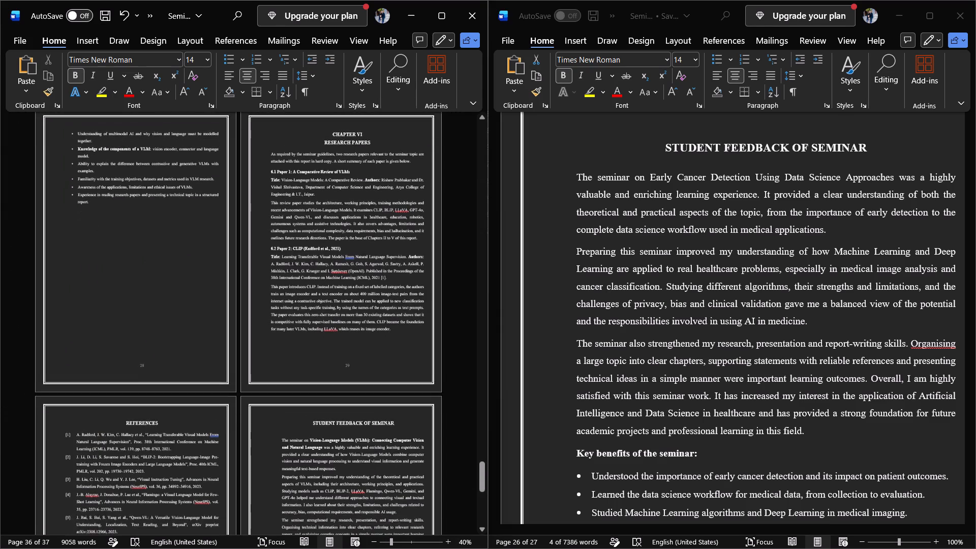
scroll(293, 412, "down", 5)
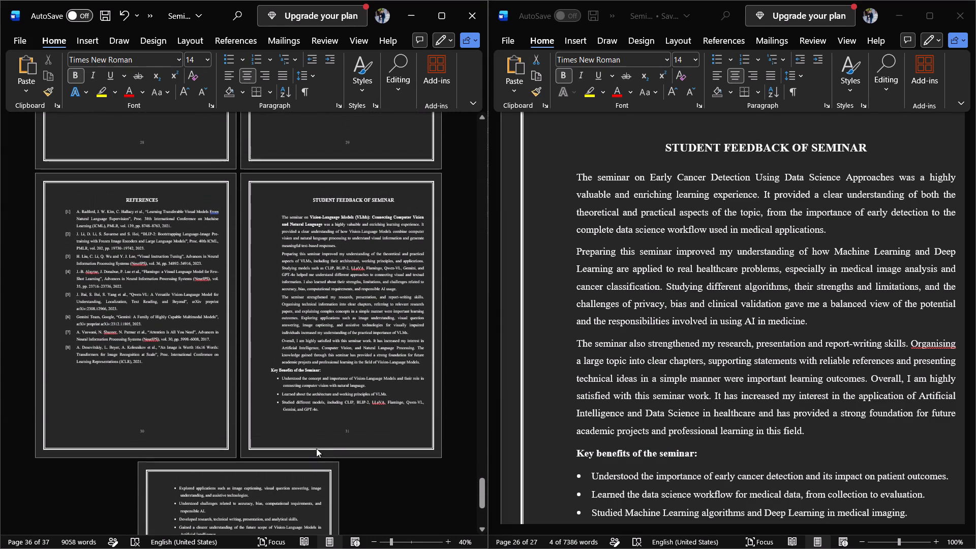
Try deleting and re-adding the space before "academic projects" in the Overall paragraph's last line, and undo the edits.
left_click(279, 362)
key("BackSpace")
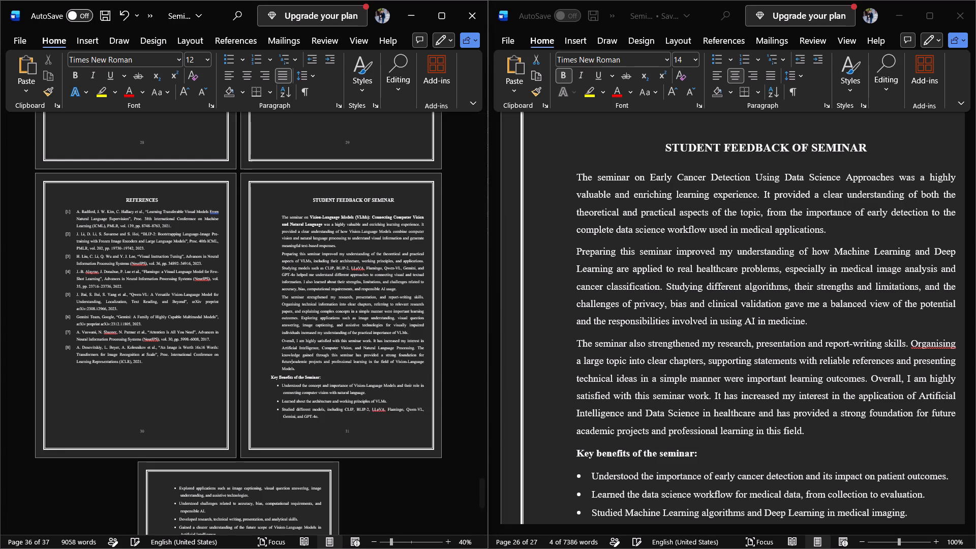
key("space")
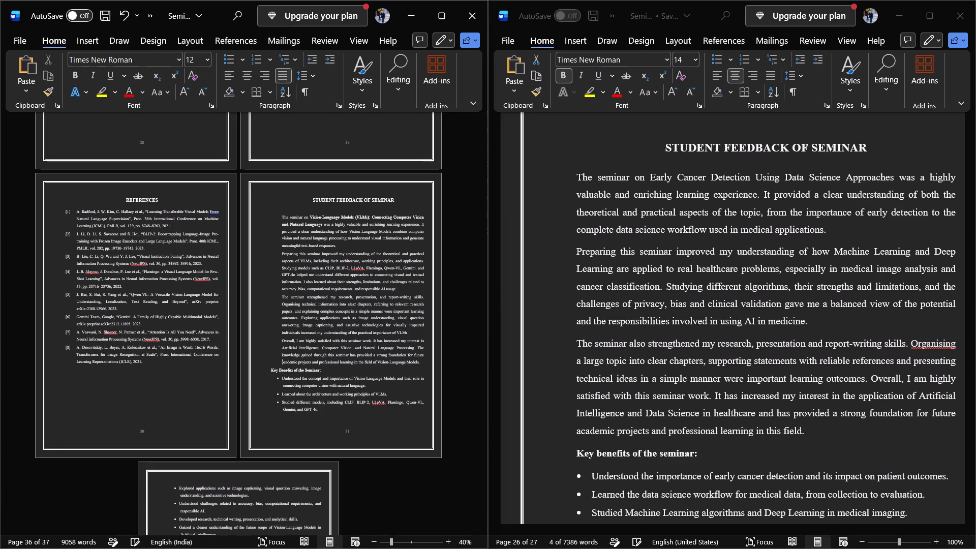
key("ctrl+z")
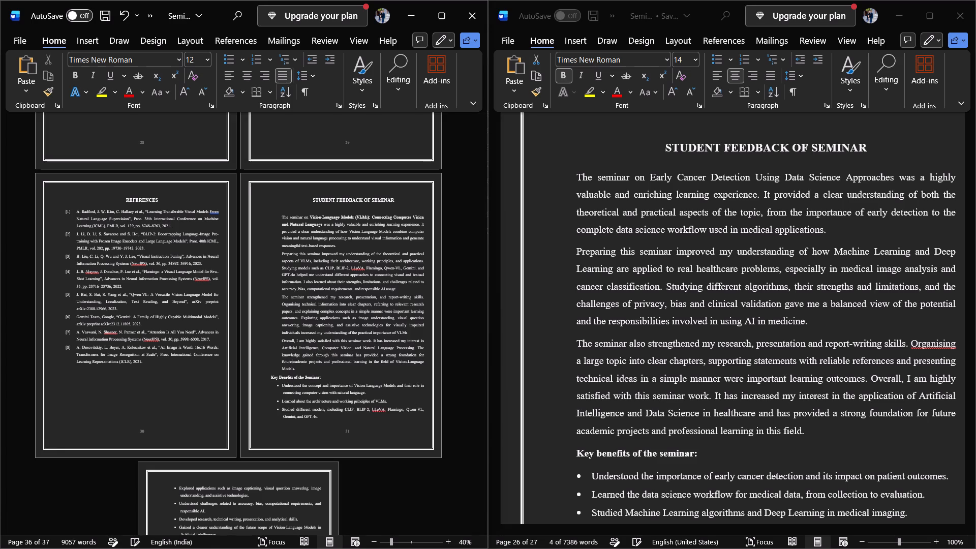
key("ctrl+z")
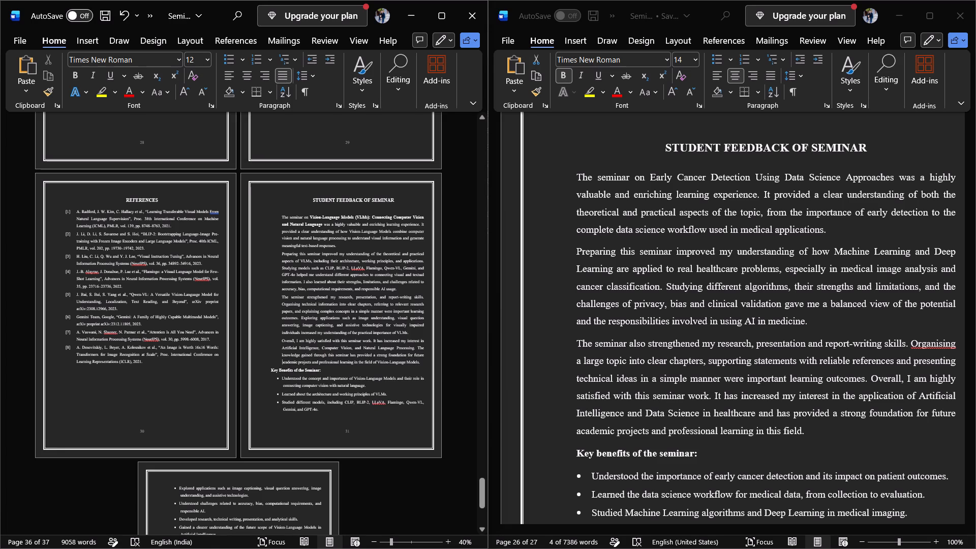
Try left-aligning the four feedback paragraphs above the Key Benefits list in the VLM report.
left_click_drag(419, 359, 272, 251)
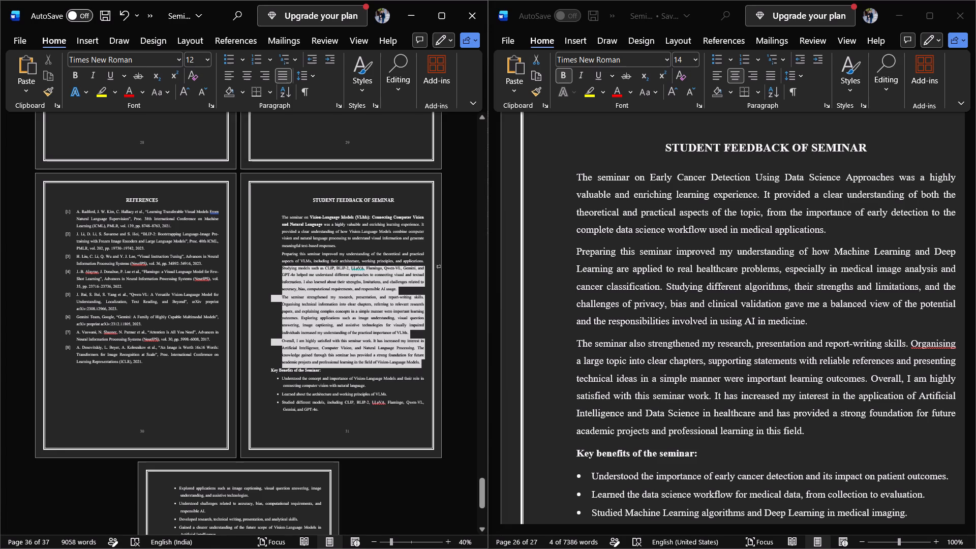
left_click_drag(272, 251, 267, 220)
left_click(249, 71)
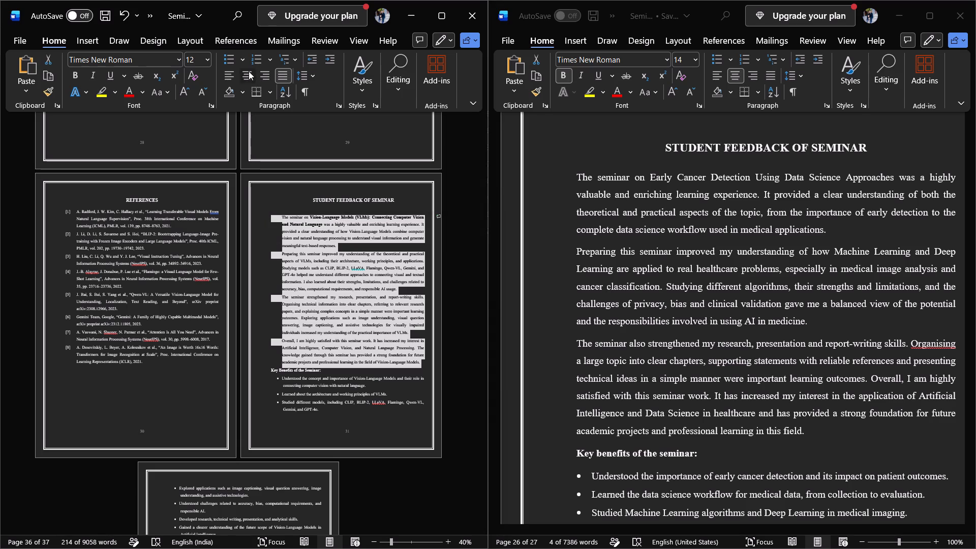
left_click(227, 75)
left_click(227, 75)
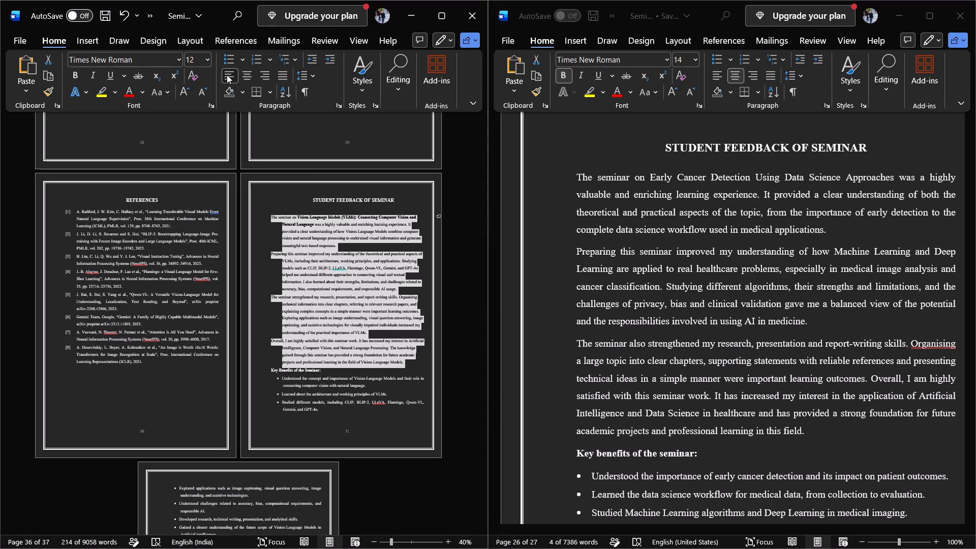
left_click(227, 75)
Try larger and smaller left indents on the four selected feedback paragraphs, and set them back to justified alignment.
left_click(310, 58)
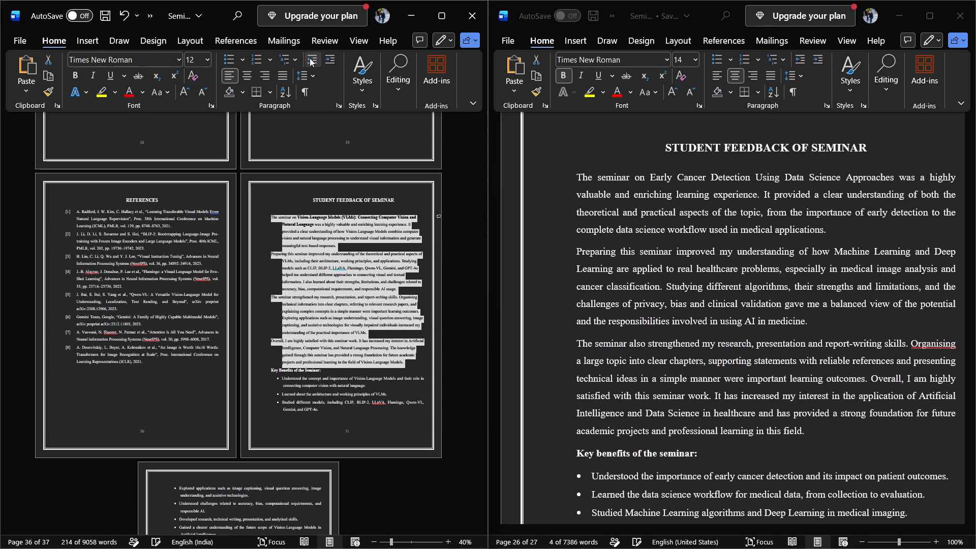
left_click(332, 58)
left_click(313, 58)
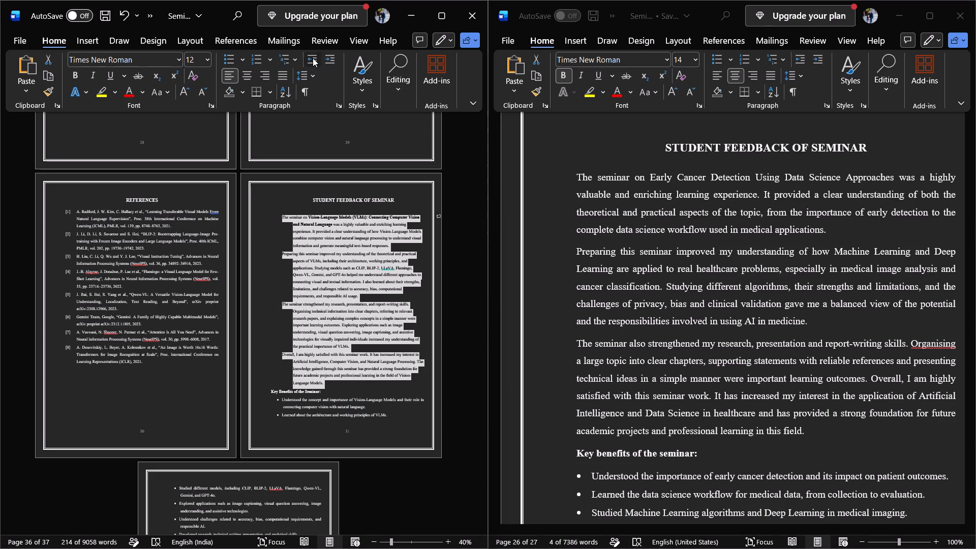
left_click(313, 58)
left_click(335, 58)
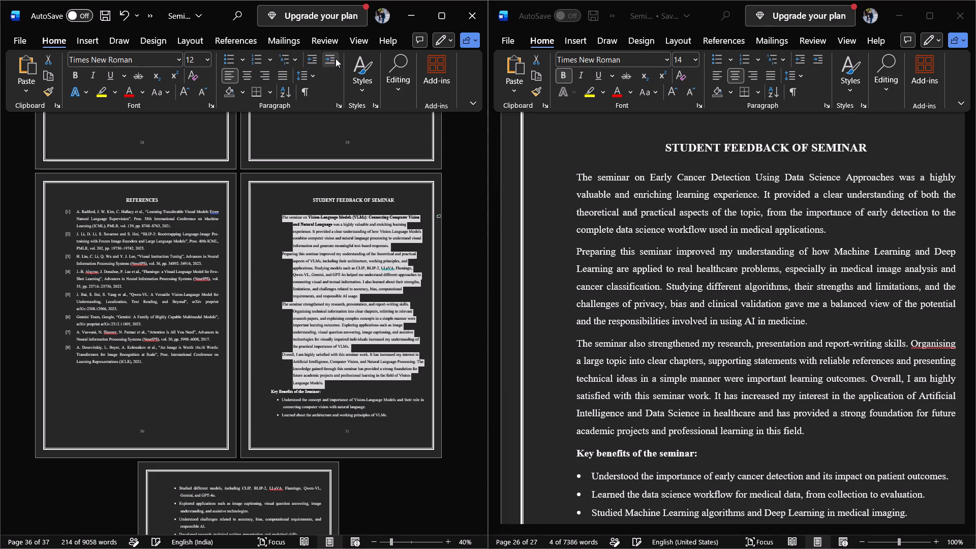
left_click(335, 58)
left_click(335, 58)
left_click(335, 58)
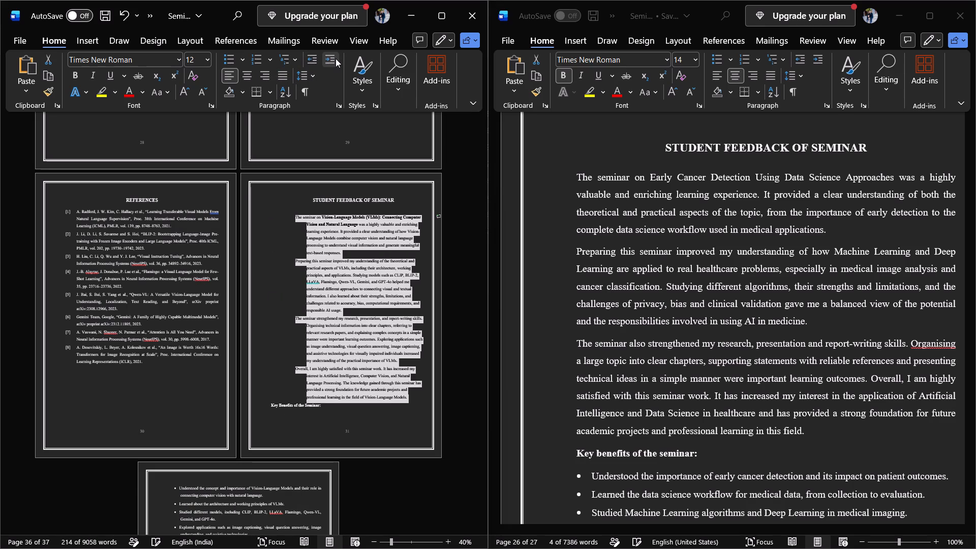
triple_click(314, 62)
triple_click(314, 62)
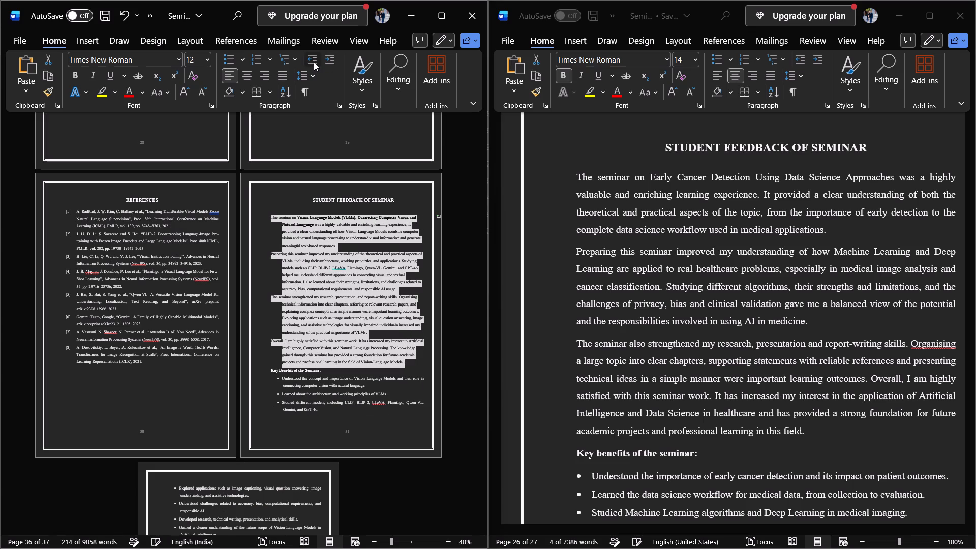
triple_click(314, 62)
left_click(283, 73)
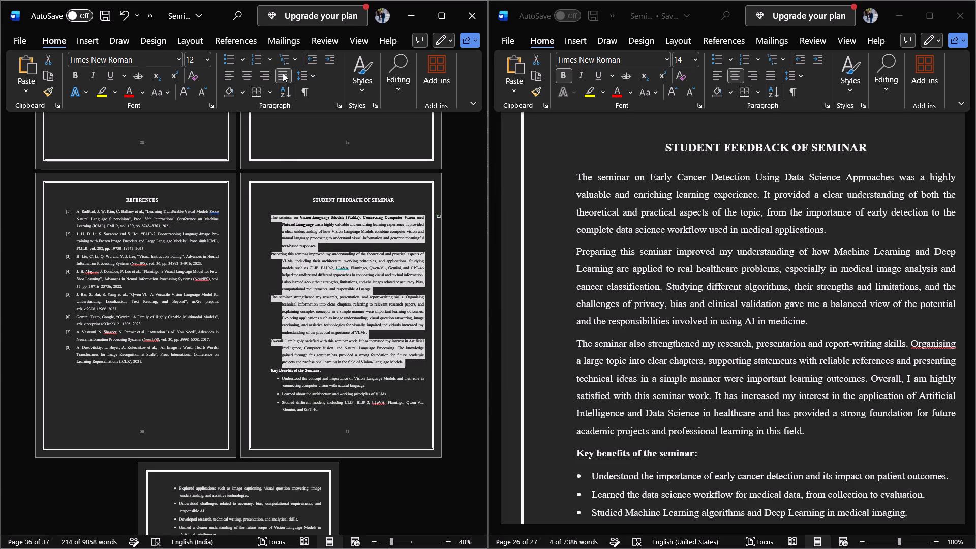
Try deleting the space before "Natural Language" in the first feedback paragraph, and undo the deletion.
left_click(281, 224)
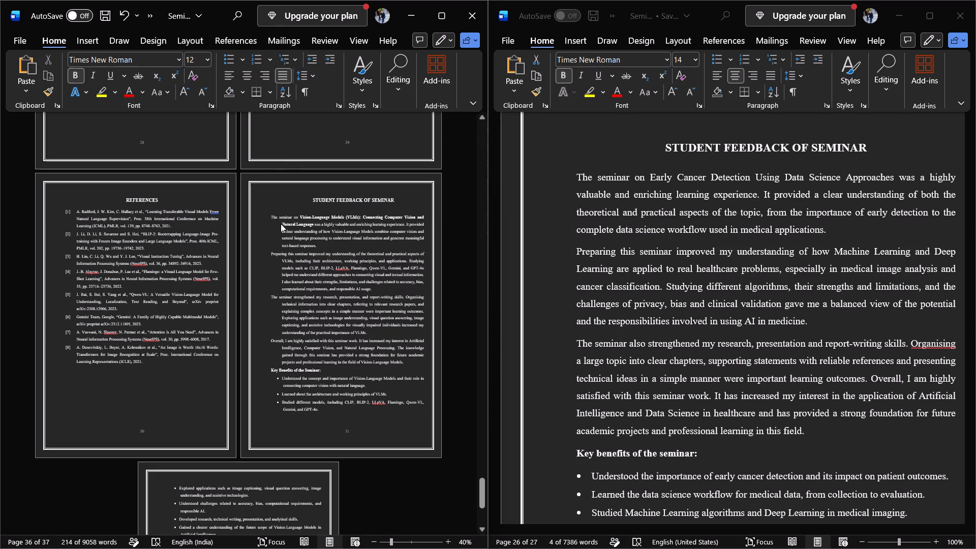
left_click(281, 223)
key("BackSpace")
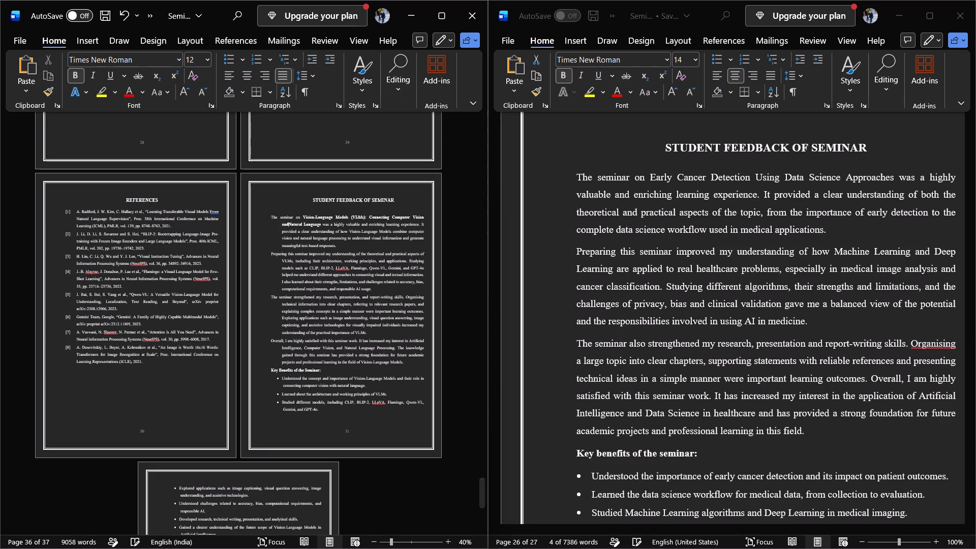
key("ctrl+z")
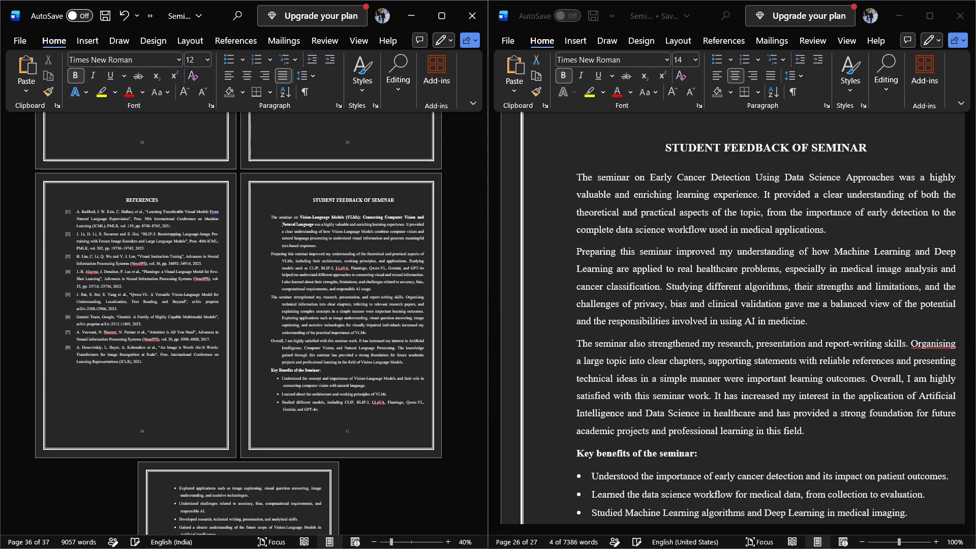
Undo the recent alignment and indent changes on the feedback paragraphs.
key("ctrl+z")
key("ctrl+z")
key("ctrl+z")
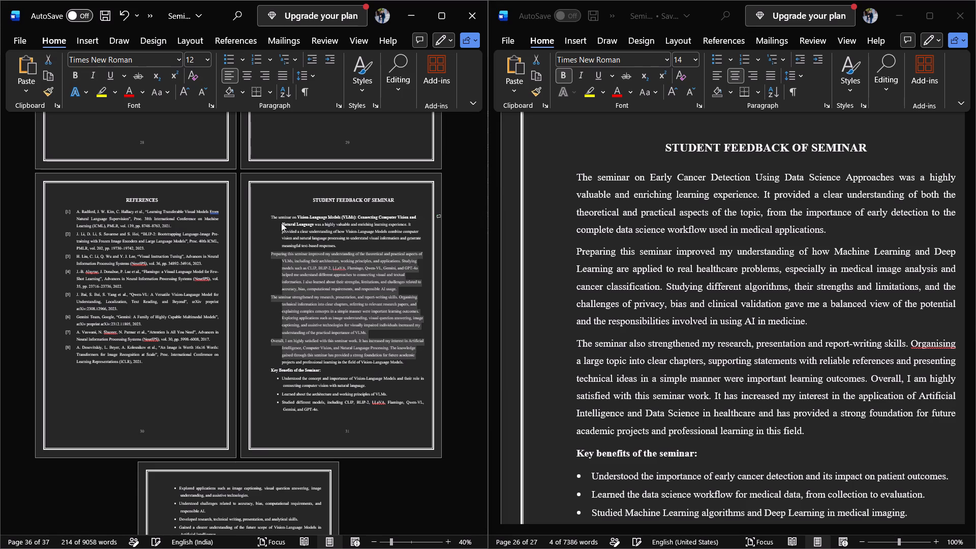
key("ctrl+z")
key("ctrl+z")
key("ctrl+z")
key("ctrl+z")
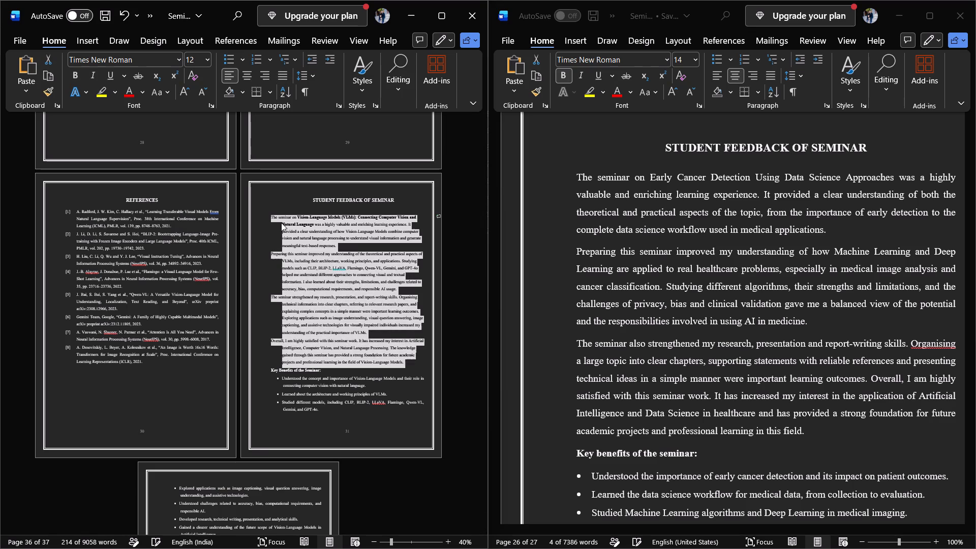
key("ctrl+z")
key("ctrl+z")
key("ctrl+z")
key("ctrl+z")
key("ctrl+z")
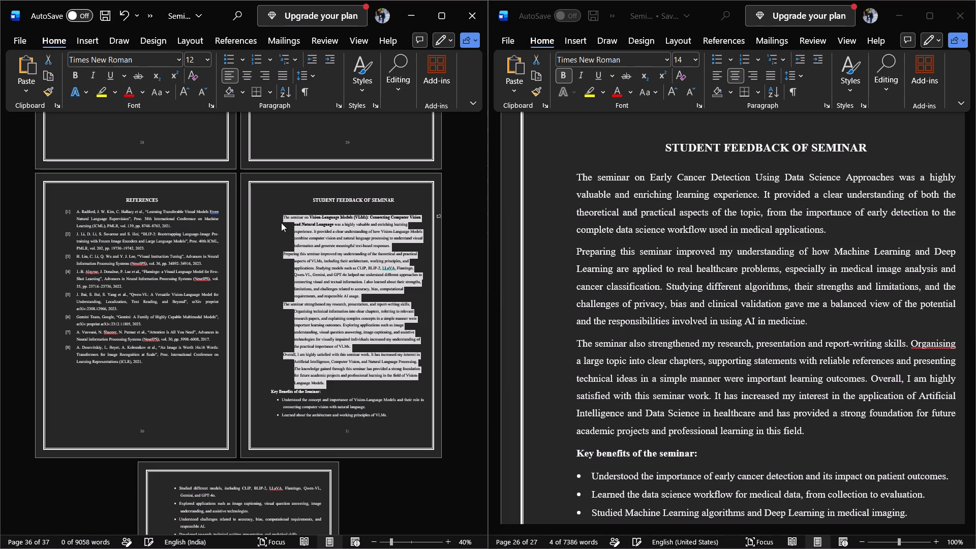
Delete the whole Student Feedback section from the VLM report, from its heading through the last Key Benefits bullet.
scroll(268, 353, "down", 1)
left_click_drag(222, 511, 232, 471)
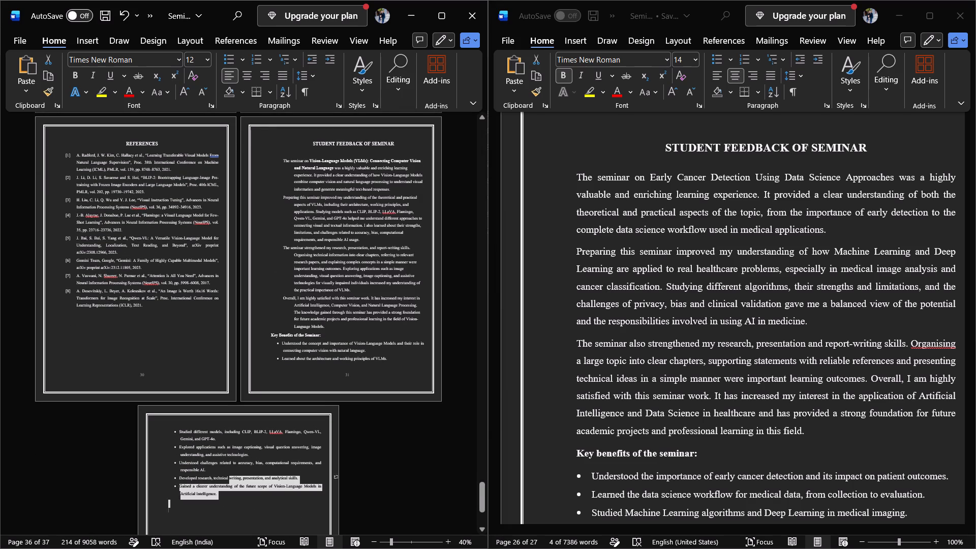
left_click_drag(232, 471, 283, 140)
key("BackSpace")
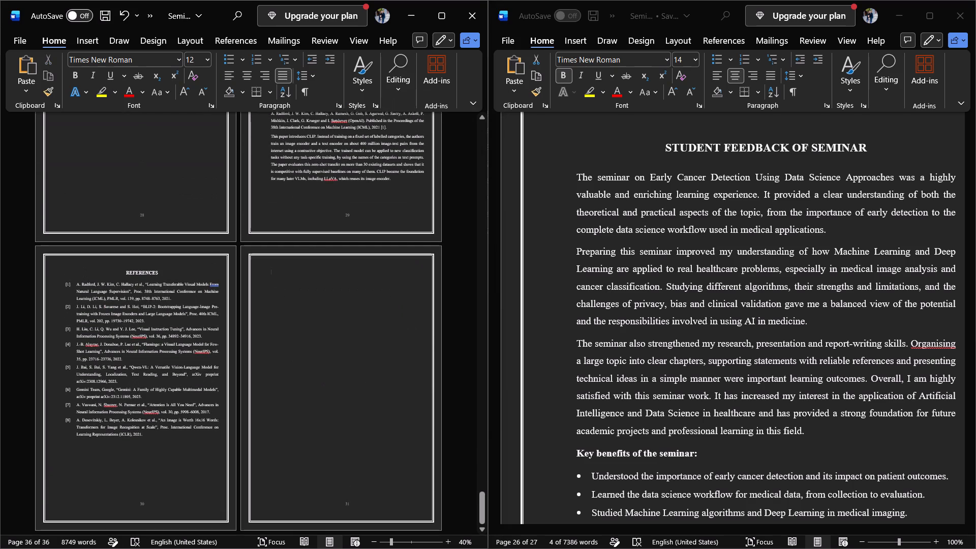
left_click(663, 144)
key("ctrl+c")
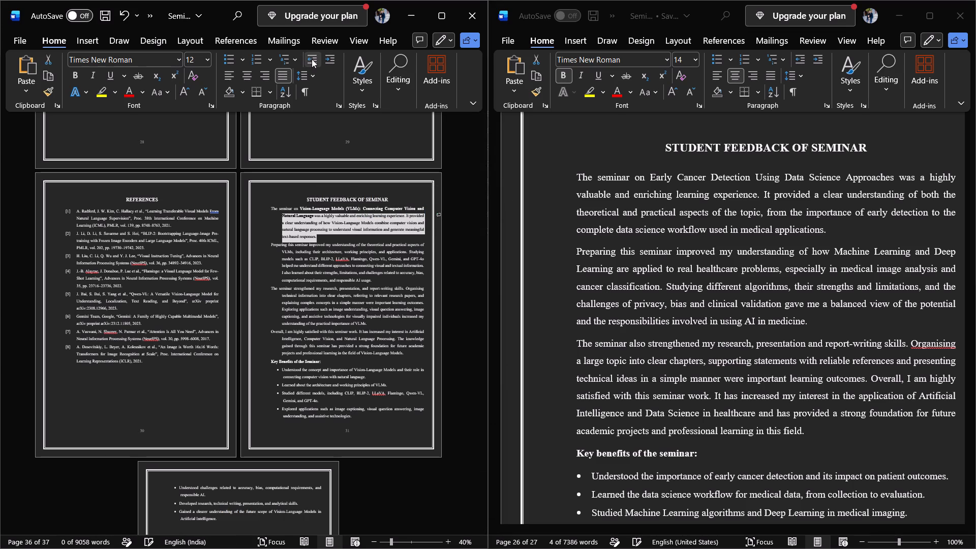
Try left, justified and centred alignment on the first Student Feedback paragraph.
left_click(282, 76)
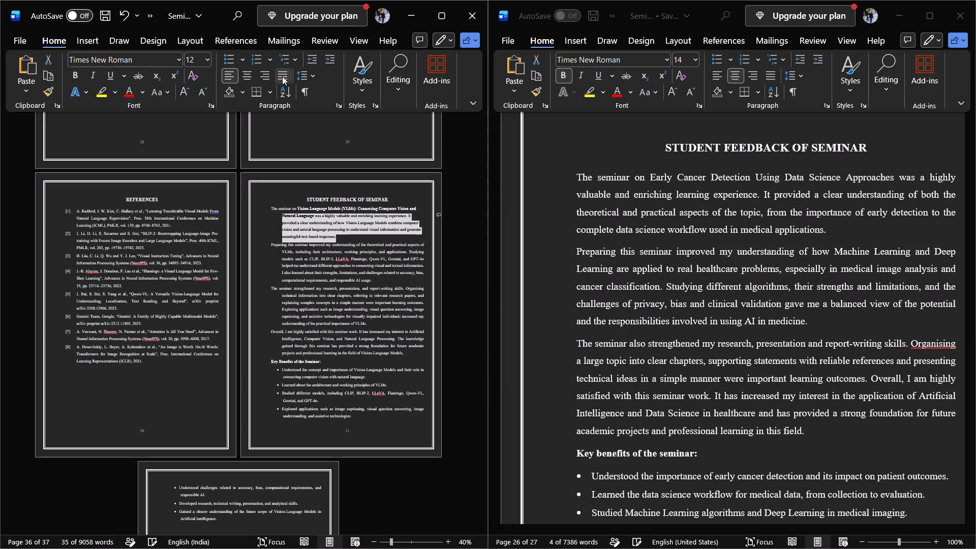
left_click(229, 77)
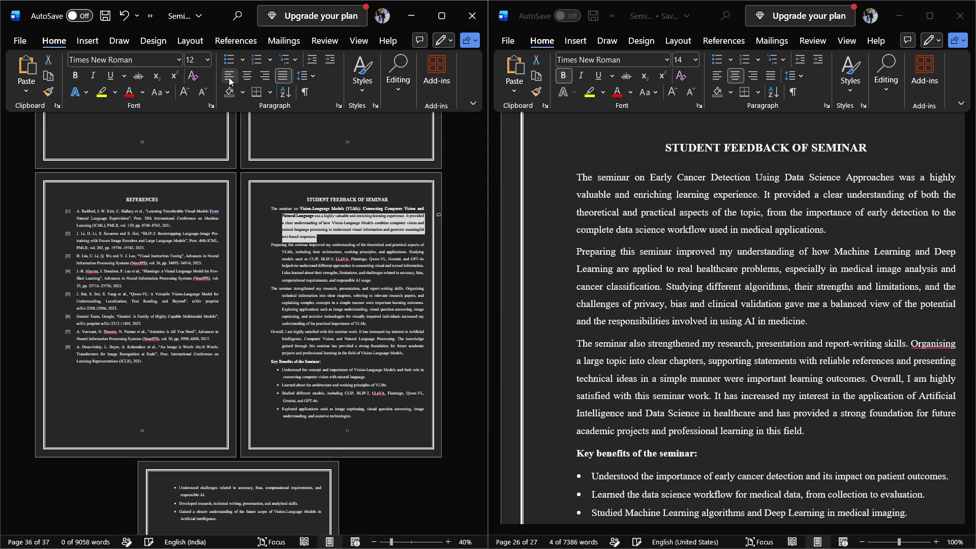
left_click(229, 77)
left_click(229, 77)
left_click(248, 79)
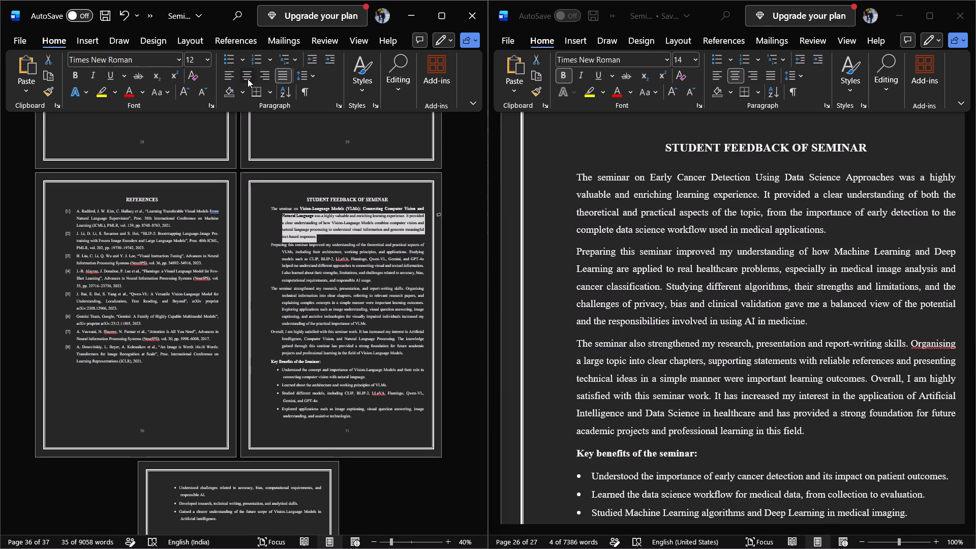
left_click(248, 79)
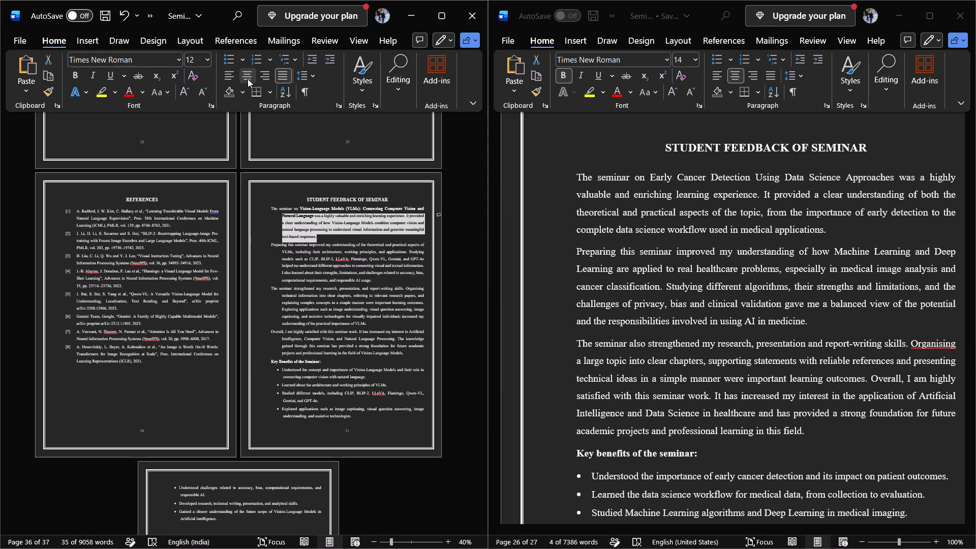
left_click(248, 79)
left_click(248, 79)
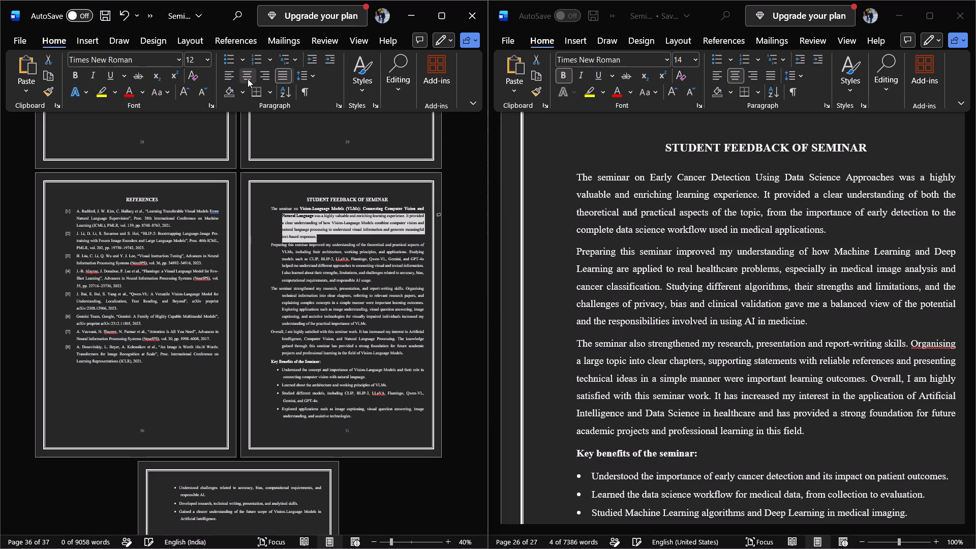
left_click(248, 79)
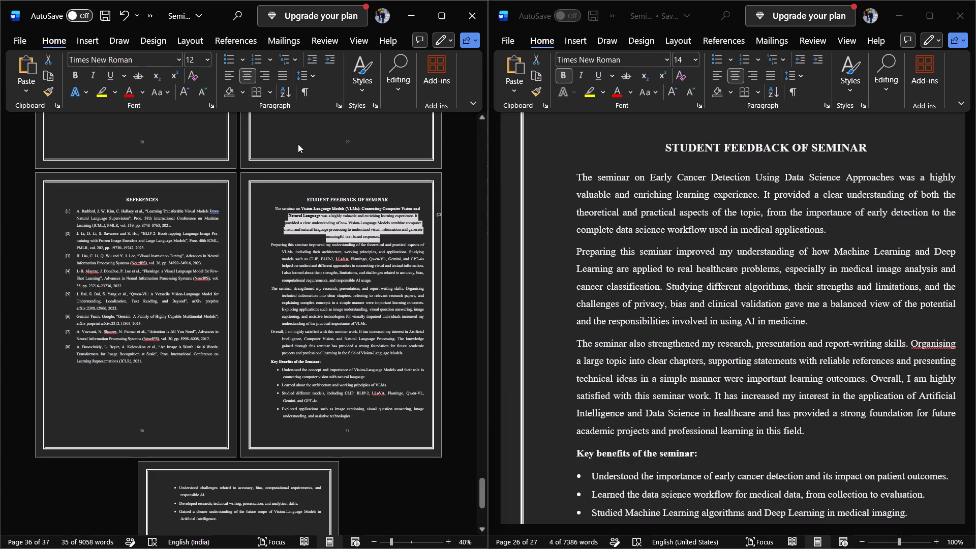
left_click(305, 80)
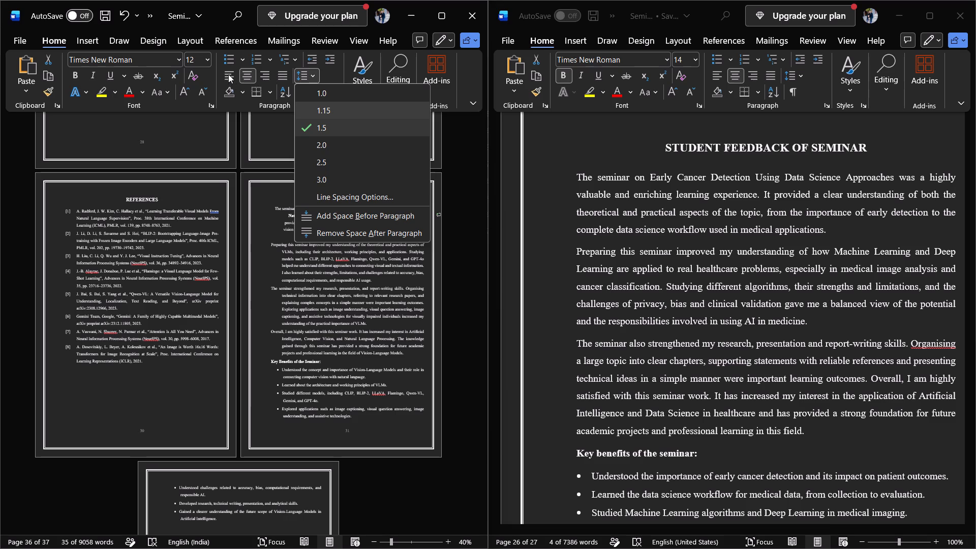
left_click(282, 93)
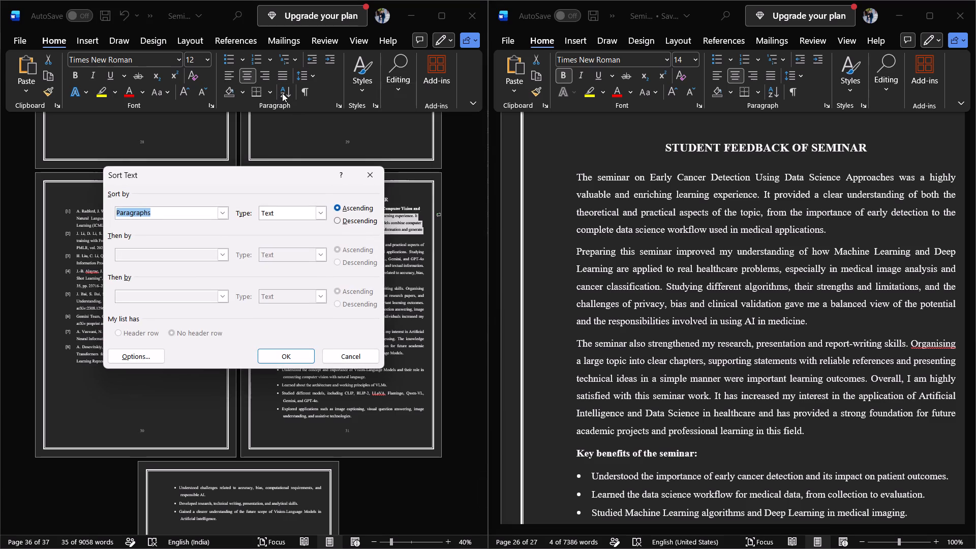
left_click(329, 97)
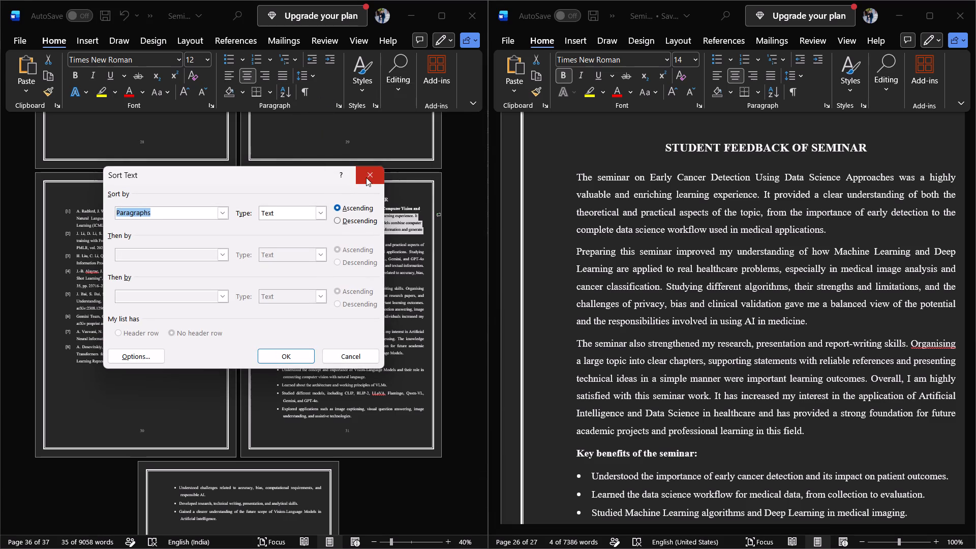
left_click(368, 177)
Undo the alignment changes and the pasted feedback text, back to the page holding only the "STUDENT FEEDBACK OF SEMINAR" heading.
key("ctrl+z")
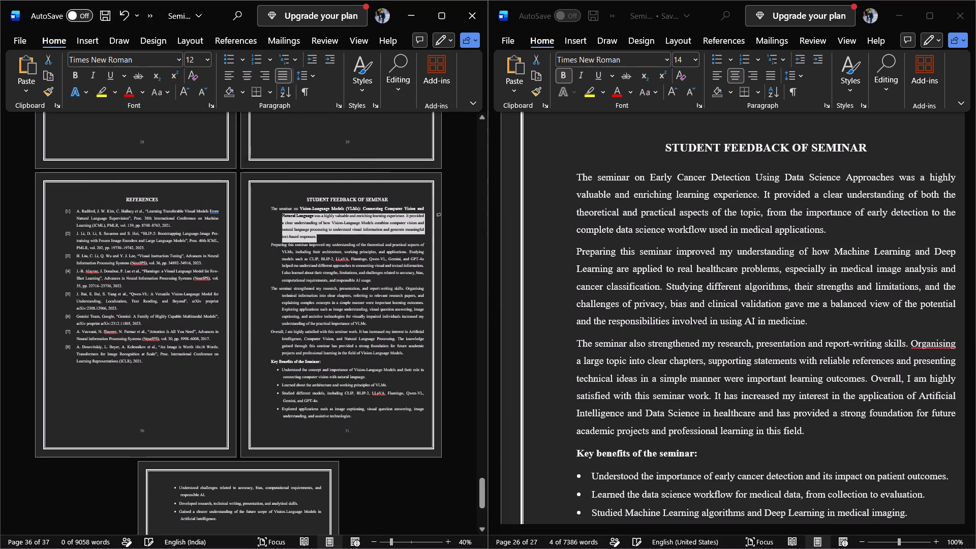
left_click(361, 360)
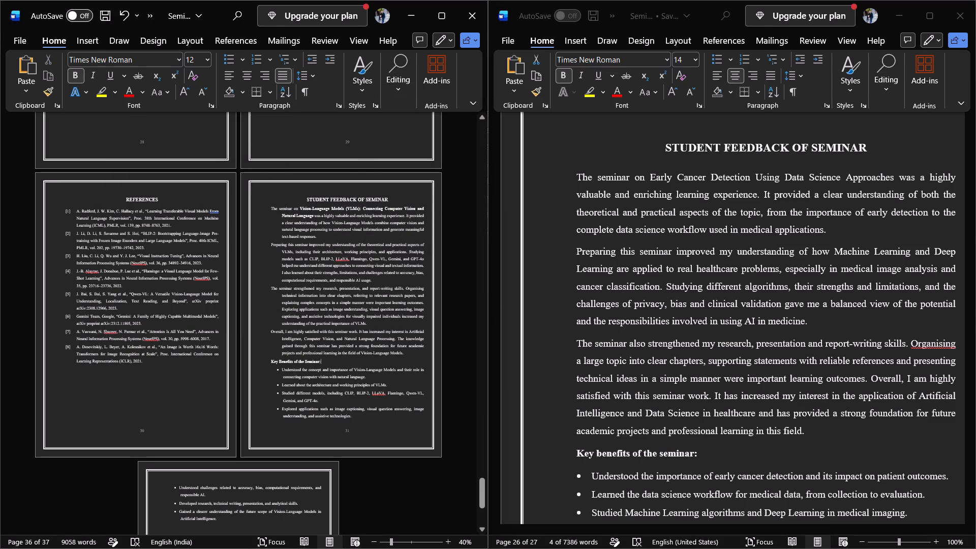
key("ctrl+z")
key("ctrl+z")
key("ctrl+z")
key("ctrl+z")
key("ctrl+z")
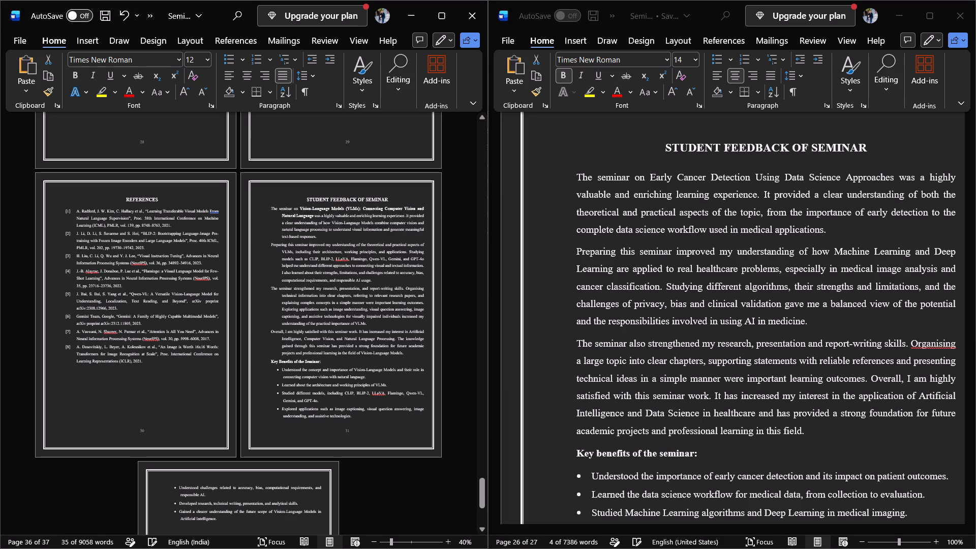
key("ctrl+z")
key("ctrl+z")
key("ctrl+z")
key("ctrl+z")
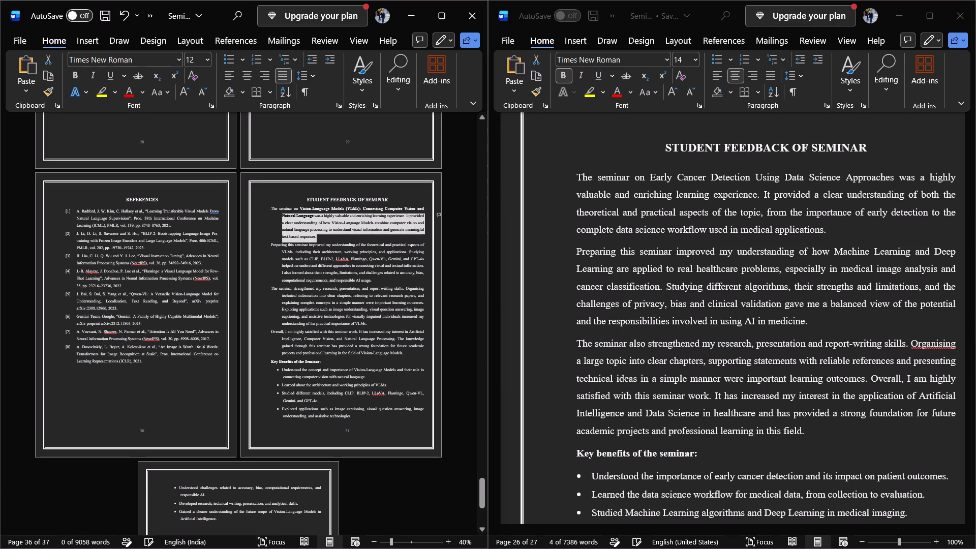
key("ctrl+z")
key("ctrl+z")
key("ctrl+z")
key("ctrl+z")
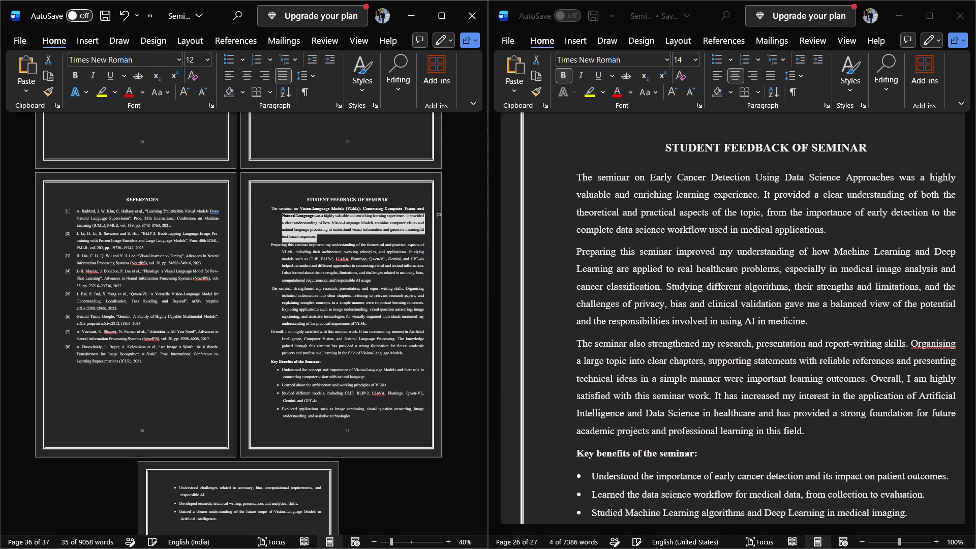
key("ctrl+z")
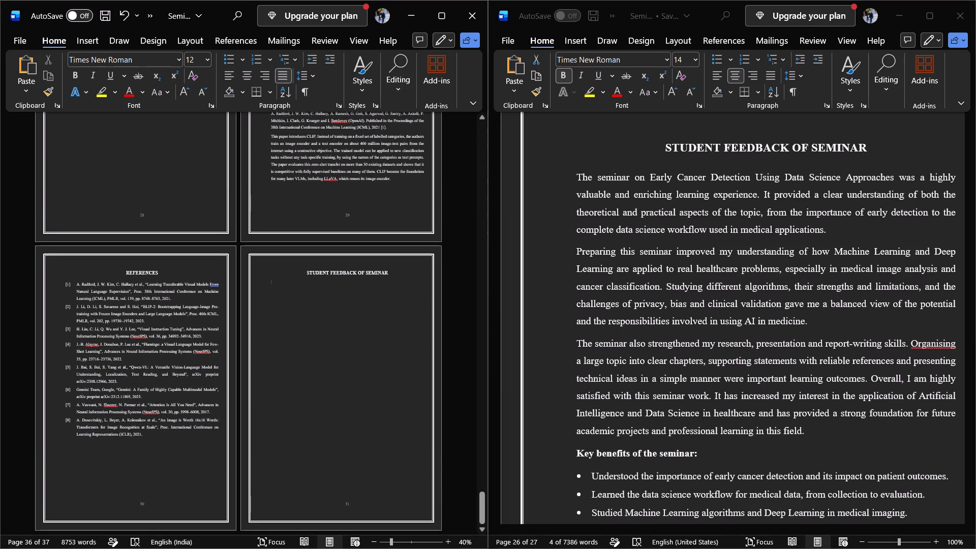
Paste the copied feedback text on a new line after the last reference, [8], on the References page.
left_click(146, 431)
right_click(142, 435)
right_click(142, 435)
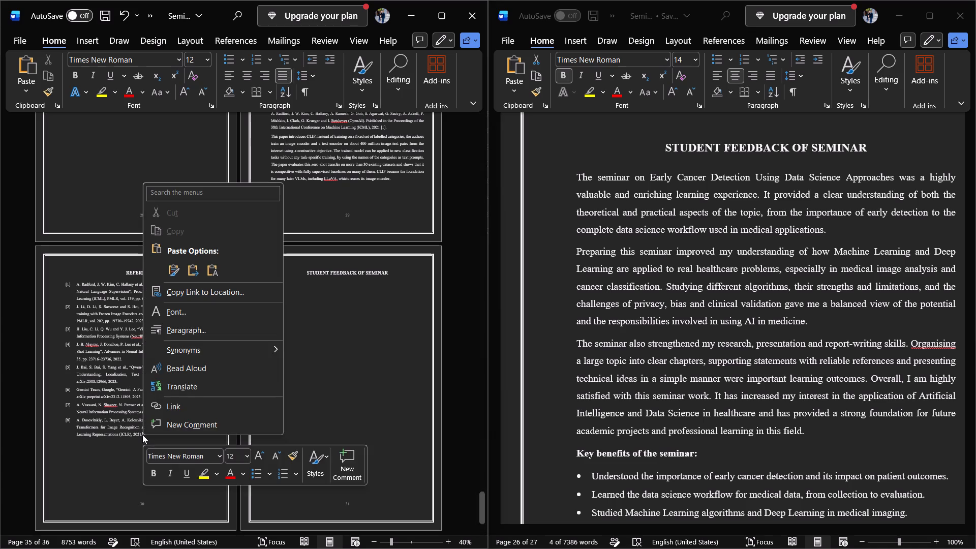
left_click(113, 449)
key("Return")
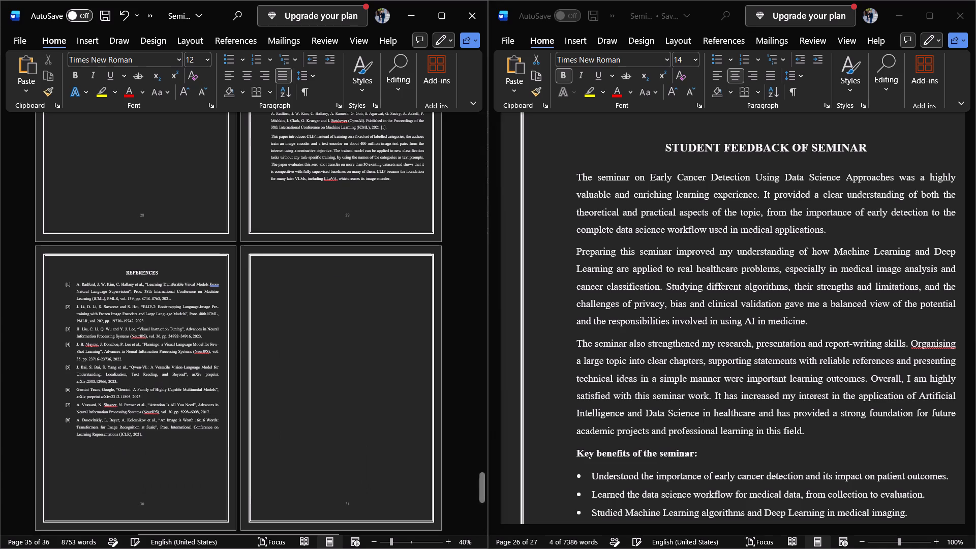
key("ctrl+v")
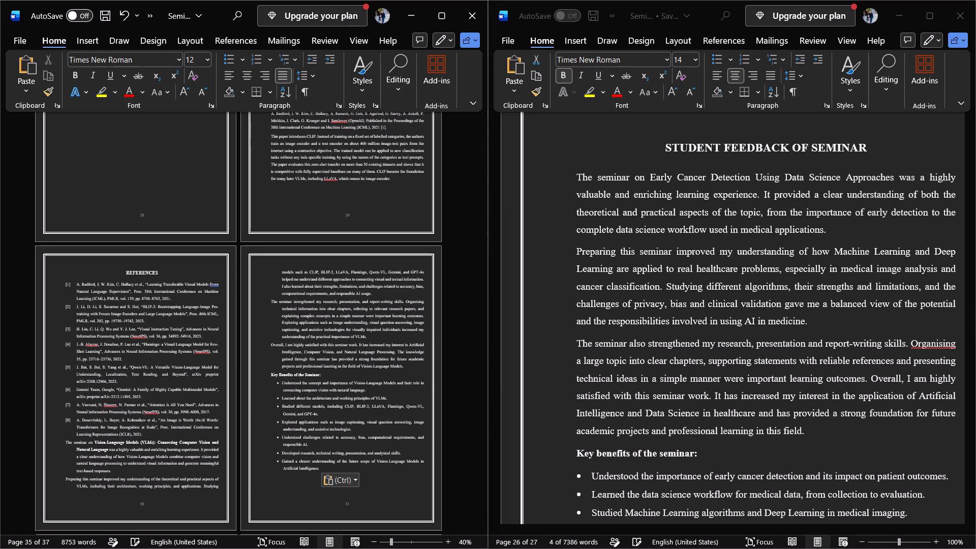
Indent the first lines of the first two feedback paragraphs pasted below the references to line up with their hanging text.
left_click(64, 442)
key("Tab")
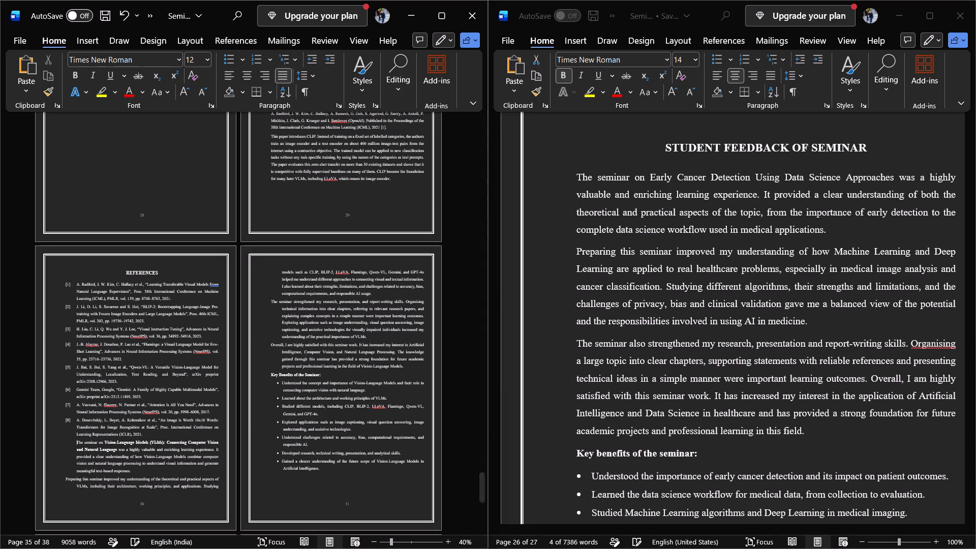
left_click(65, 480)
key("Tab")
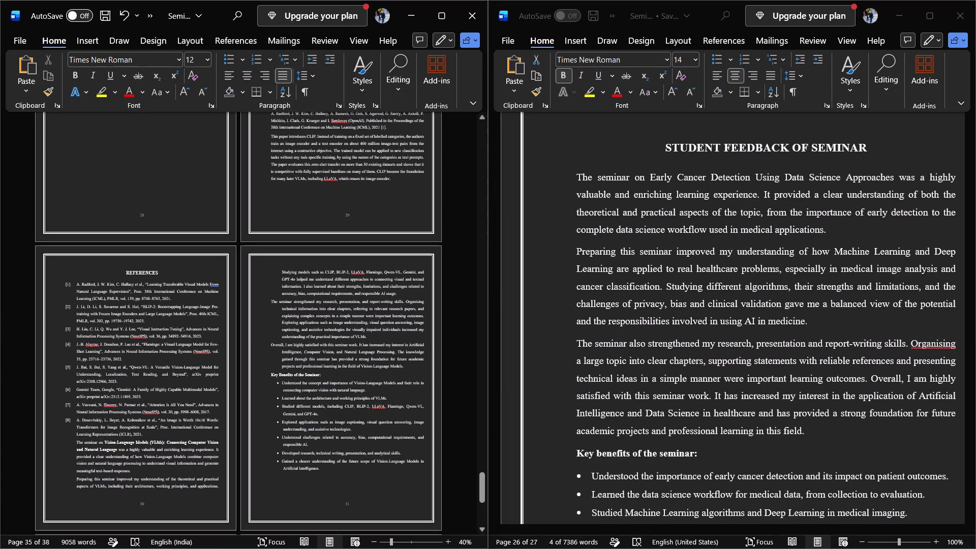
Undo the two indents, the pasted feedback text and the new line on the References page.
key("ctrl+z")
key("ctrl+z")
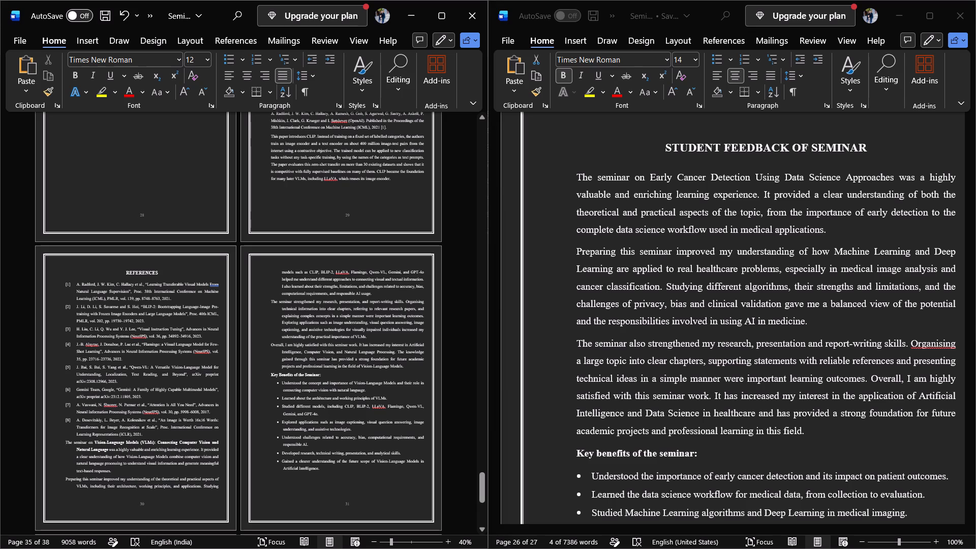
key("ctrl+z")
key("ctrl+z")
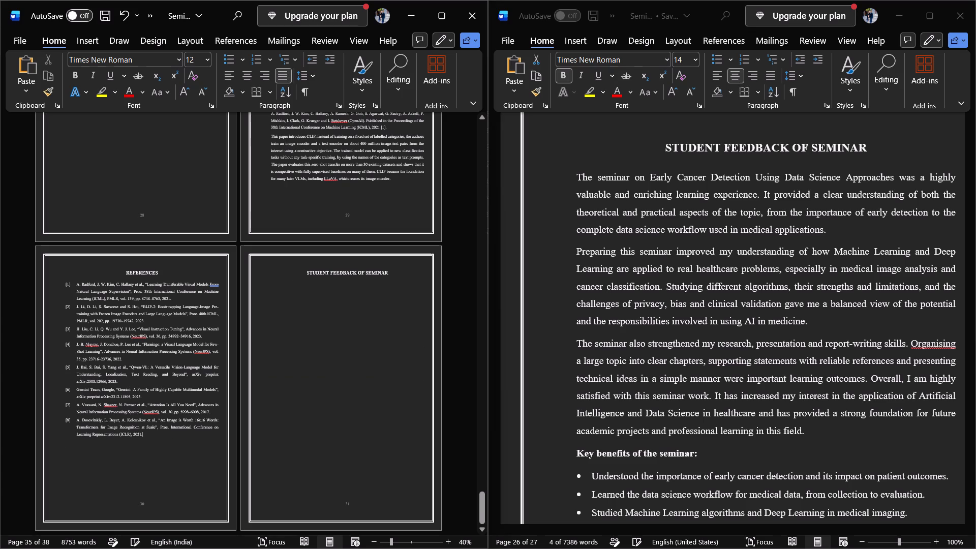
Paste the copied feedback text below the "STUDENT FEEDBACK OF SEMINAR" heading.
left_click(297, 291)
key("ctrl+c")
key("ctrl+v")
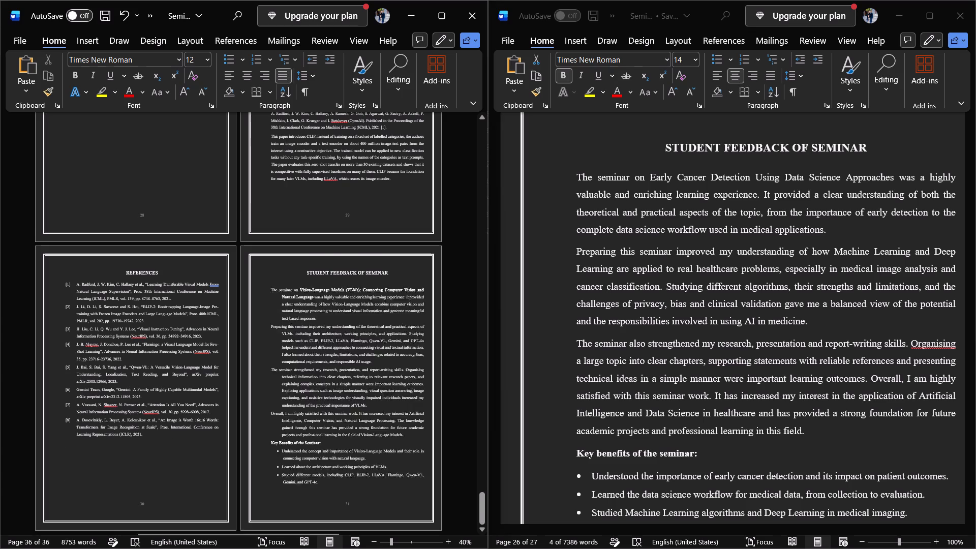
Indent the first line of each of the four feedback paragraphs so it lines up with the paragraph's remaining lines.
left_click(268, 202)
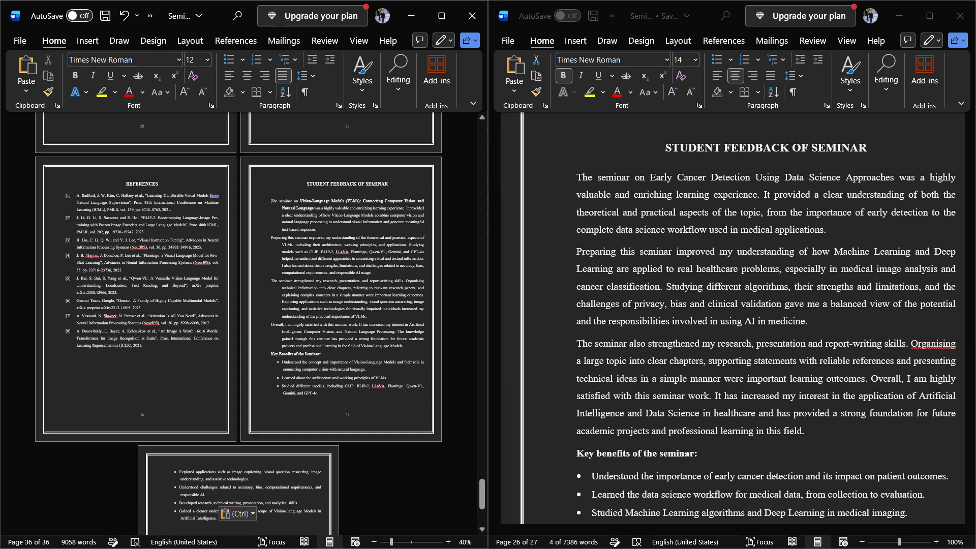
key("Tab")
left_click(267, 236)
key("Tab")
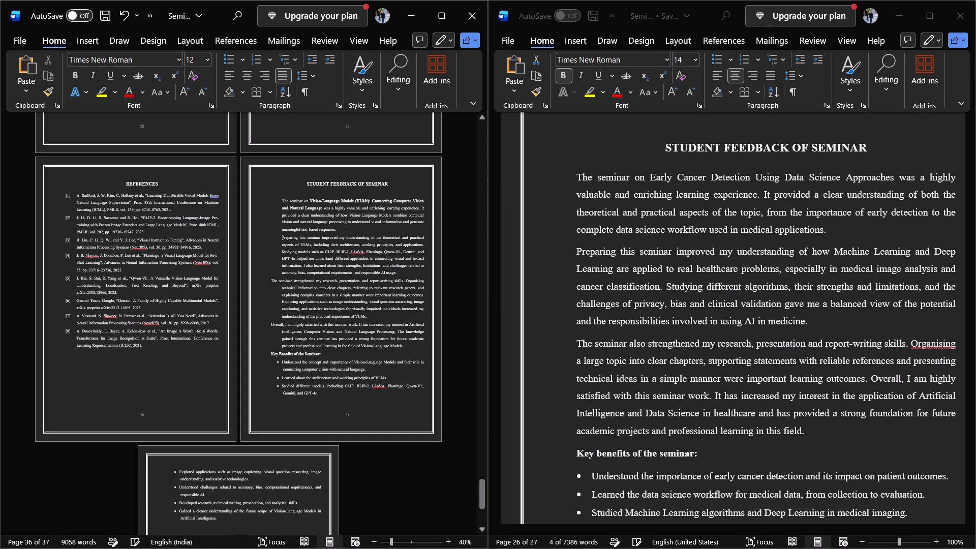
left_click(270, 279)
key("Tab")
left_click(270, 322)
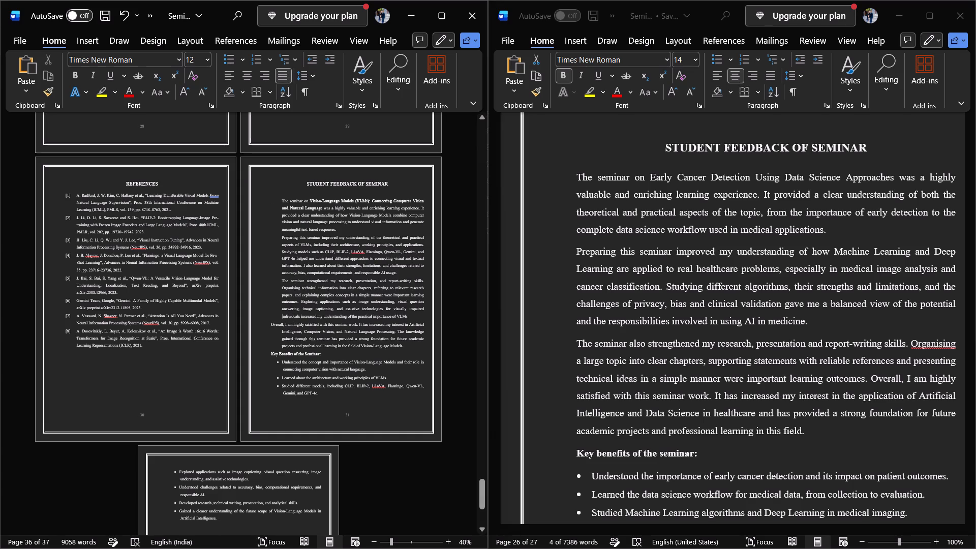
key("Tab")
left_click(270, 324)
key("Tab")
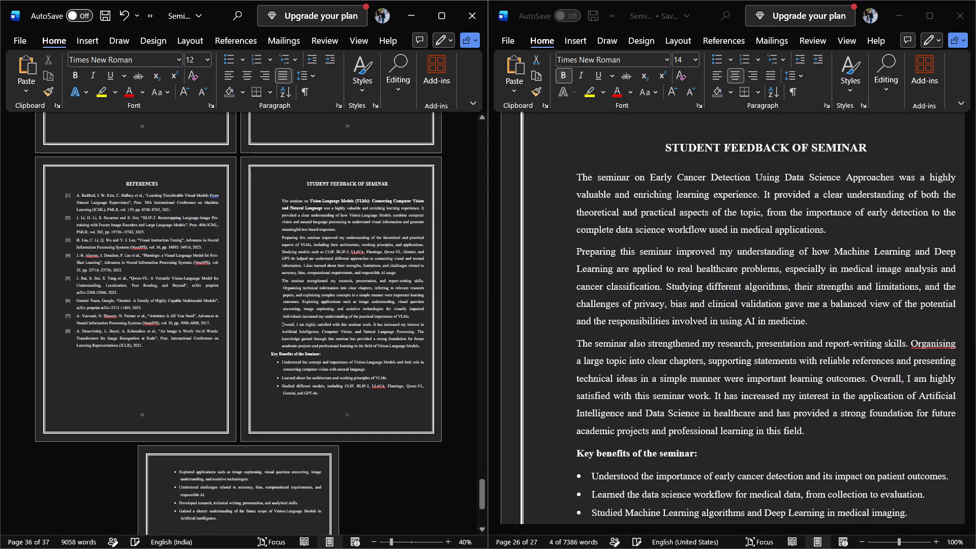
Indent the "Key Benefits of the Seminar:" line to line up with the feedback paragraphs above it.
left_click(269, 350)
key("Tab")
left_click(269, 350)
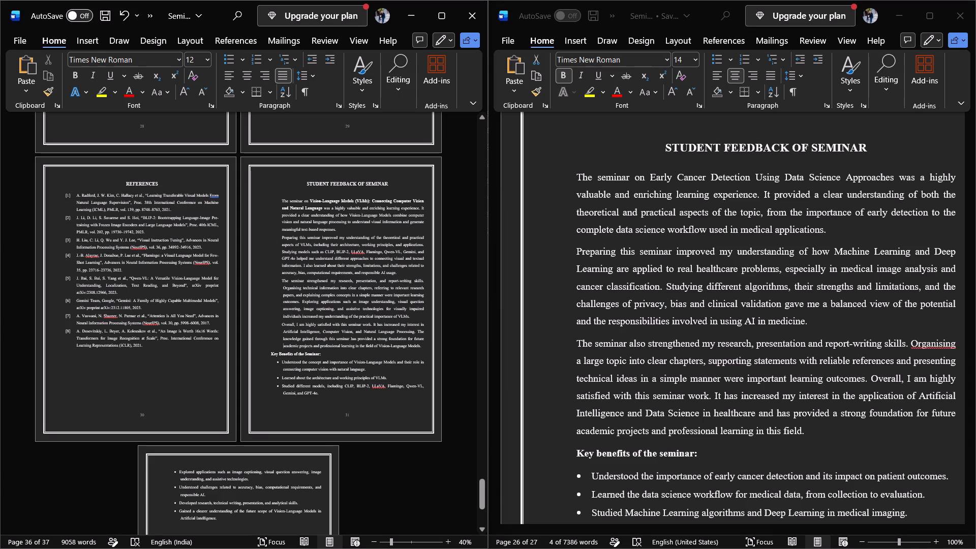
left_click(269, 352)
key("Tab")
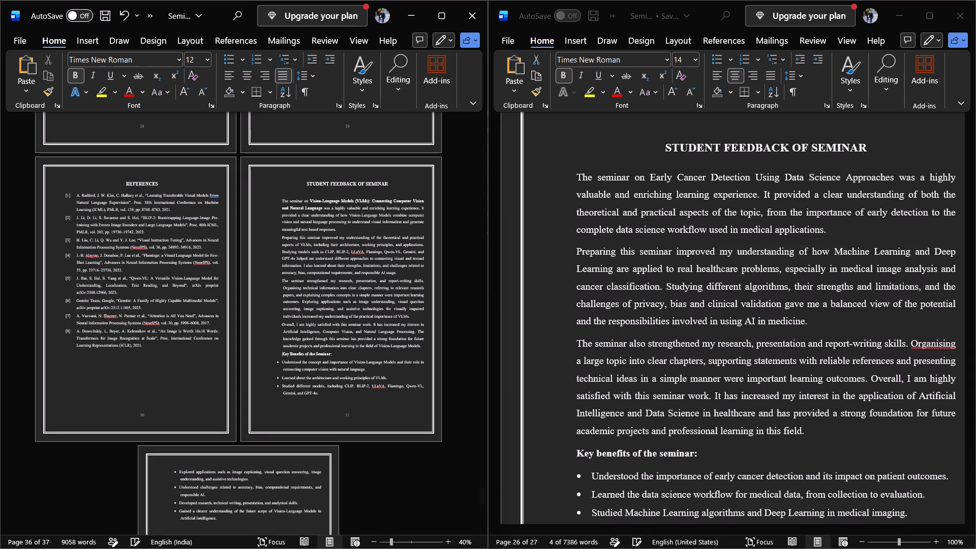
Copy the "PHOTOGRAPH OF SEMINAR PRESENTATION" heading from the last page of the cancer detection sample.
scroll(269, 352, "down", 3)
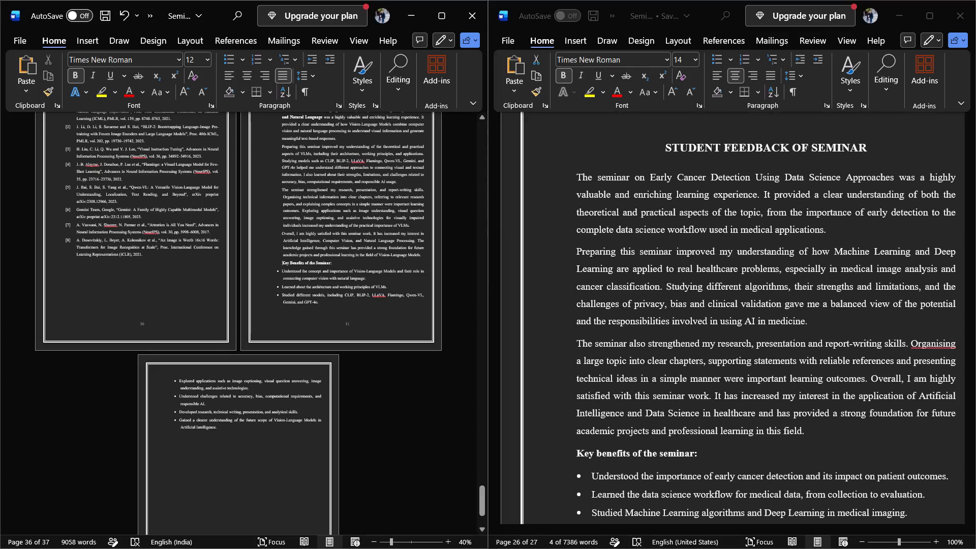
scroll(261, 377, "up", 2)
scroll(261, 377, "down", 2)
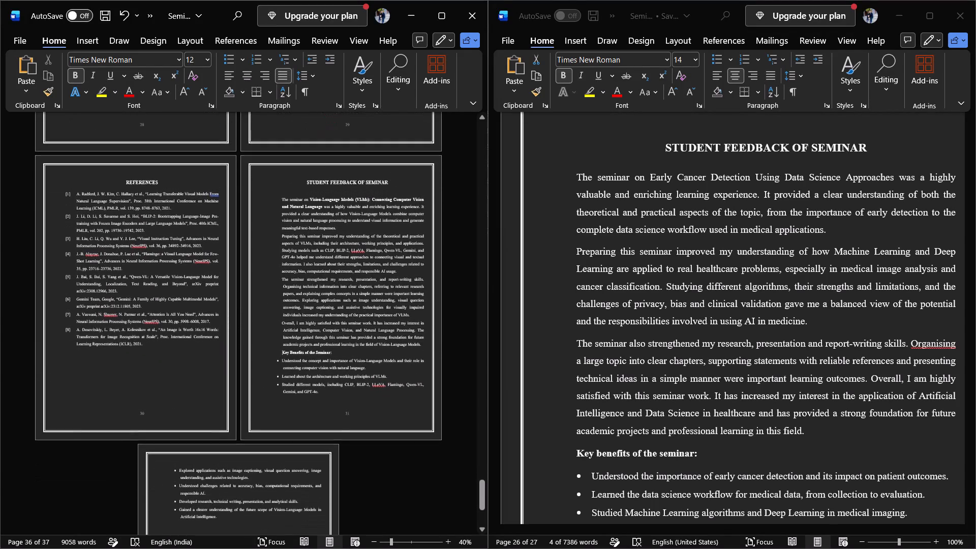
scroll(261, 377, "down", 2)
scroll(646, 380, "down", 3)
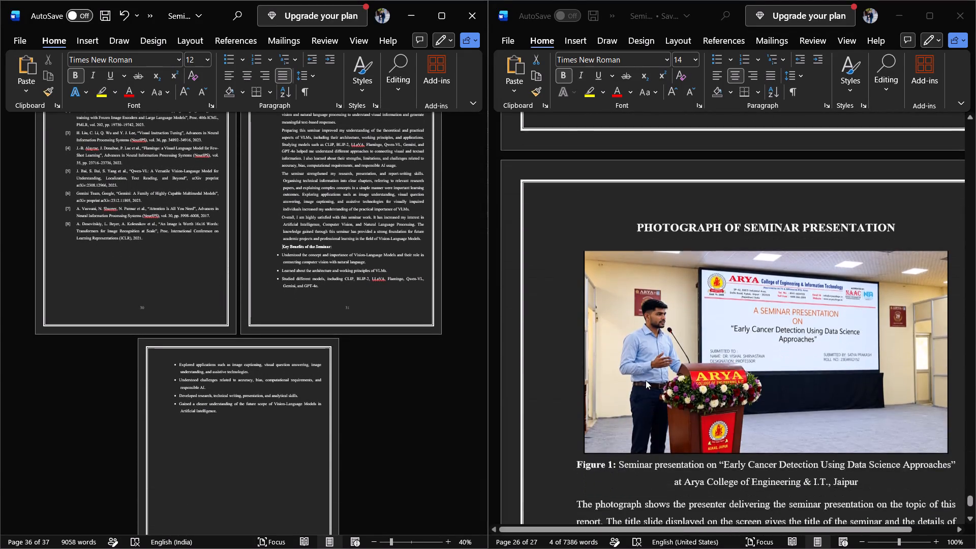
scroll(646, 380, "down", 3)
left_click_drag(634, 163, 767, 167)
left_click_drag(634, 162, 767, 170)
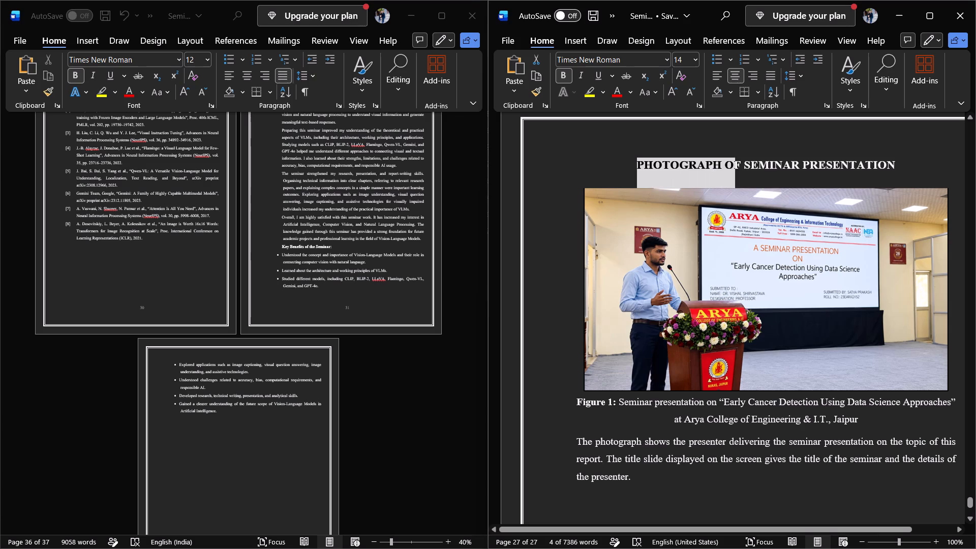
left_click_drag(767, 170, 878, 151)
key("ctrl+c")
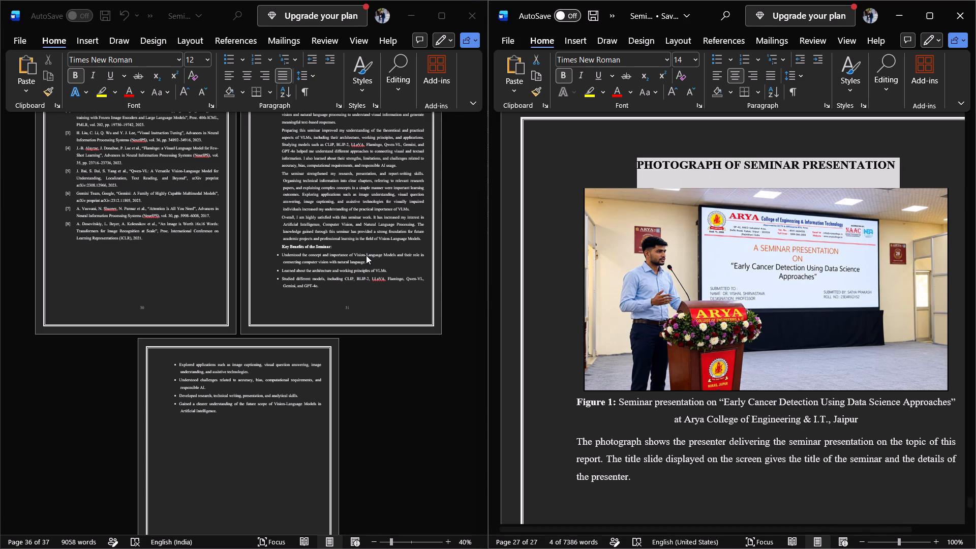
Delete the third feedback paragraph, beginning "The seminar strengthened my research", and close the blank line it leaves.
left_click(343, 242)
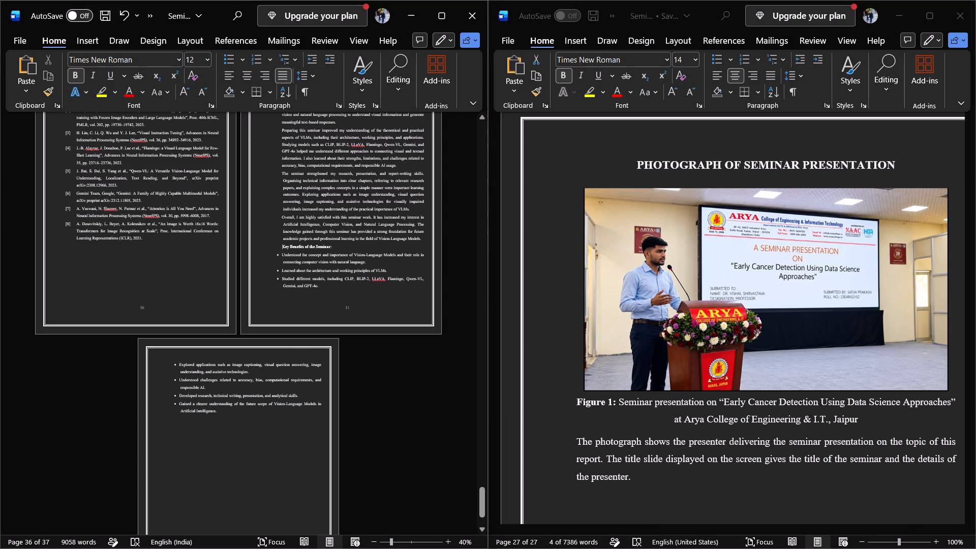
left_click_drag(423, 239, 316, 233)
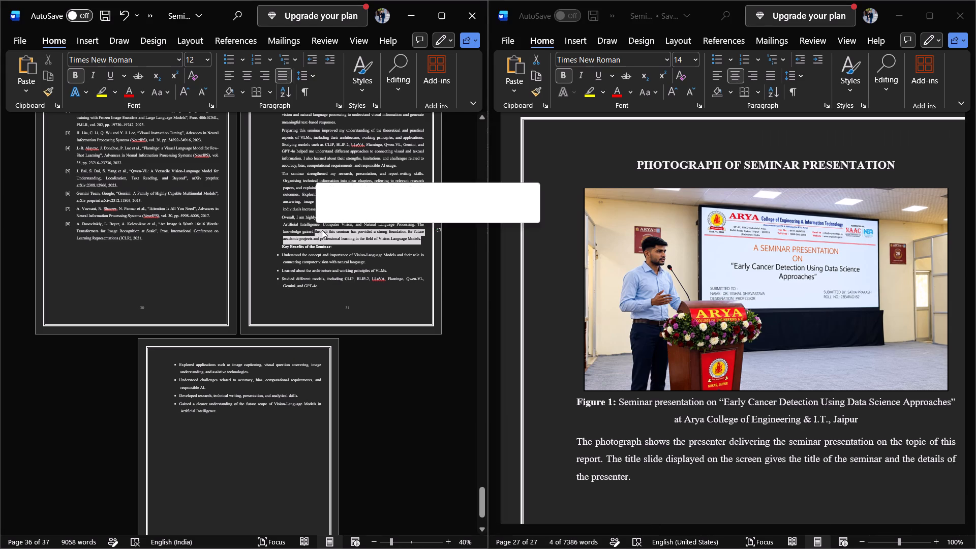
left_click(390, 165)
left_click_drag(413, 210, 282, 174)
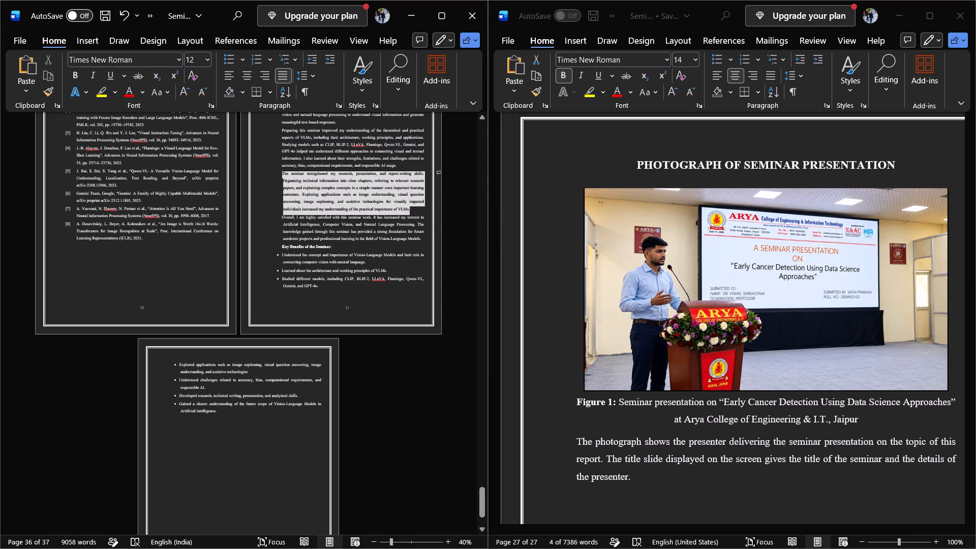
left_click_drag(282, 174, 281, 176)
key("BackSpace")
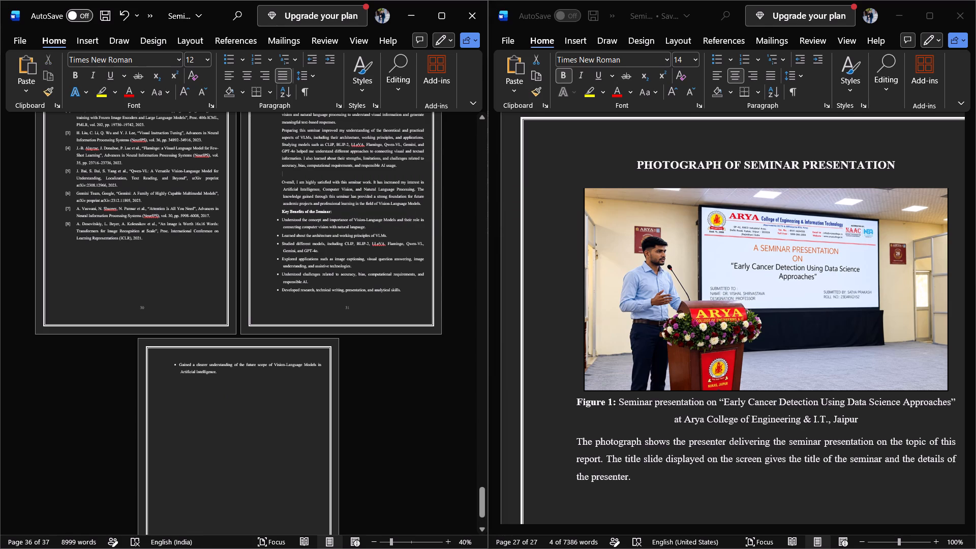
key("BackSpace")
key("BackSpace")
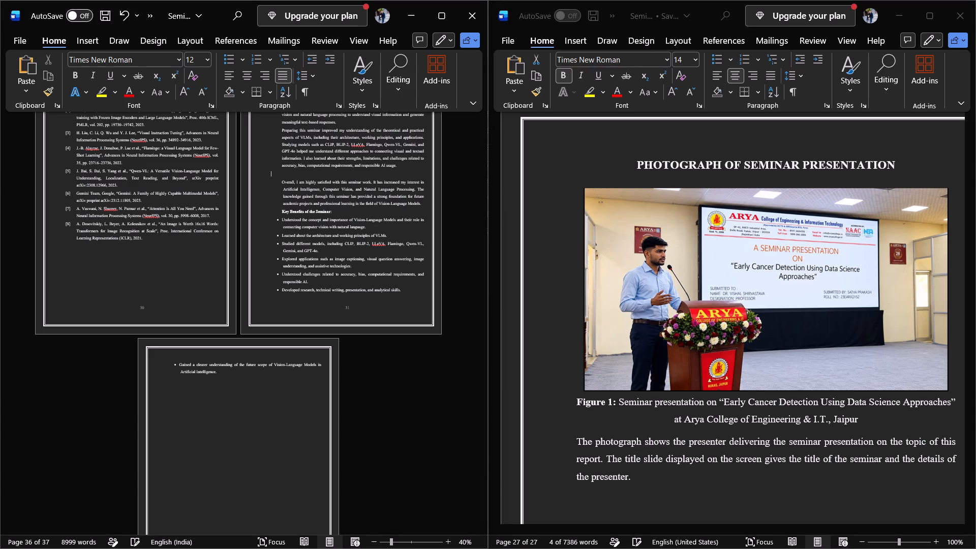
key("BackSpace")
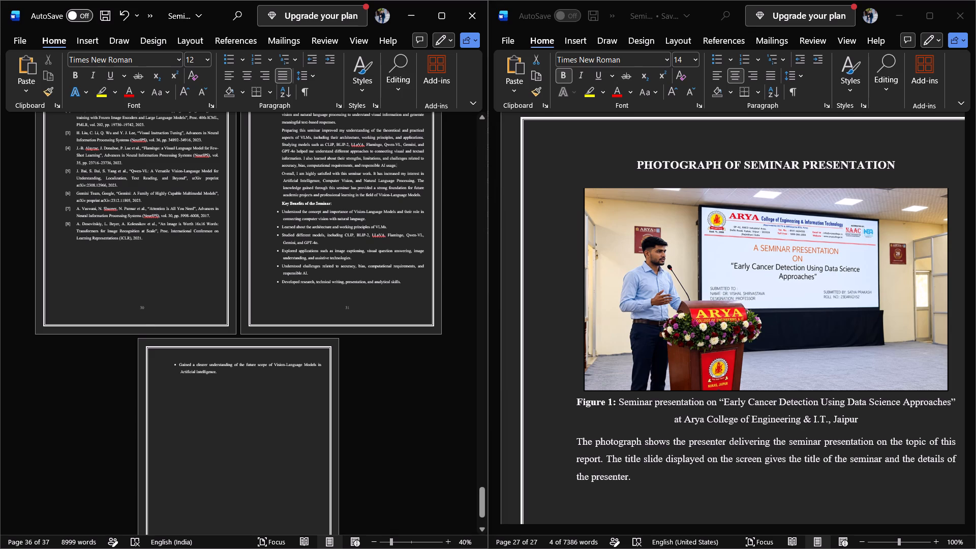
Replace the last benefit, "Gained a clearer understanding...", with the copied photograph heading, remove its bullet and add two leading spaces.
left_click_drag(223, 371, 171, 363)
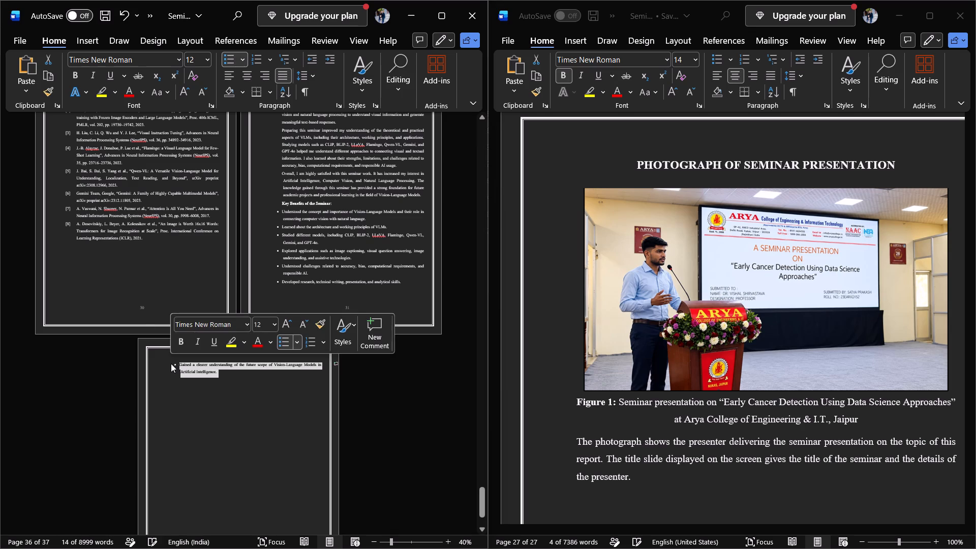
key("BackSpace")
key("ctrl+v")
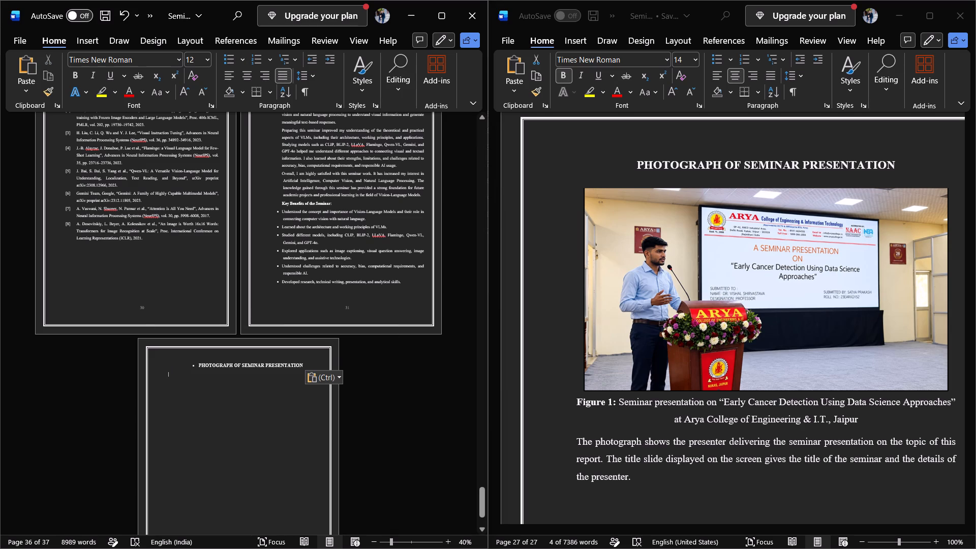
left_click(199, 363)
key("BackSpace")
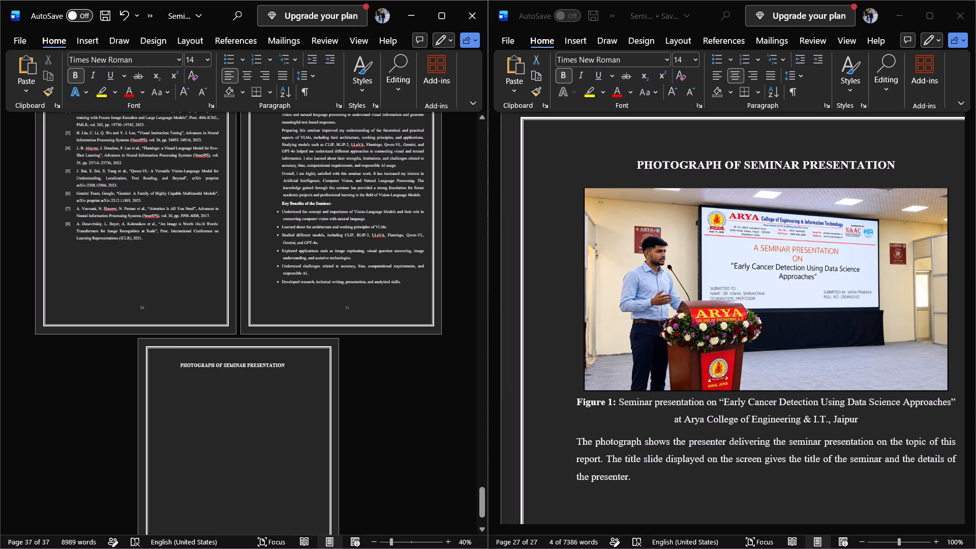
key("space")
key("space")
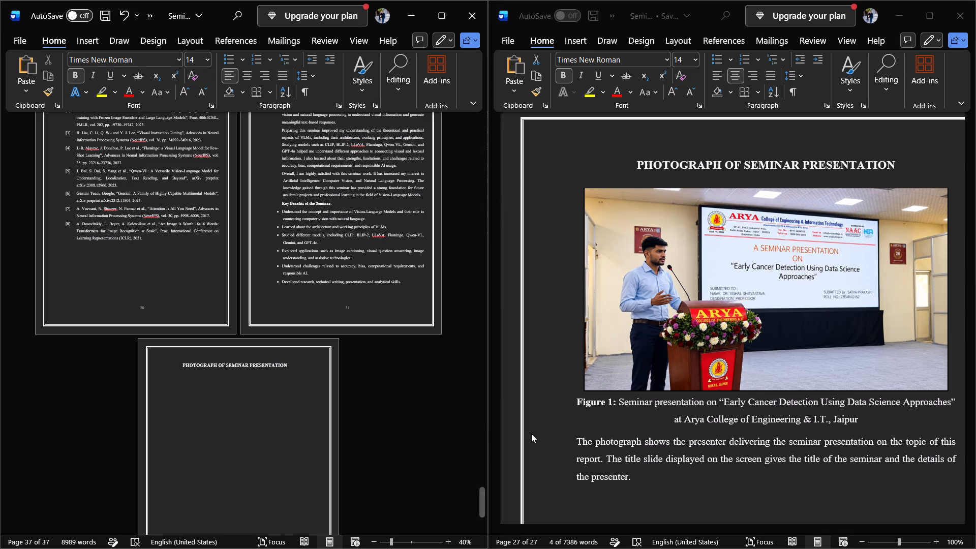
Copy the Figure 1 caption and the description paragraph below the photograph in the cancer detection sample.
left_click(639, 346)
left_click(639, 345)
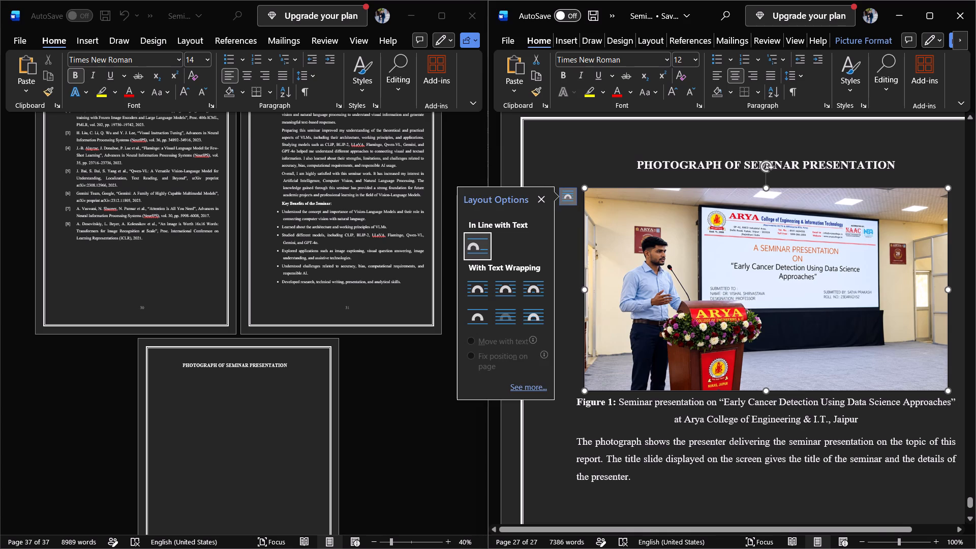
left_click_drag(633, 478, 581, 409)
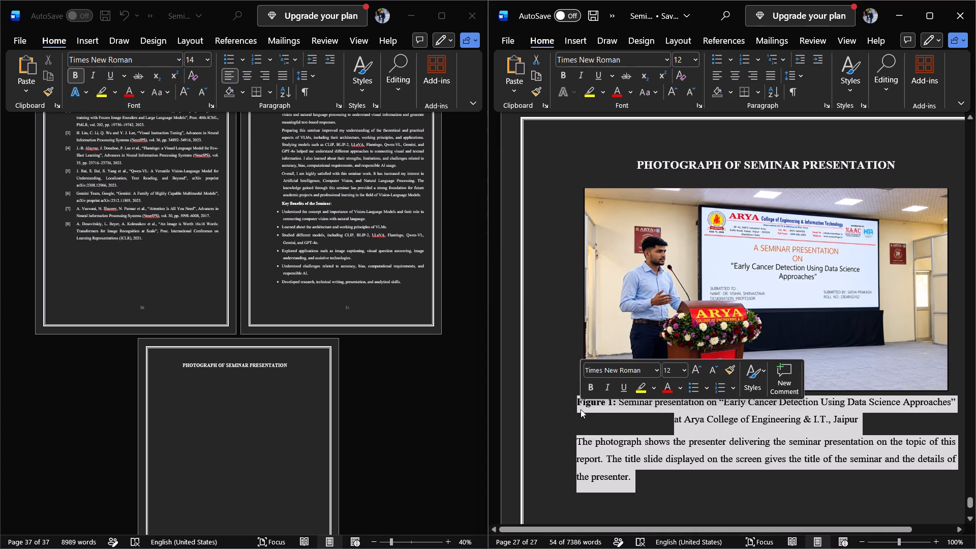
key("ctrl+c")
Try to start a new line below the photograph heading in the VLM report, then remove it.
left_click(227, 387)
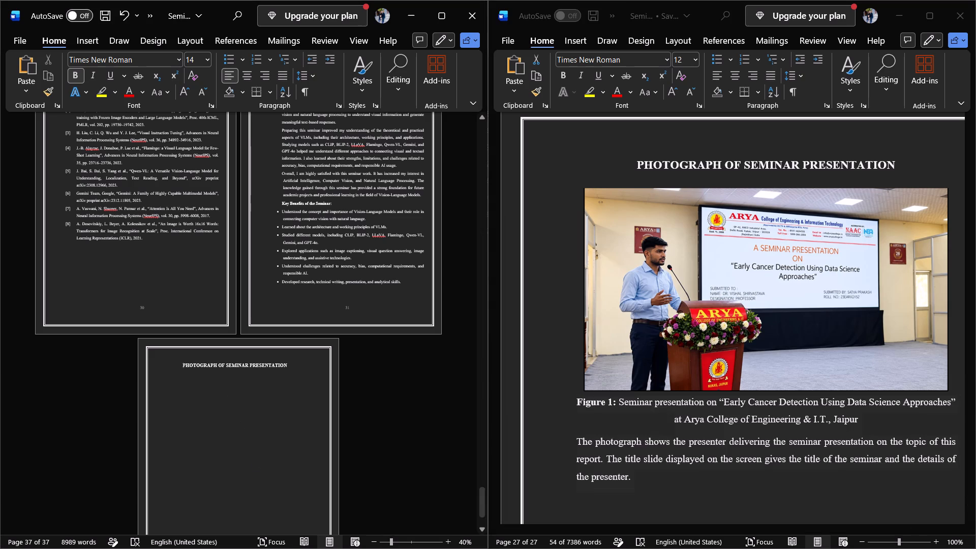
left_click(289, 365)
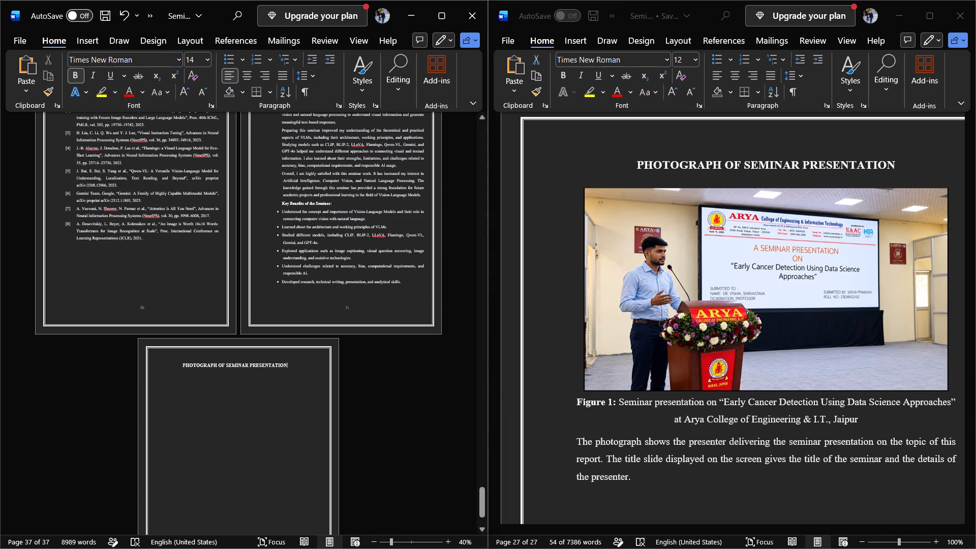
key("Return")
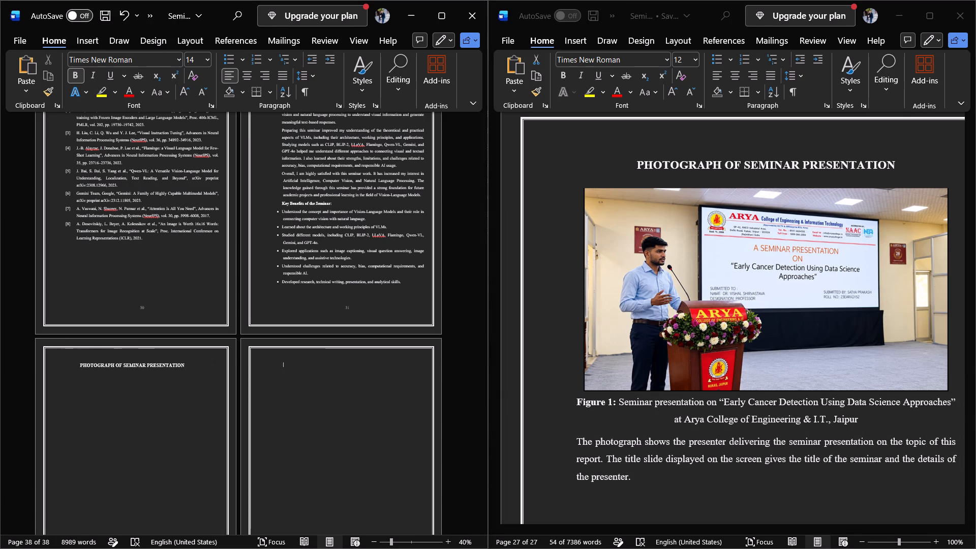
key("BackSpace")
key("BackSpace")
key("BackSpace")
Paste the copied caption and description on a new page after the "Developed research, technical writing..." bullet.
left_click(408, 282)
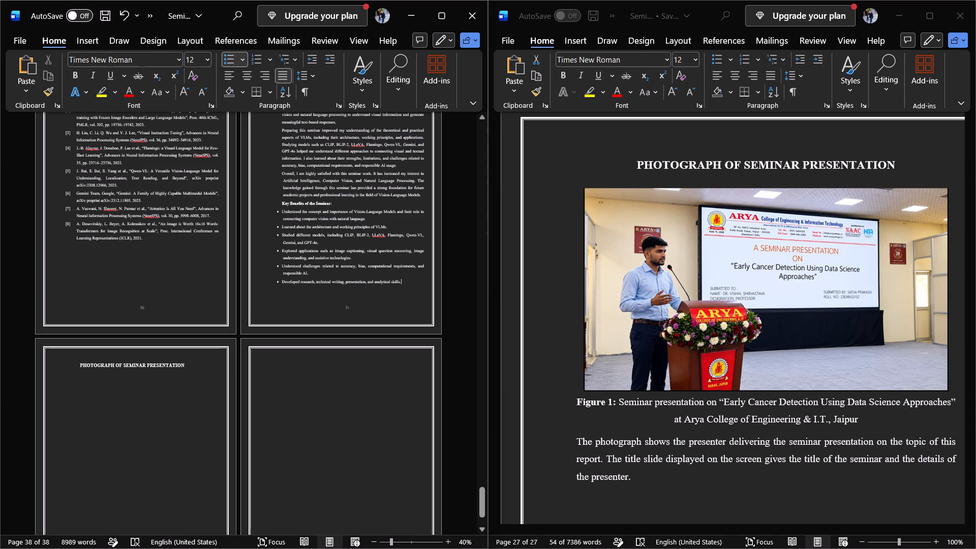
key("Return")
key("Return")
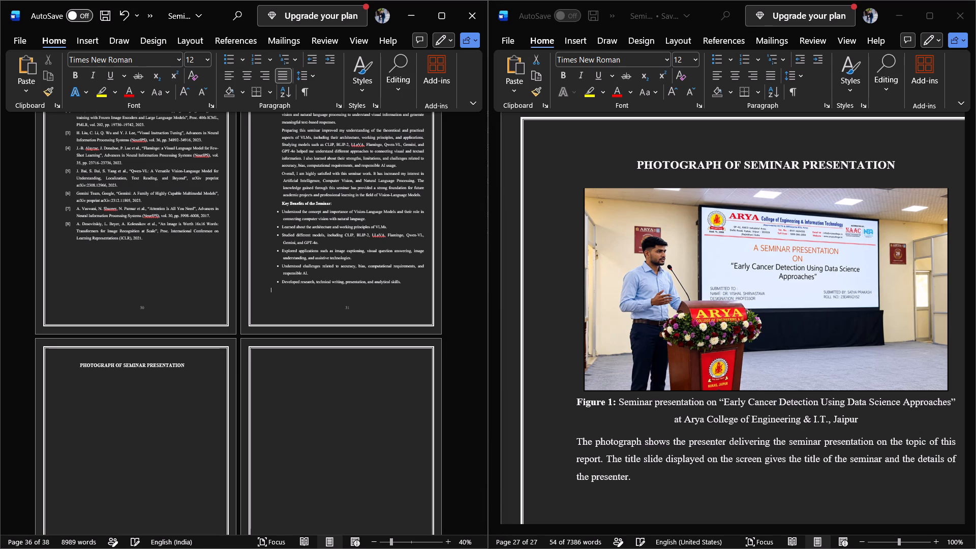
key("Return")
key("ctrl+v")
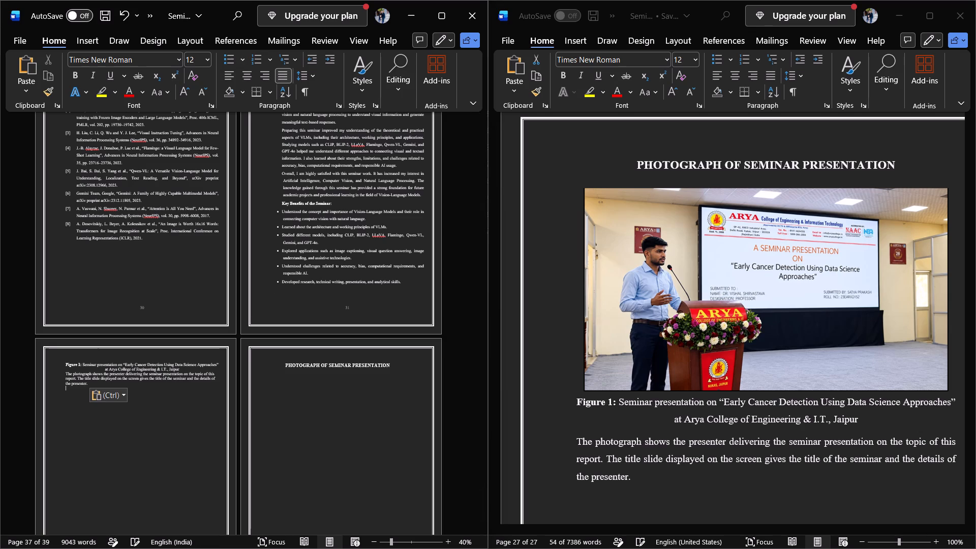
Move the "PHOTOGRAPH OF SEMINAR PRESENTATION" heading from the following page to just before the Figure 1 caption.
left_click_drag(394, 368, 347, 369)
left_click_drag(347, 369, 304, 361)
key("ctrl+c")
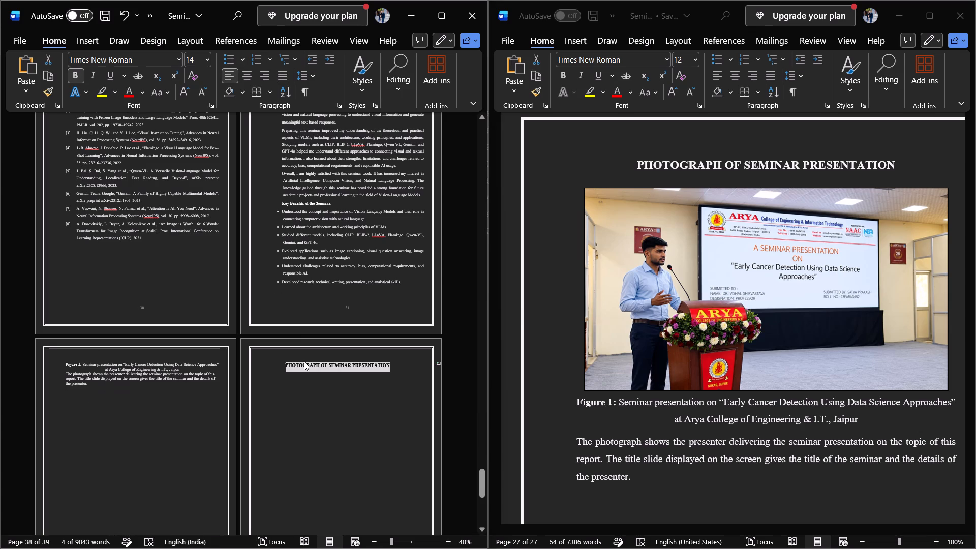
key("BackSpace")
left_click(65, 364)
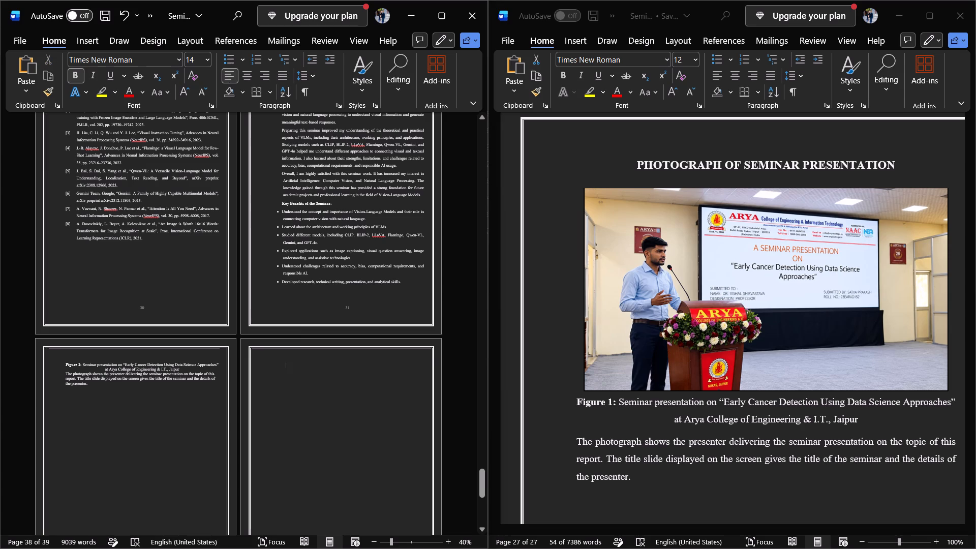
key("ctrl+v")
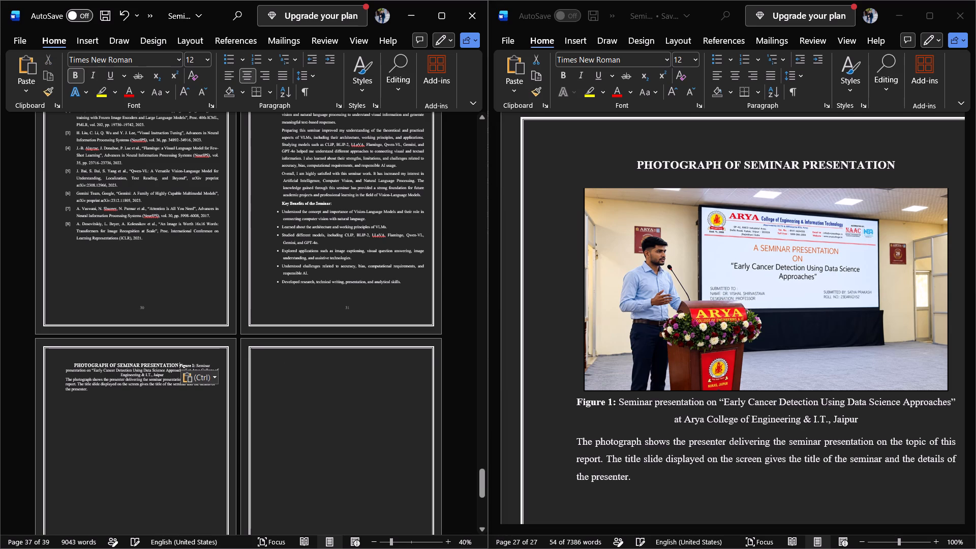
Insert ten line breaks between the photograph heading and the Figure 1 caption to leave room for a picture.
key("Return")
key("Return")
key("Return")
key("Return")
key("Return")
key("Return")
key("Return")
key("Return")
key("Return")
key("Return")
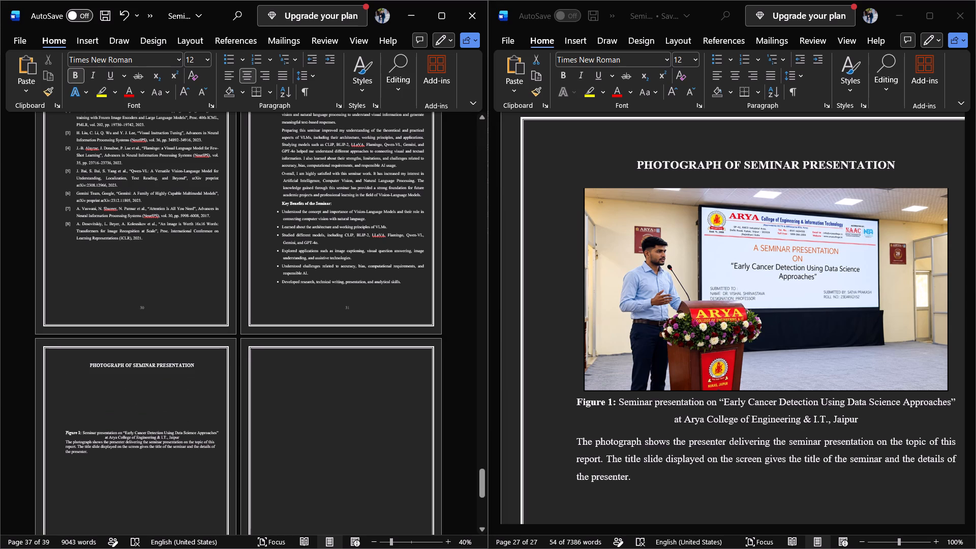
Delete the title "Early Cancer Detection Using Data Science Approaches" from between the quotation marks in the Figure 1 caption.
left_click_drag(126, 434, 199, 435)
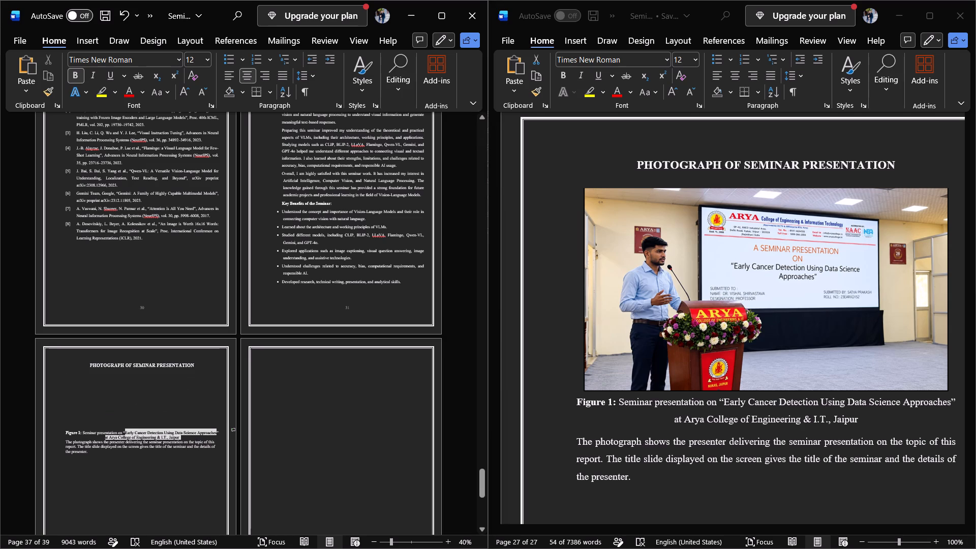
left_click_drag(199, 435, 212, 430)
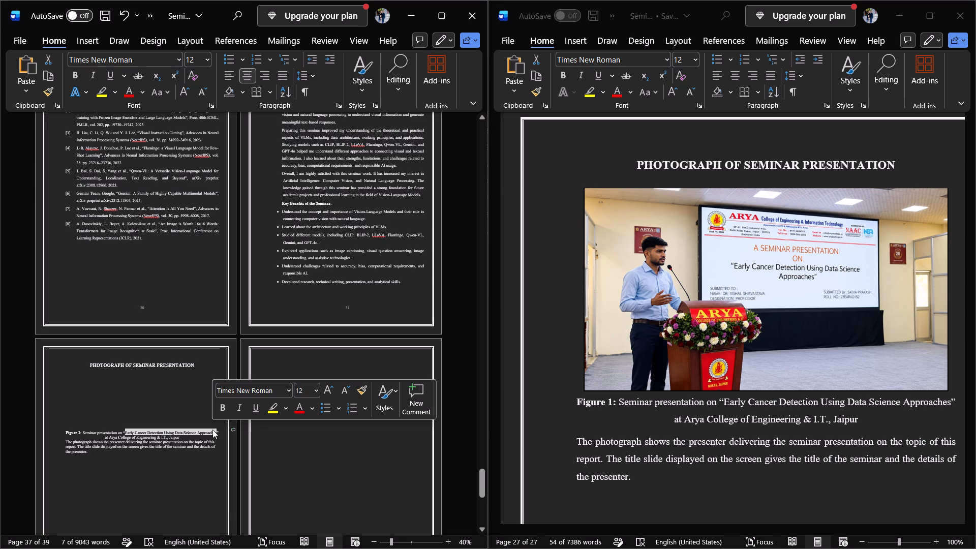
key("BackSpace")
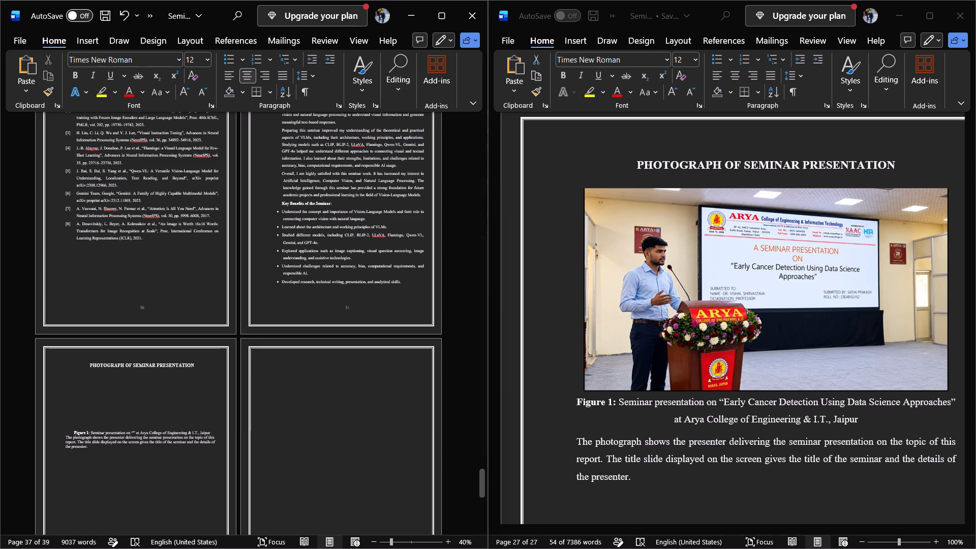
Copy the bold title "Vision-Language Models (VLMs): Connecting Computer Vision and Natural Language" from the Student Feedback opening paragraph into the Figure 1 caption's empty quotation marks.
scroll(120, 242, "up", 1)
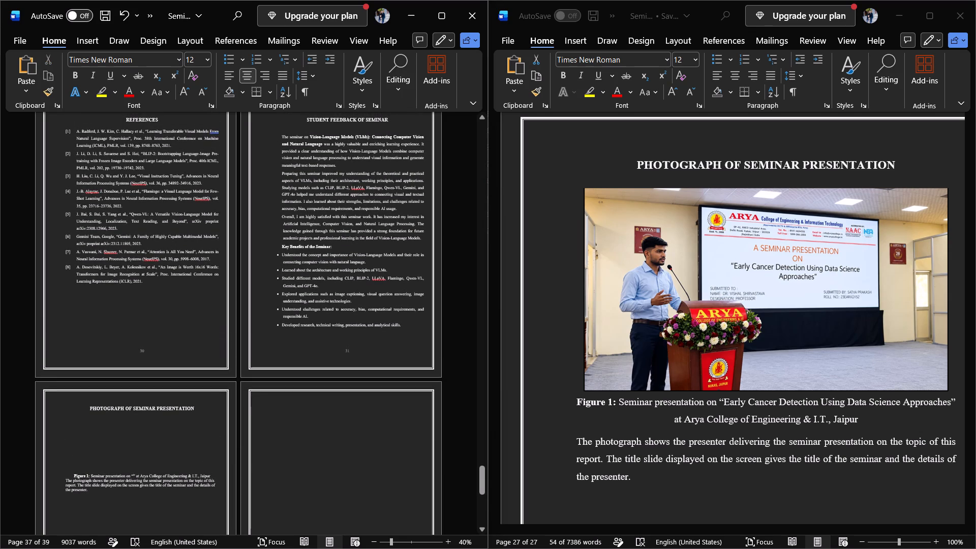
left_click(308, 134)
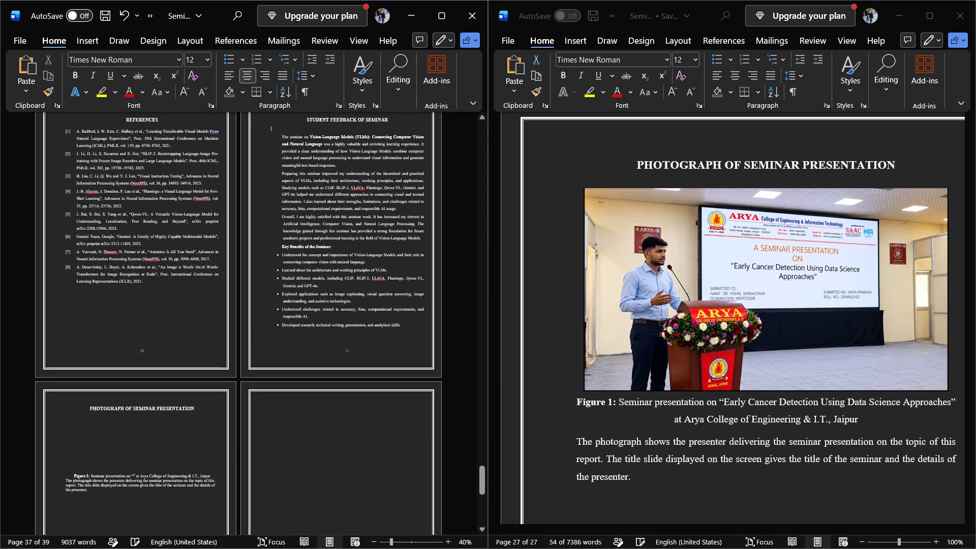
left_click(312, 131)
left_click_drag(310, 135, 308, 137)
left_click_drag(308, 137, 324, 144)
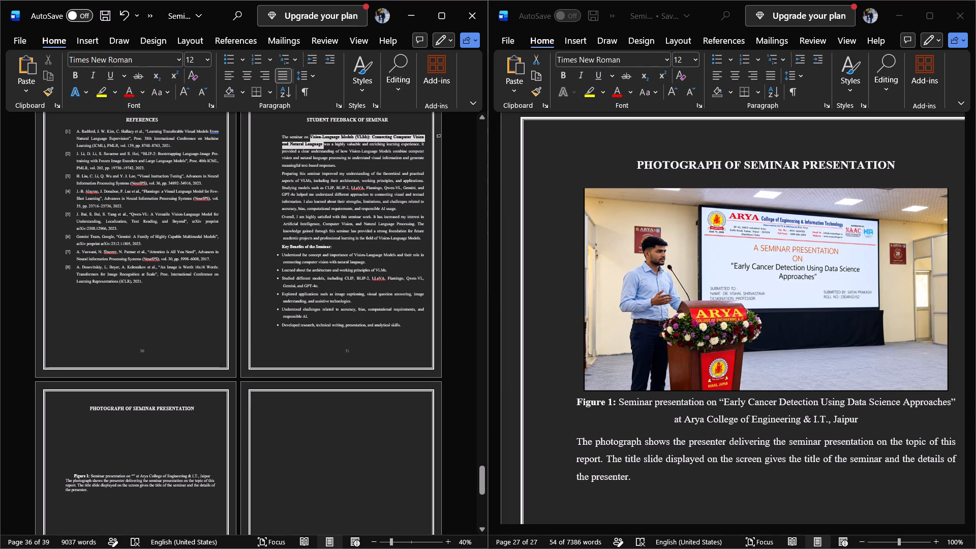
left_click_drag(324, 144, 323, 143)
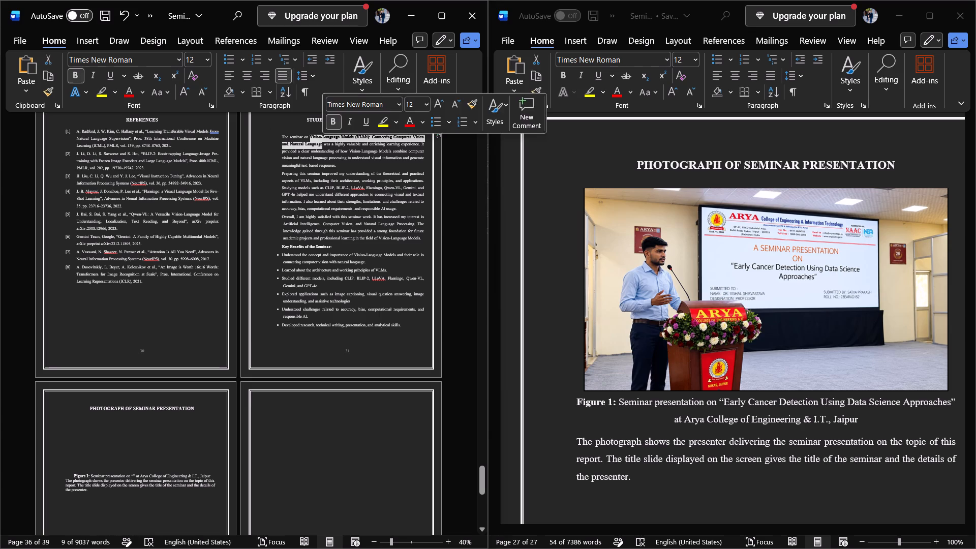
key("ctrl+c")
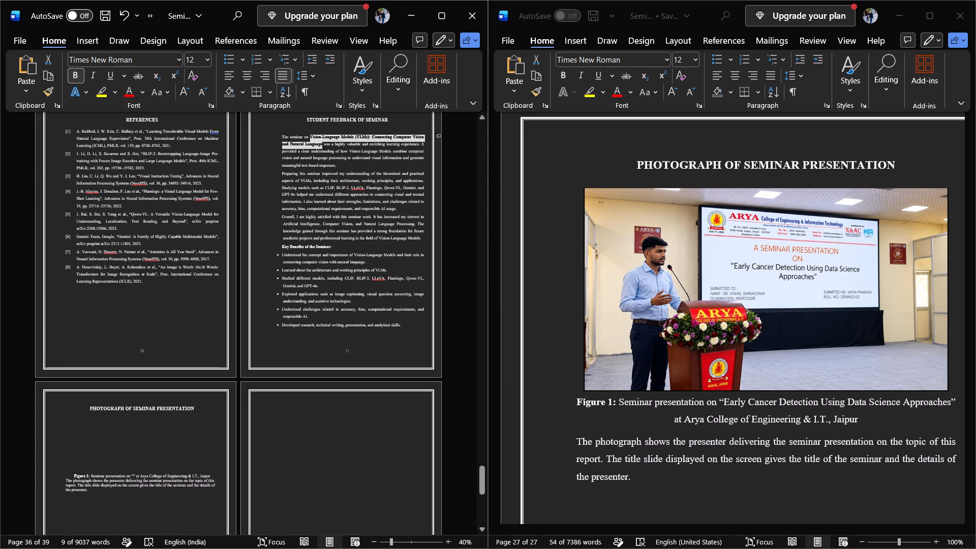
left_click(132, 472)
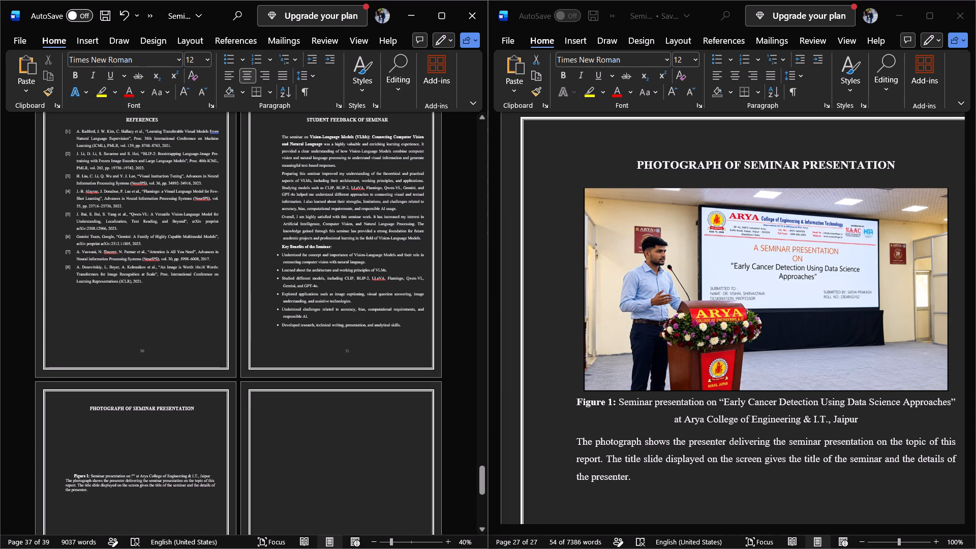
left_click(132, 475)
key("Right")
key("ctrl+v")
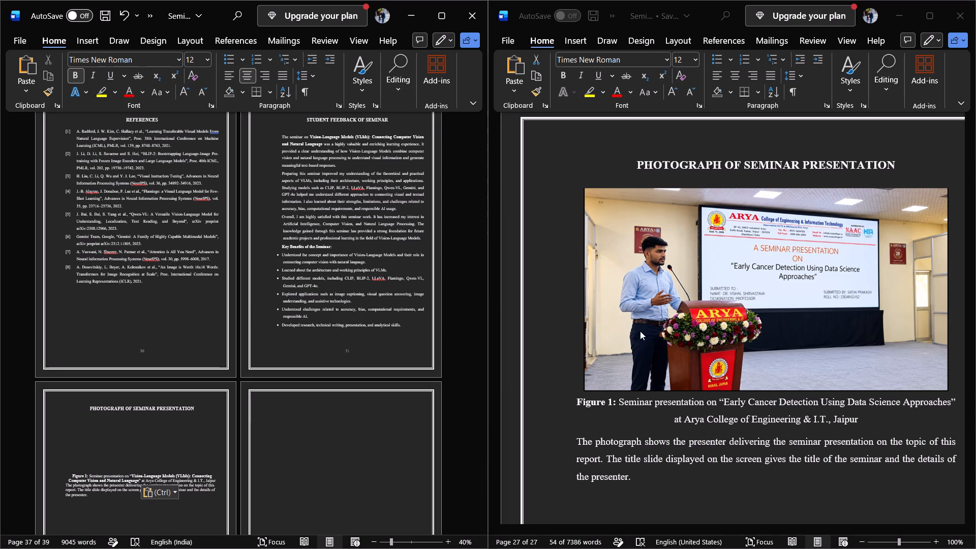
scroll(322, 272, "up", 1)
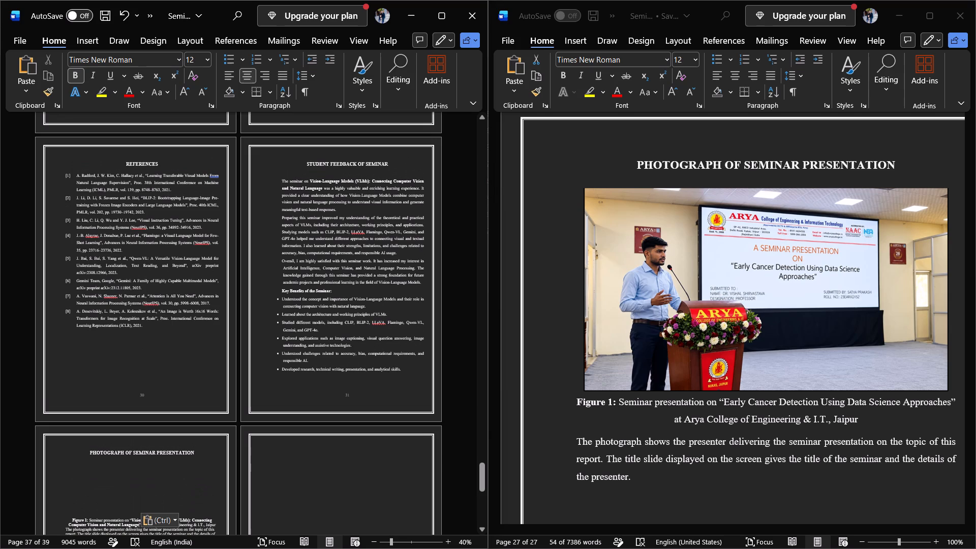
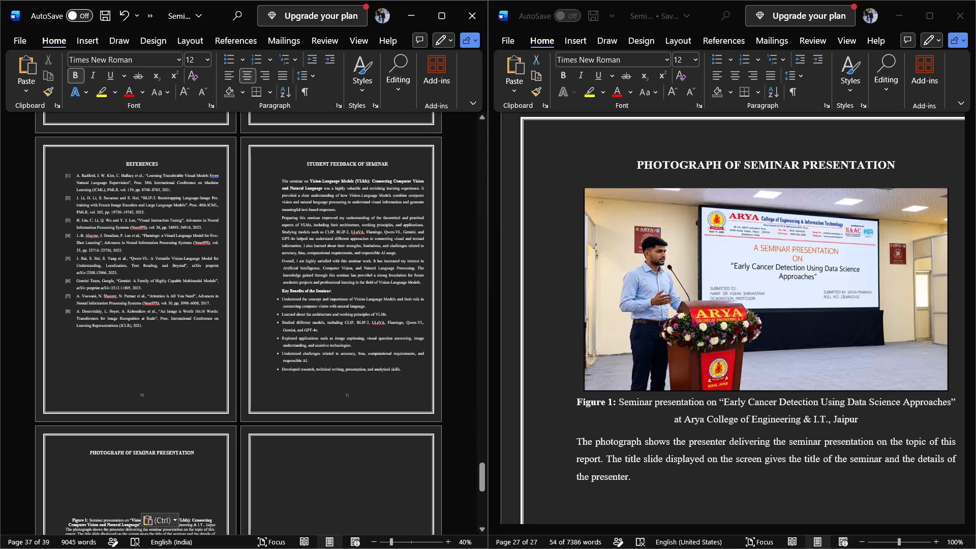
Delete all of Chapter VI "Research Papers", including sections 6.1 and 6.2, from the page just before the References.
left_click_drag(390, 161, 306, 161)
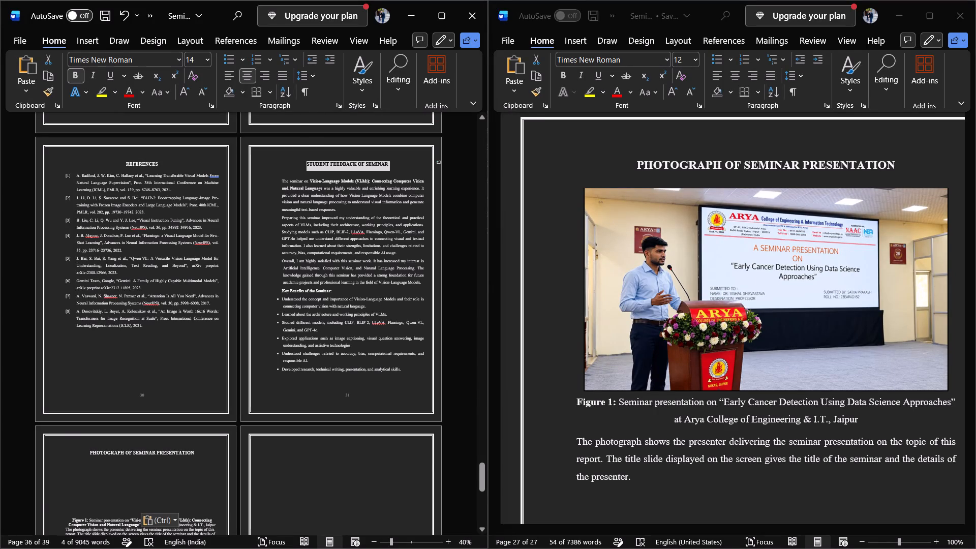
scroll(342, 286, "up", 20)
scroll(342, 286, "up", 20)
scroll(342, 286, "up", 20)
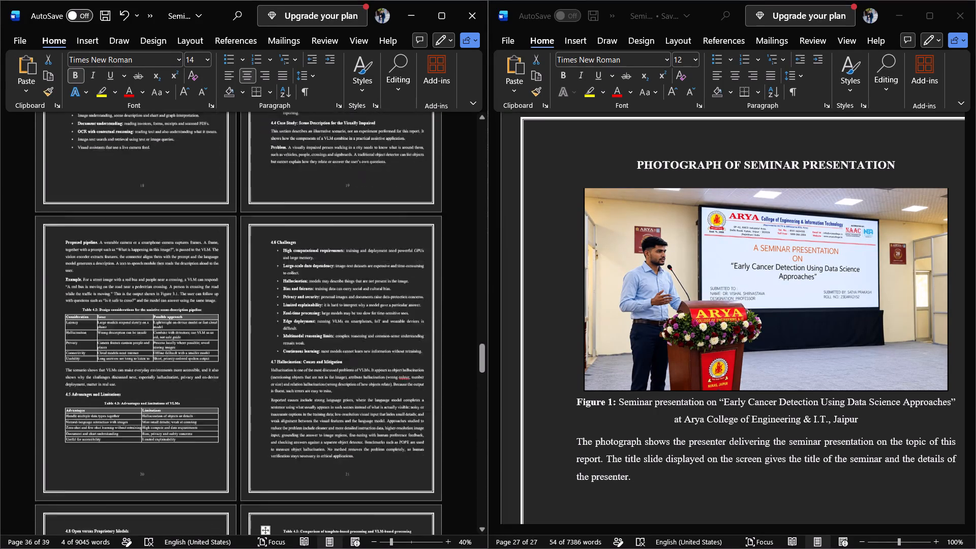
scroll(342, 286, "up", 20)
scroll(342, 286, "up", 15)
scroll(342, 286, "down", 16)
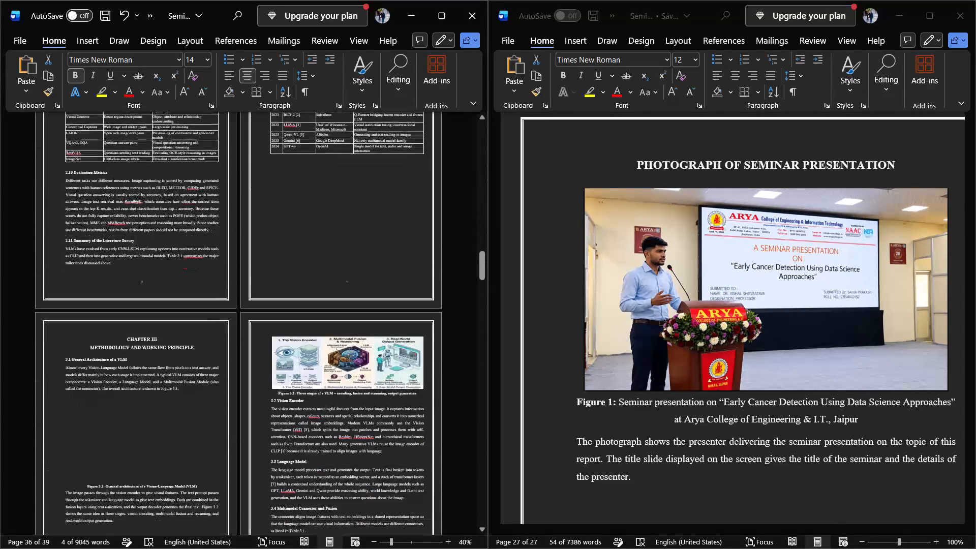
scroll(342, 286, "down", 20)
scroll(342, 286, "down", 3)
scroll(342, 286, "up", 1)
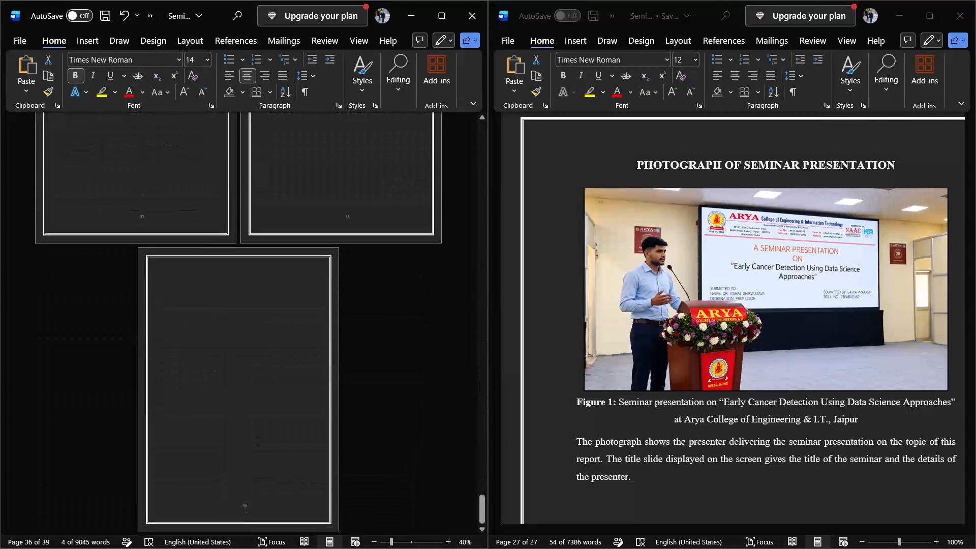
scroll(342, 286, "up", 5)
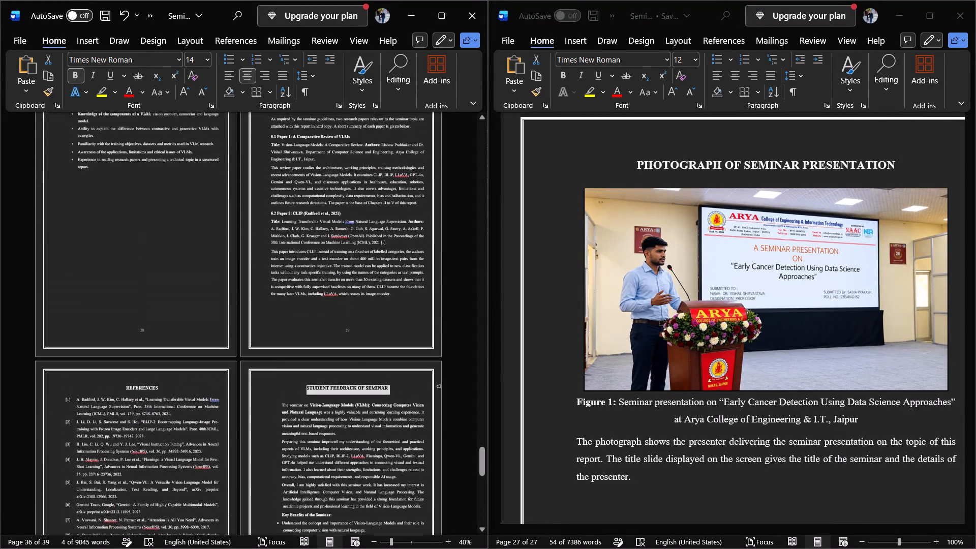
scroll(342, 286, "up", 1)
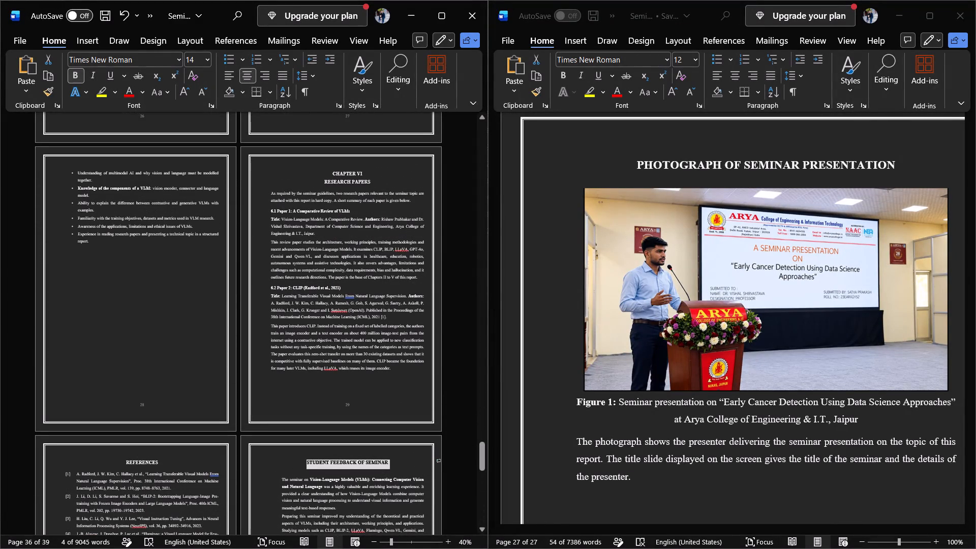
left_click_drag(392, 368, 337, 237)
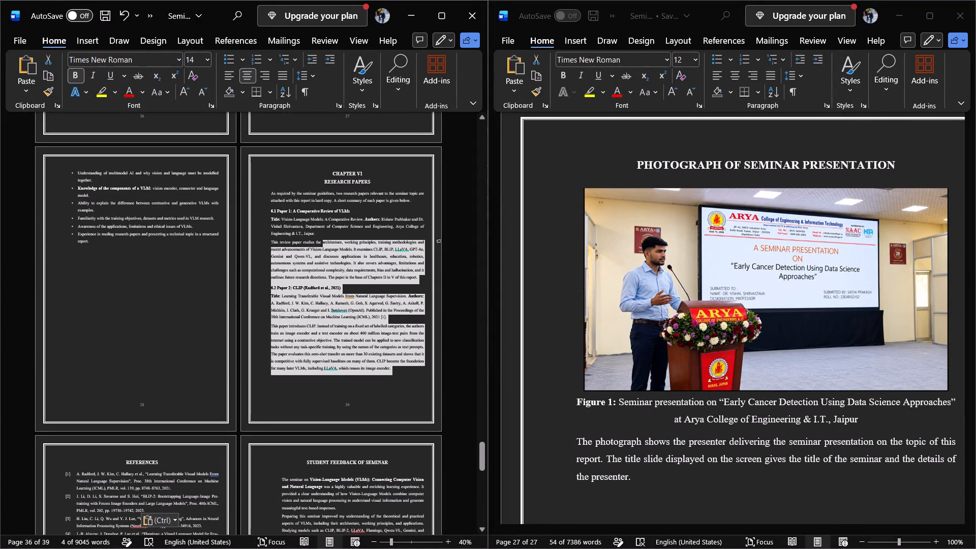
left_click_drag(337, 237, 318, 175)
key("BackSpace")
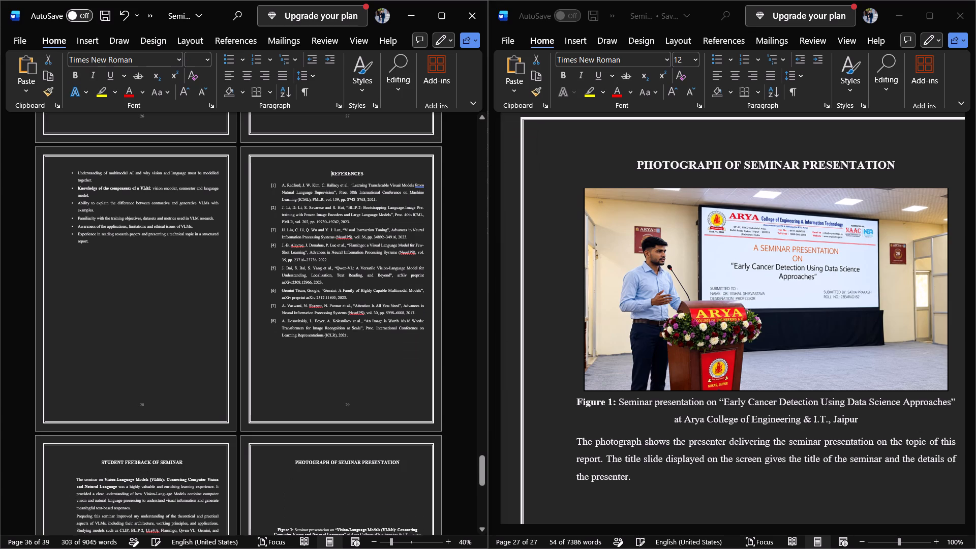
Check the VLM report's closing pages, and compare its list of contents with the closing entries in the cancer detection sample's list.
scroll(318, 175, "down", 1)
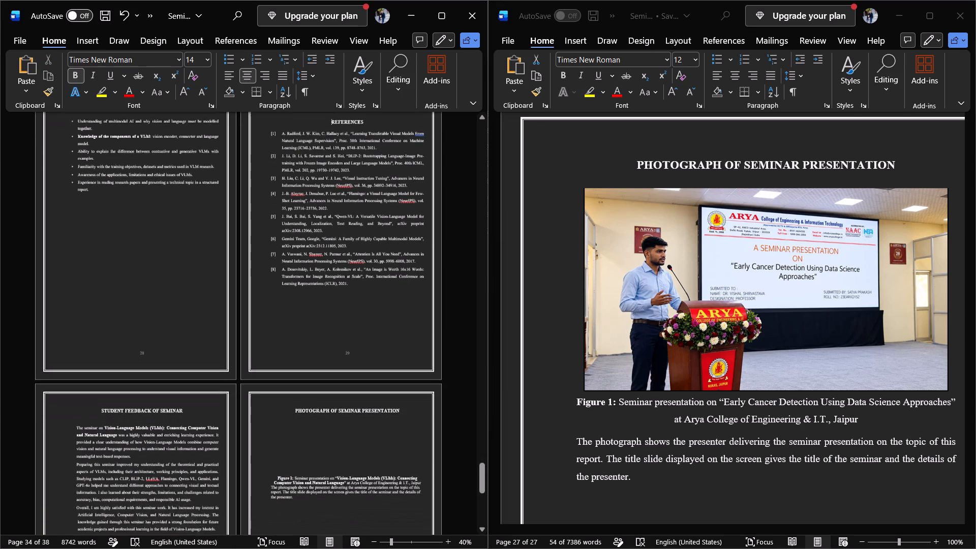
scroll(318, 175, "down", 3)
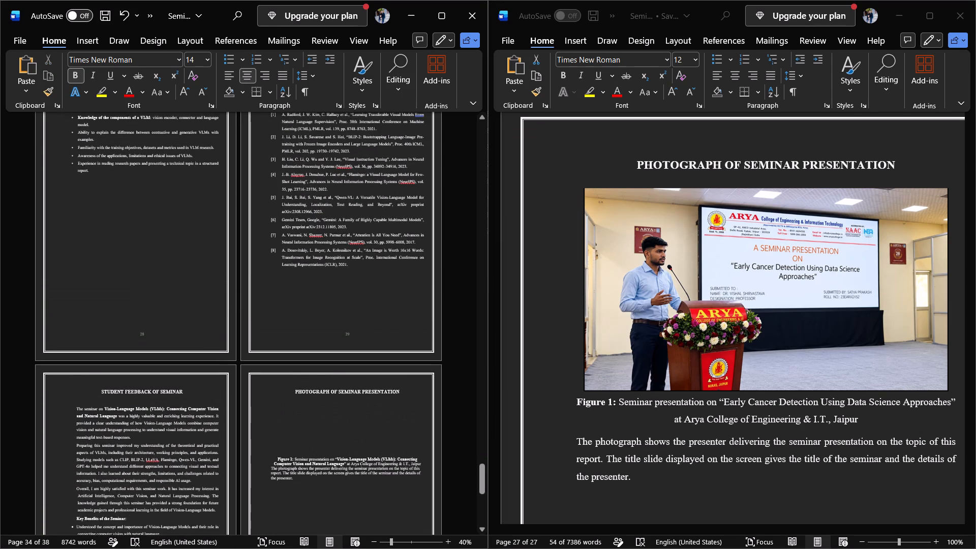
scroll(318, 175, "down", 2)
scroll(318, 175, "up", 1)
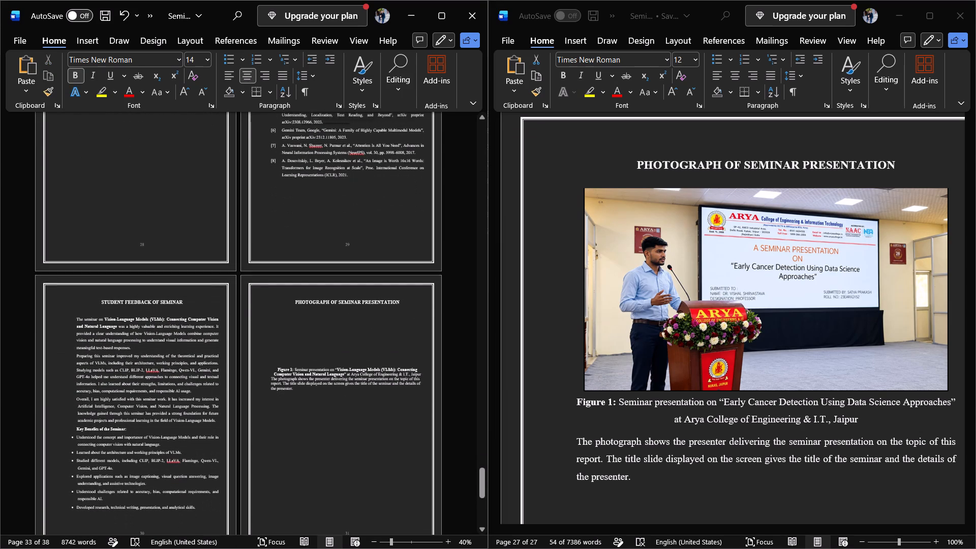
scroll(318, 175, "up", 3)
scroll(318, 175, "up", 20)
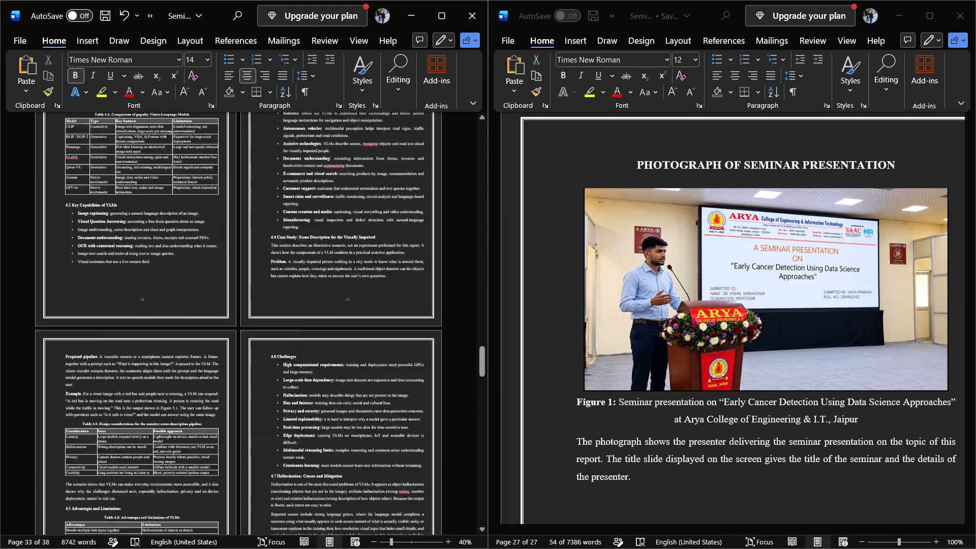
scroll(318, 175, "up", 8)
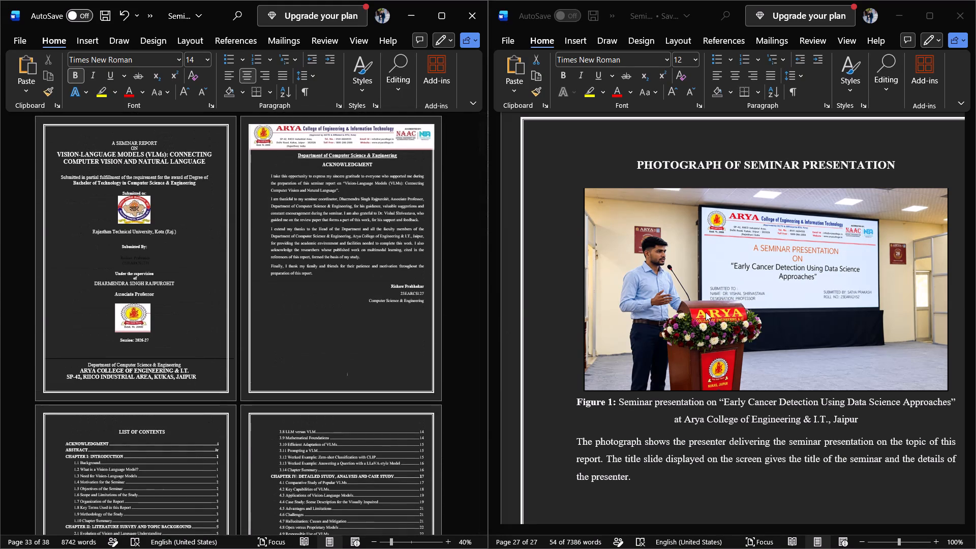
scroll(706, 312, "up", 10)
scroll(706, 312, "up", 20)
scroll(706, 312, "up", 1)
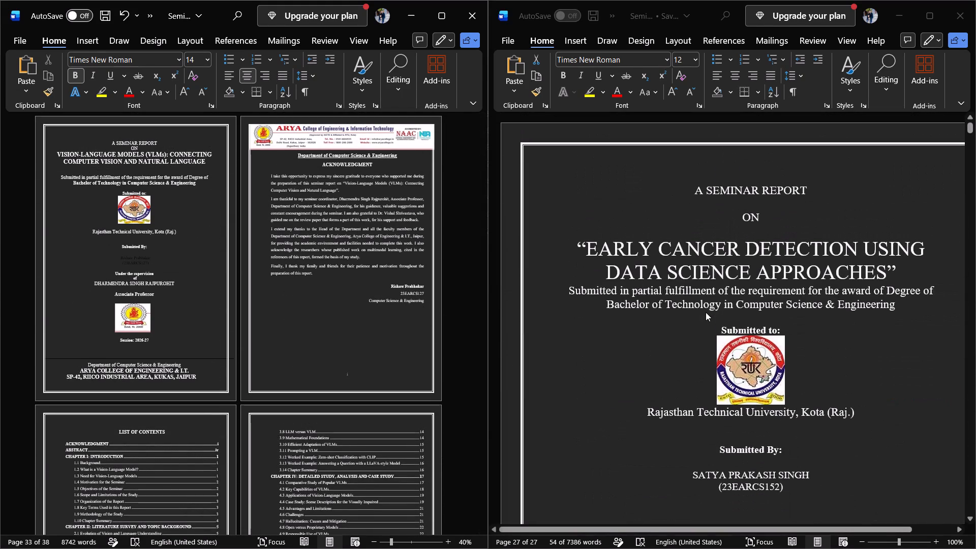
scroll(676, 361, "down", 6)
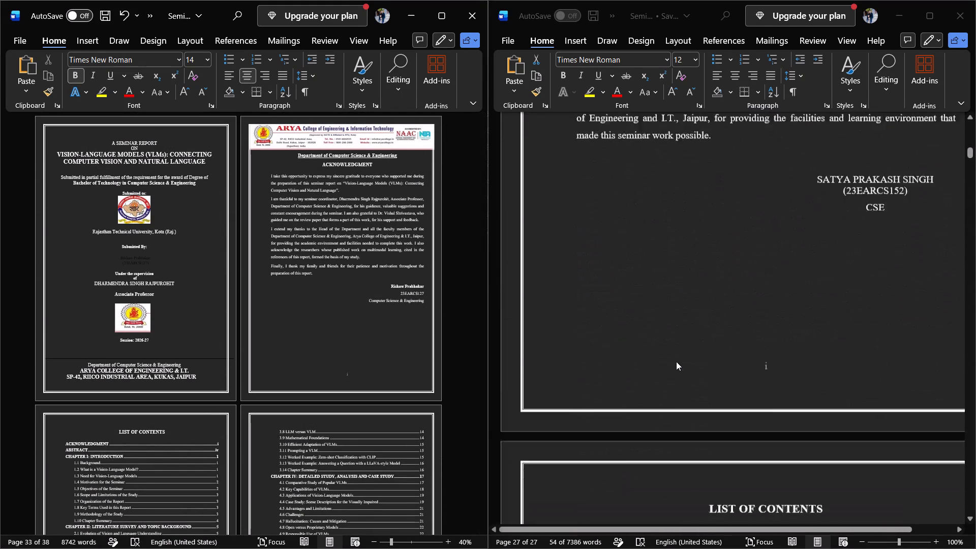
scroll(676, 361, "down", 2)
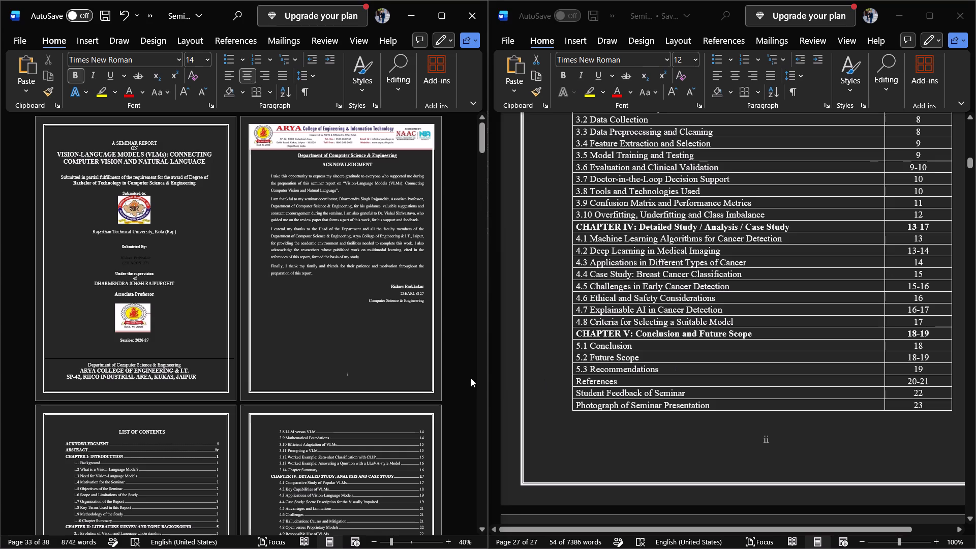
scroll(382, 368, "down", 5)
scroll(650, 445, "down", 1)
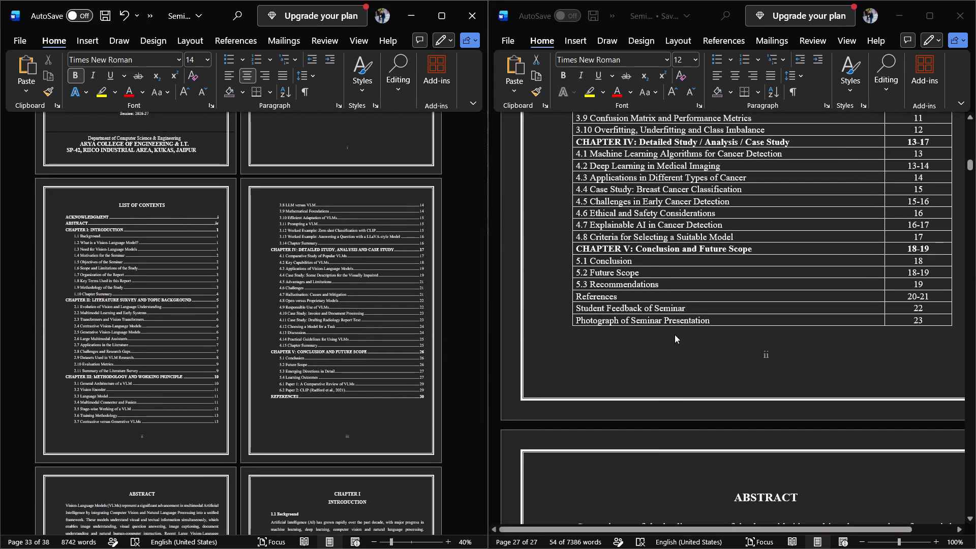
Copy the "Student Feedback of Seminar" entry from the sample's list of contents onto a new line below REFERENCES in the VLM report's list.
left_click(690, 302)
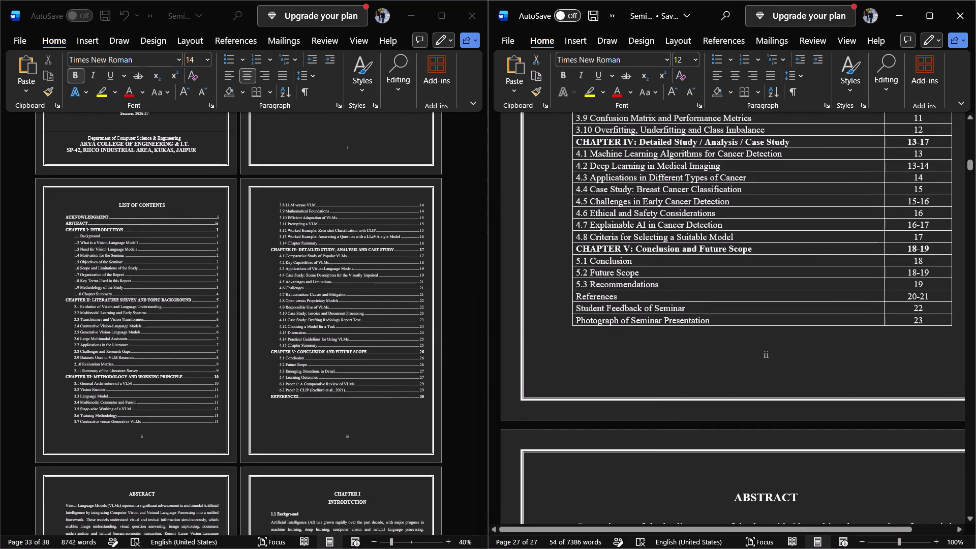
left_click_drag(691, 309, 578, 304)
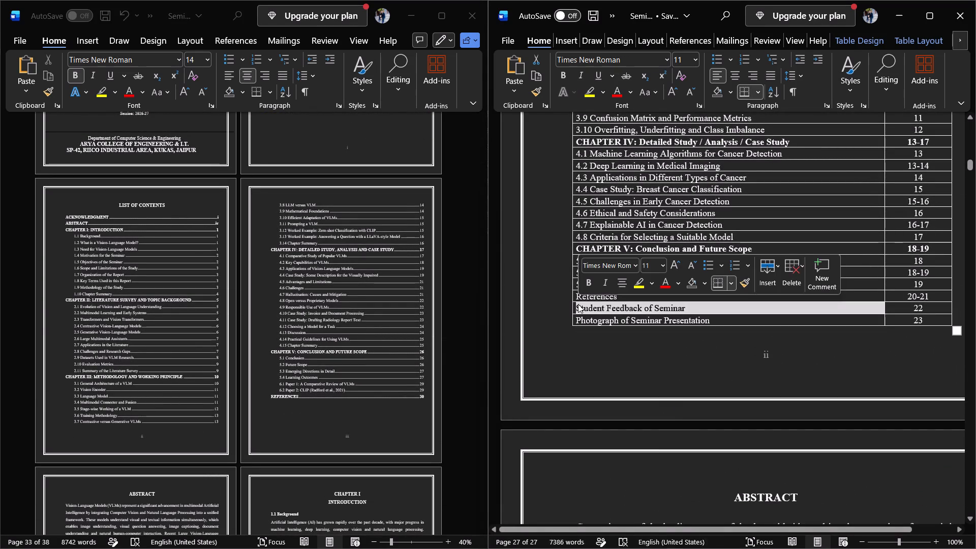
key("ctrl+c")
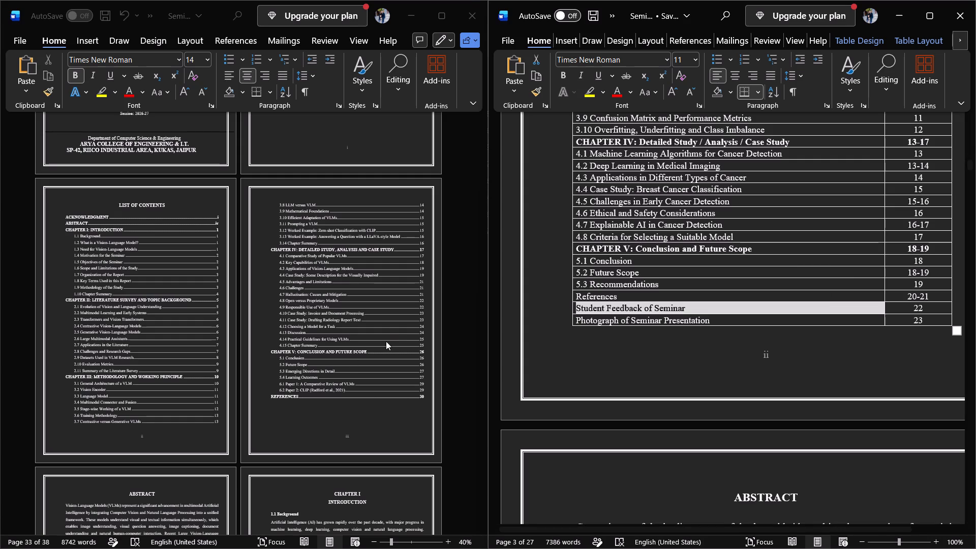
scroll(334, 386, "down", 1)
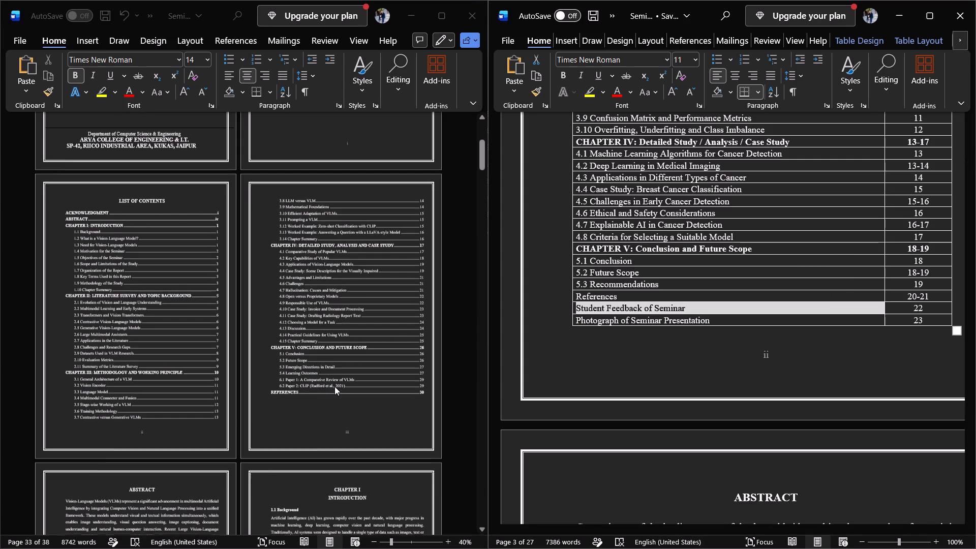
scroll(334, 386, "down", 1)
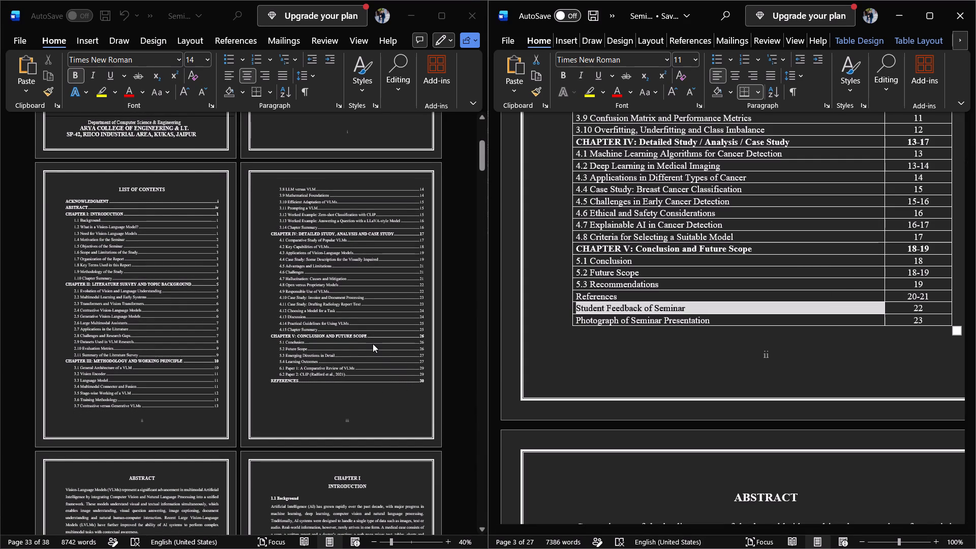
left_click(377, 362)
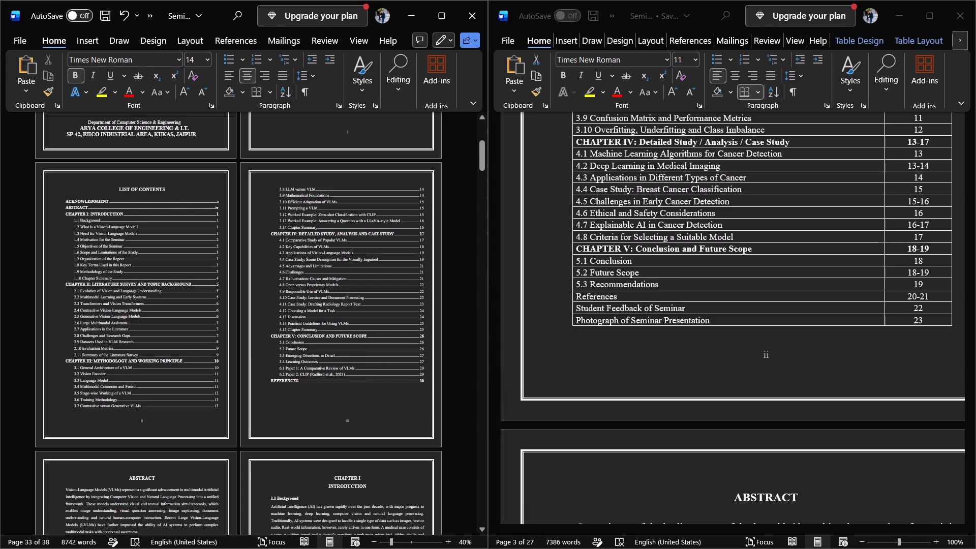
left_click(424, 382)
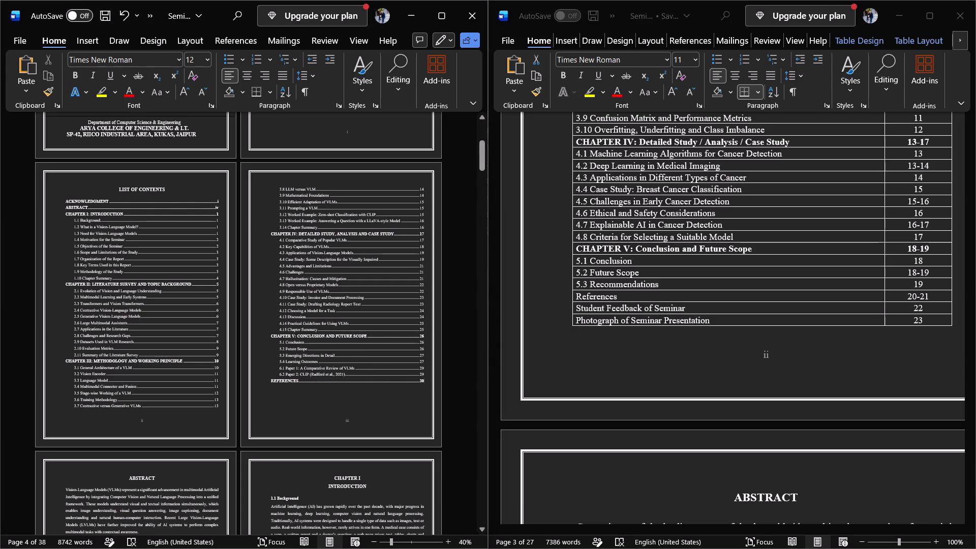
key("Return")
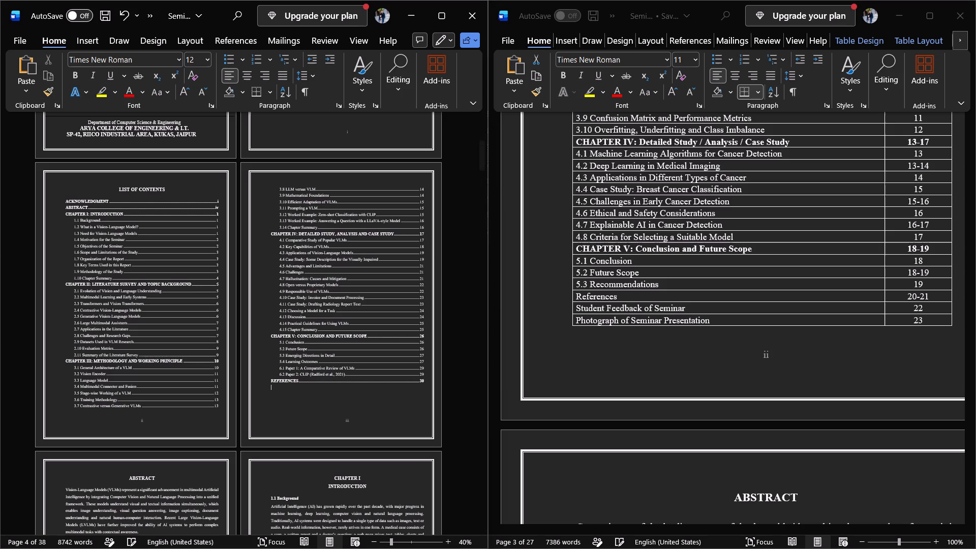
key("ctrl+c")
key("ctrl+c")
key("ctrl+c")
key("ctrl+c")
key("ctrl+c")
key("ctrl+c")
key("ctrl+c")
key("ctrl+c")
key("ctrl+c")
key("ctrl+c")
key("ctrl+c")
key("ctrl+c")
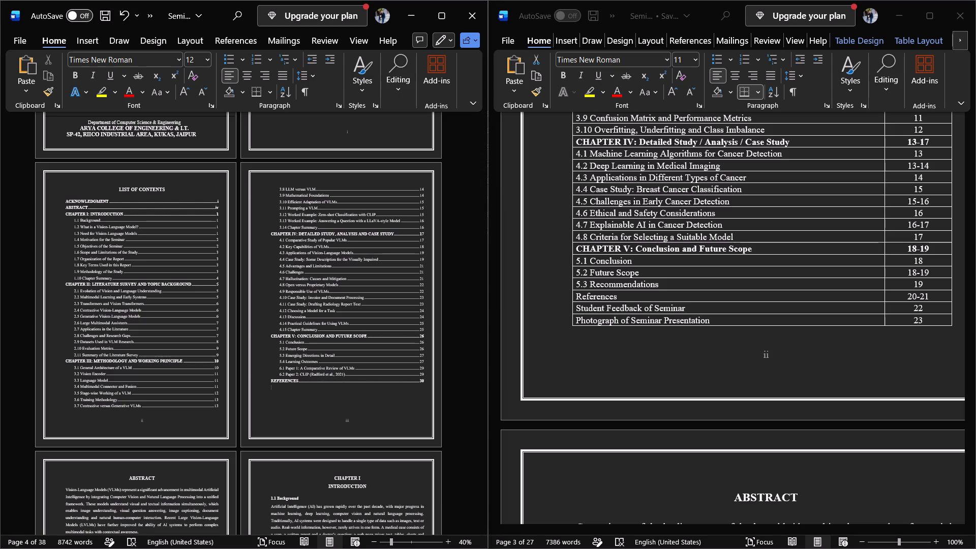
key("ctrl+v")
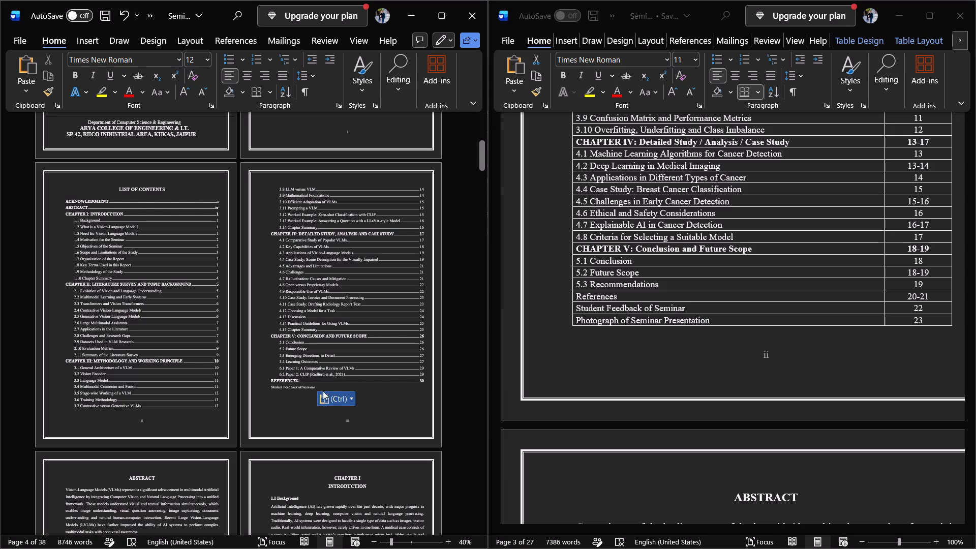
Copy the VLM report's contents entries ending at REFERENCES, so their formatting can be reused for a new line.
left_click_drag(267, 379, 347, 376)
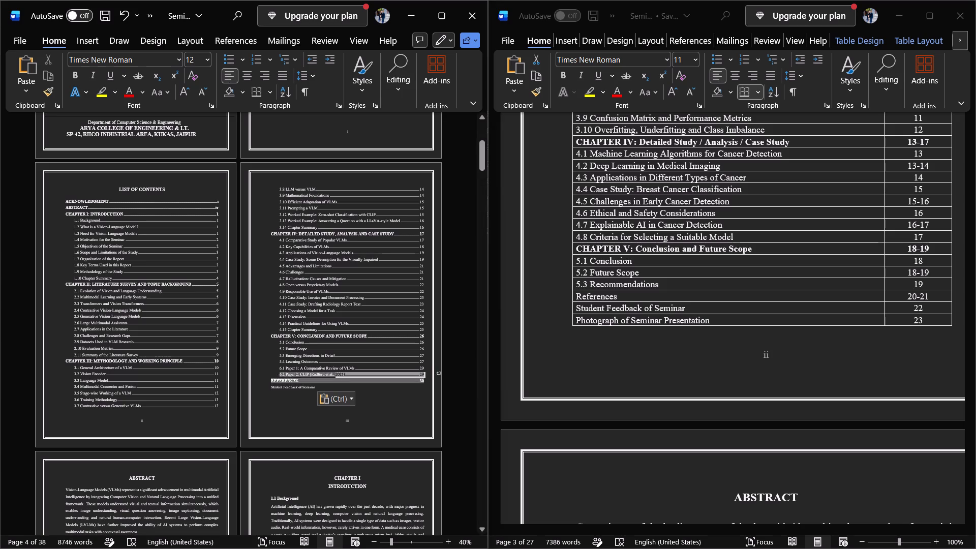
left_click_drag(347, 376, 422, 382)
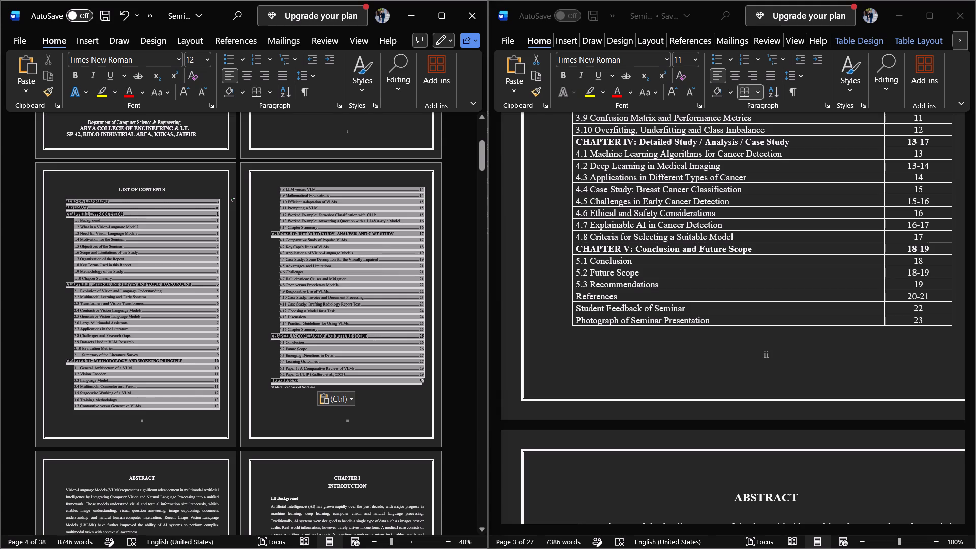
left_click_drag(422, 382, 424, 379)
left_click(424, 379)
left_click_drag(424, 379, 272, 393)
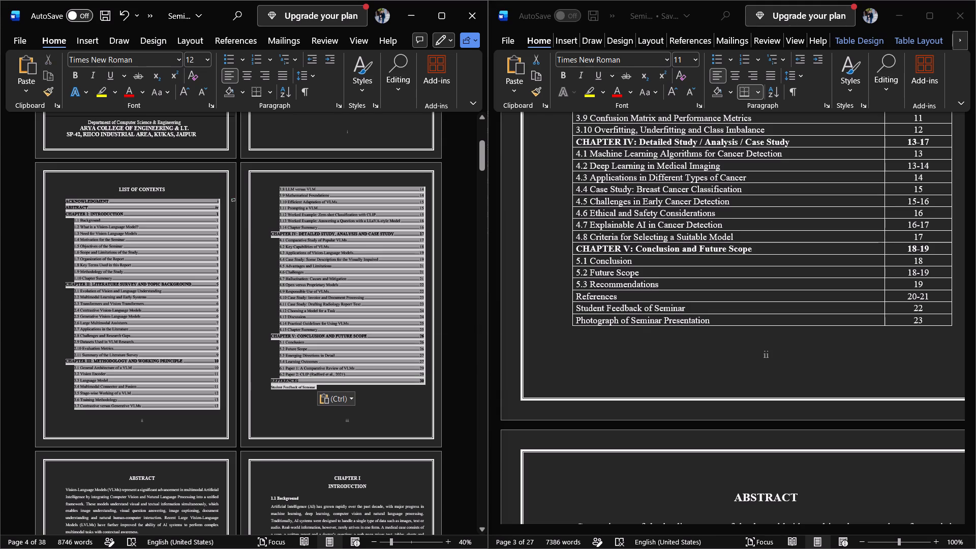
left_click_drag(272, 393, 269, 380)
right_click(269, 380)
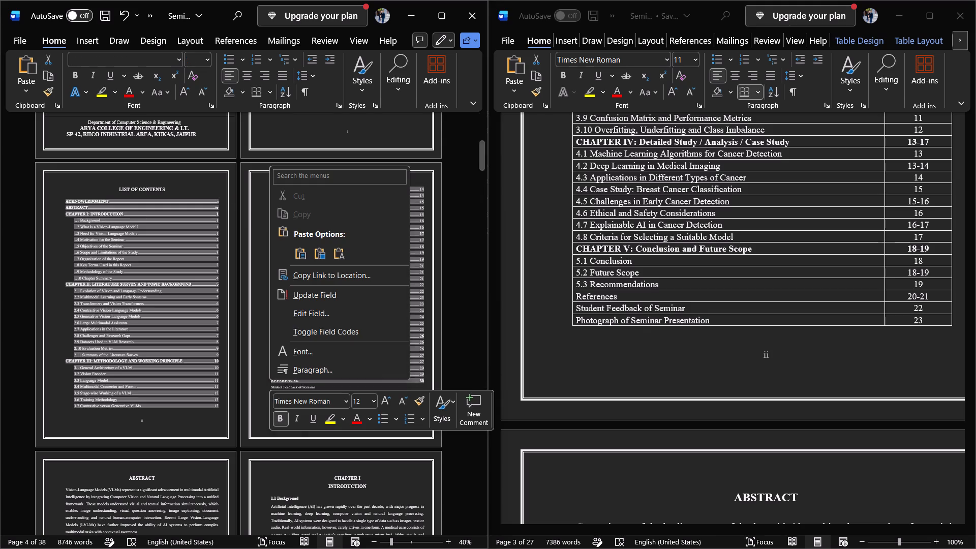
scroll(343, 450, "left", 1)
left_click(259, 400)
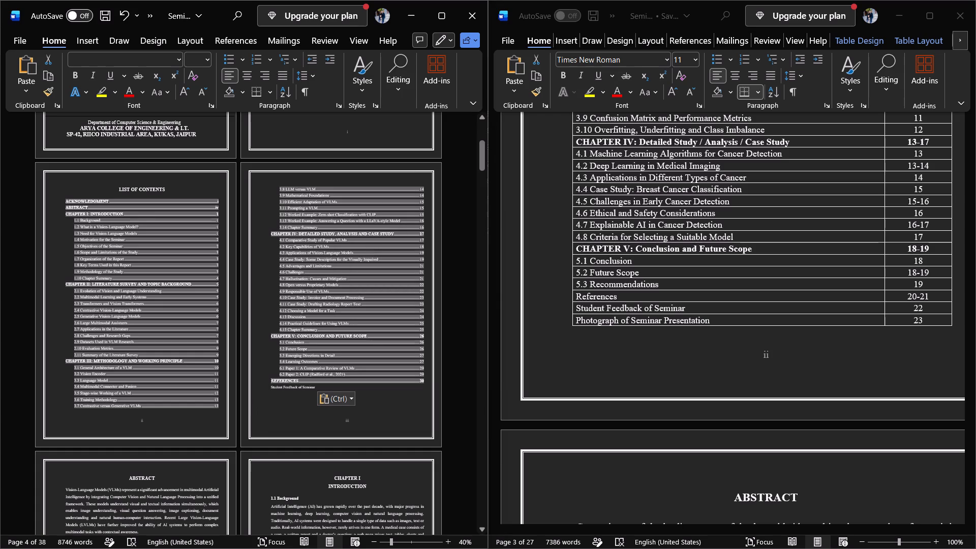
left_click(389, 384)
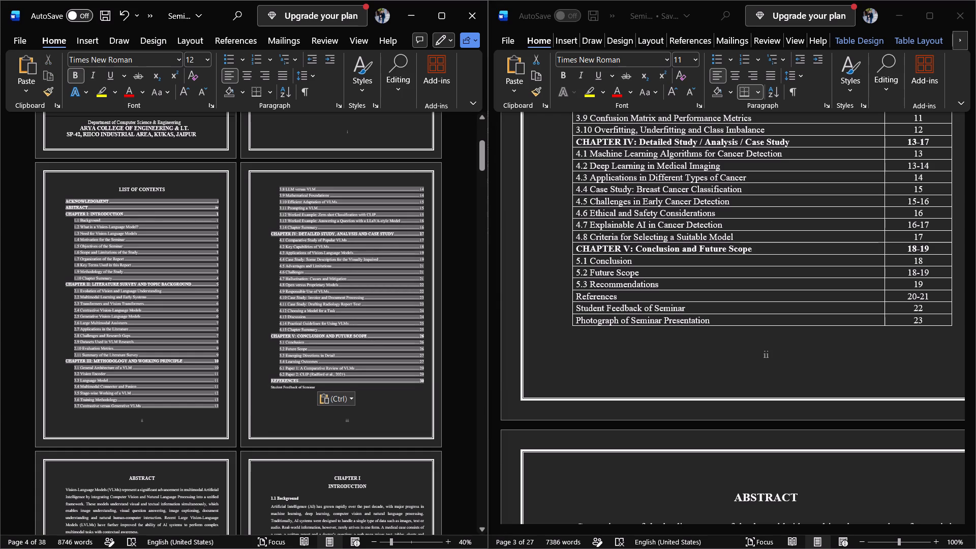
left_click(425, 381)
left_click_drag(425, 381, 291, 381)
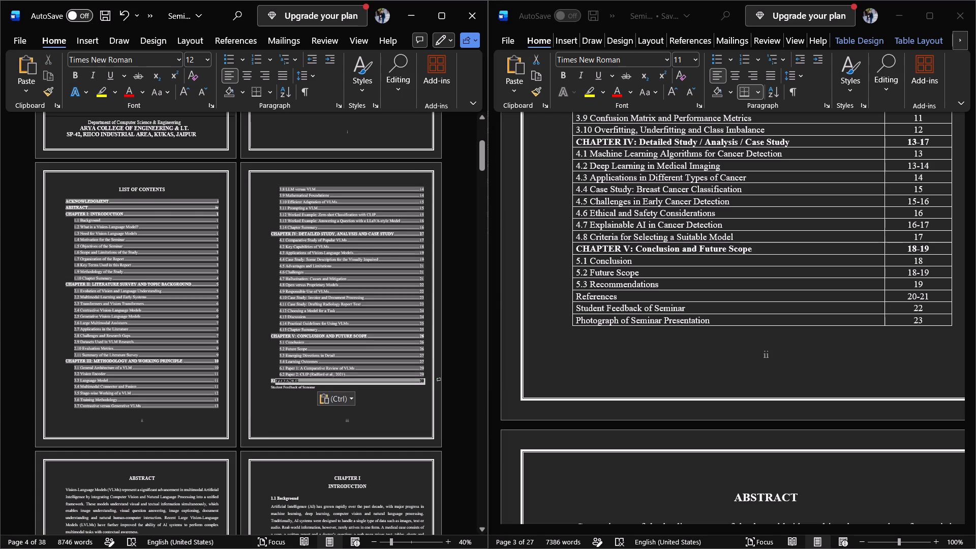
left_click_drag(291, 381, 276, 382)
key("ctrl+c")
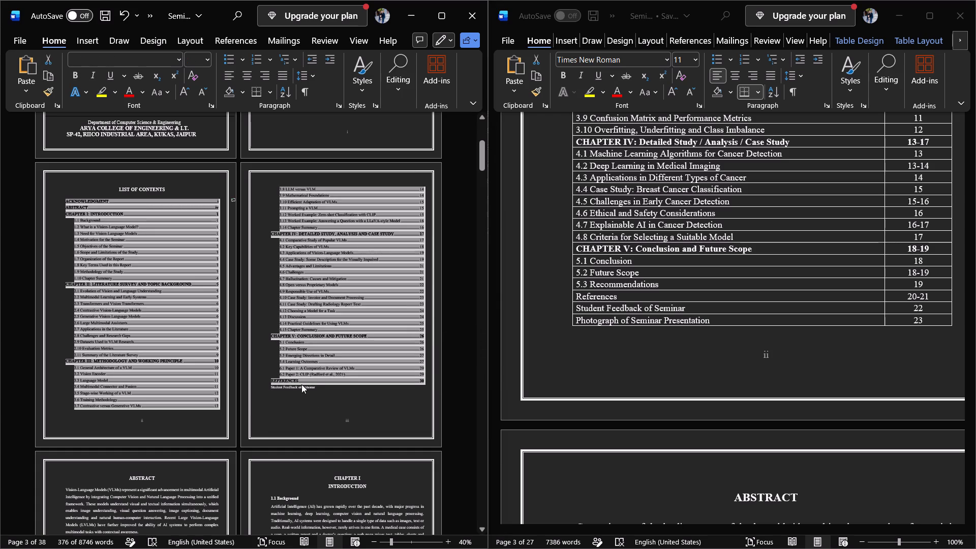
Delete the plain "Student Feedback of Seminar" text from the line below REFERENCES in the VLM report's list of contents.
left_click(318, 386)
key("BackSpace")
key("BackSpace")
key("BackSpace")
key("BackSpace")
key("BackSpace")
key("BackSpace")
key("BackSpace")
key("BackSpace")
key("BackSpace")
key("BackSpace")
key("BackSpace")
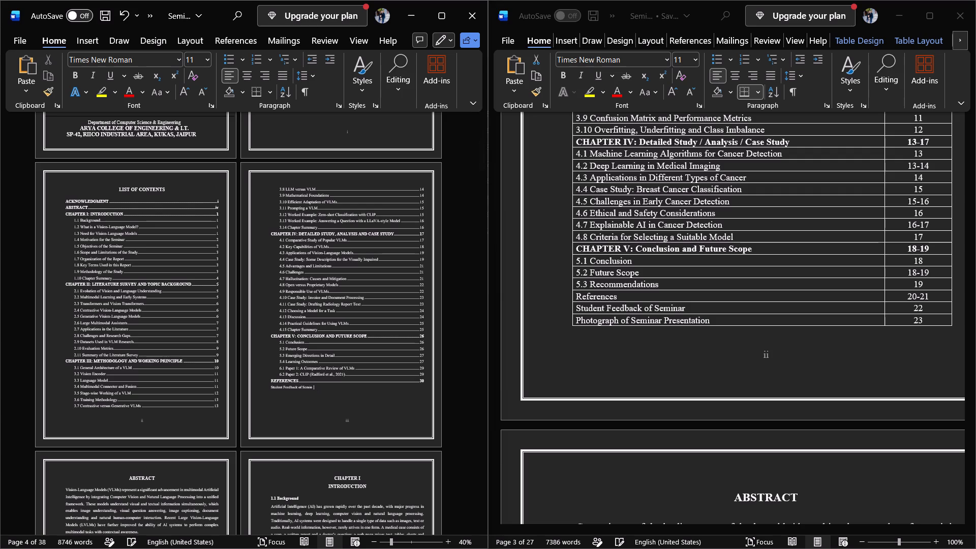
key("BackSpace")
key("BackSpace")
key("BackSpace")
key("BackSpace")
key("BackSpace")
key("BackSpace")
key("BackSpace")
key("BackSpace")
key("BackSpace")
key("BackSpace")
key("BackSpace")
key("BackSpace")
key("BackSpace")
key("BackSpace")
key("BackSpace")
key("BackSpace")
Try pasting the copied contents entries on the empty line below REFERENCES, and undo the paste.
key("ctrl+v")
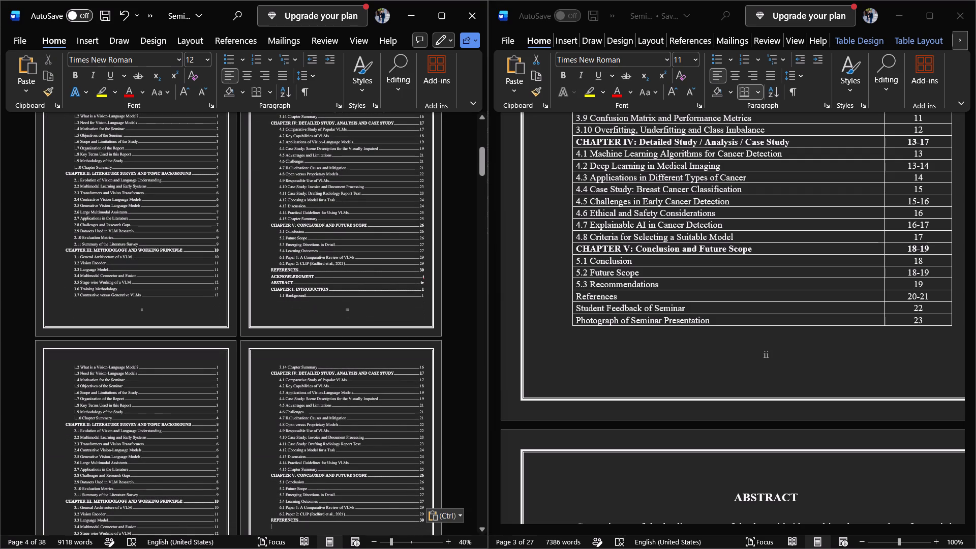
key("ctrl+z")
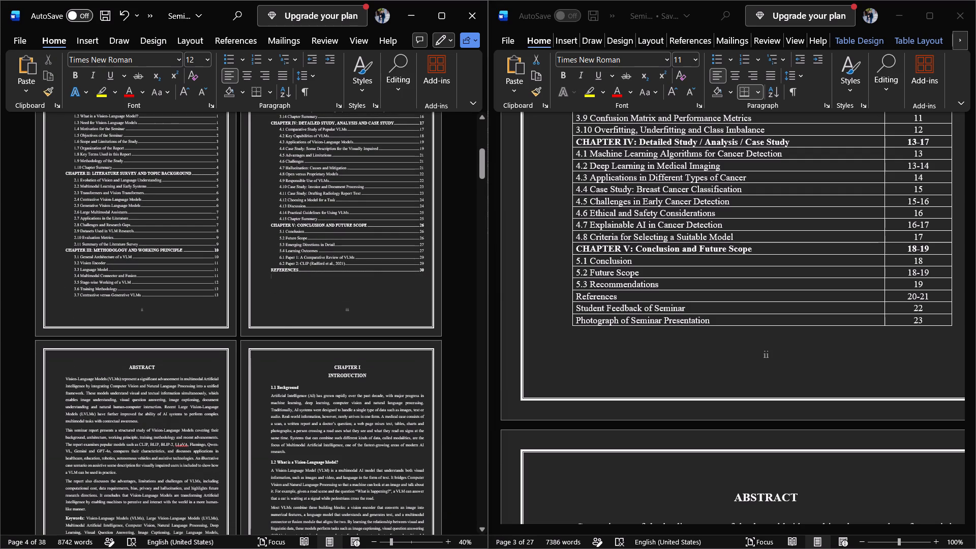
Copy the contents entries from ACKNOWLEDGMENT to REFERENCES and paste the duplicate on a new line below REFERENCES.
left_click(271, 271)
left_click(269, 269)
left_click_drag(269, 269, 423, 271)
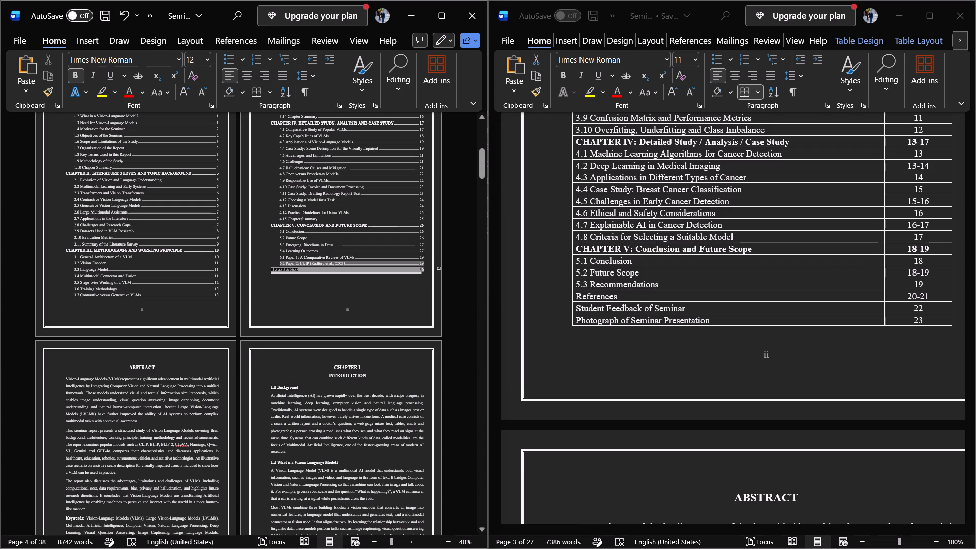
left_click_drag(423, 271, 425, 271)
key("ctrl+c")
left_click(425, 271)
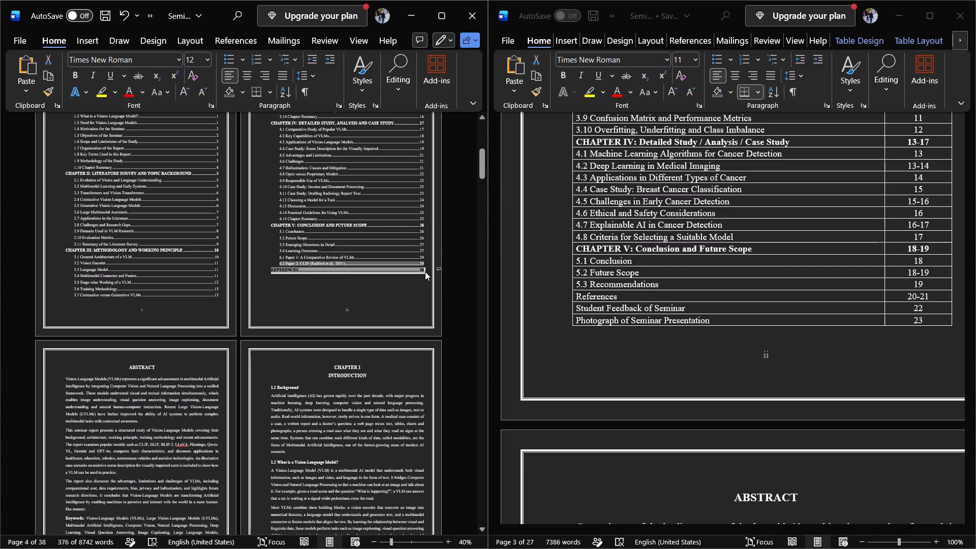
key("Return")
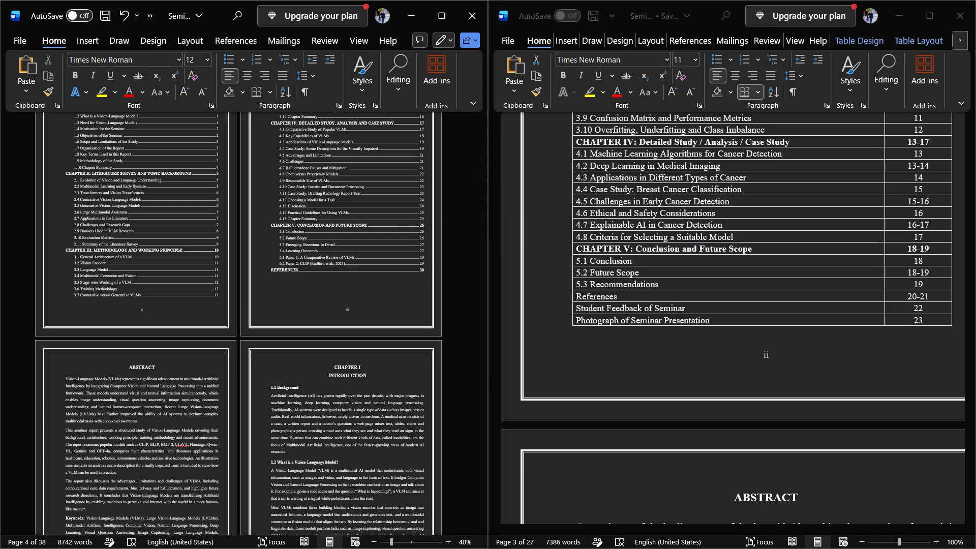
key("ctrl+v")
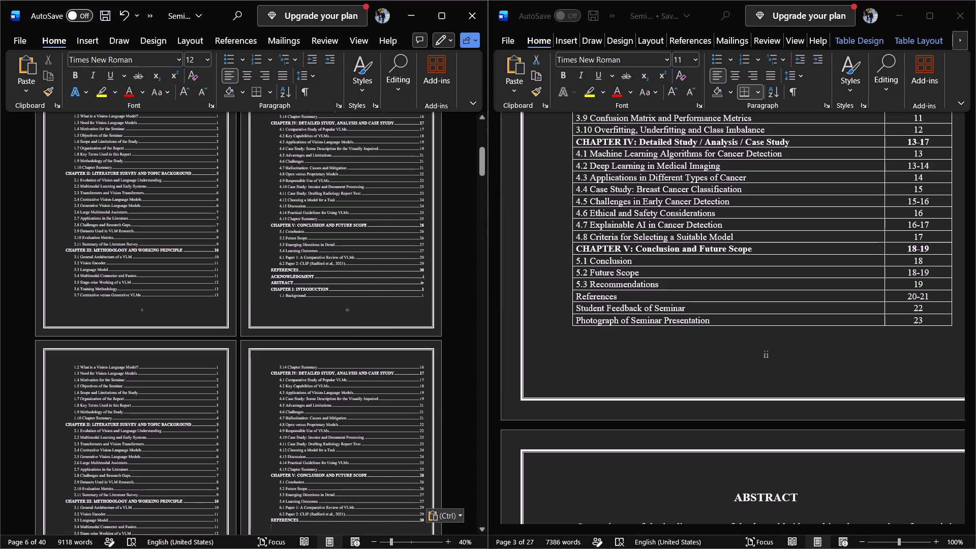
Delete the duplicate entries from 1.1 Background through 6.2 Paper 2 in the pasted contents list.
left_click_drag(426, 517, 409, 512)
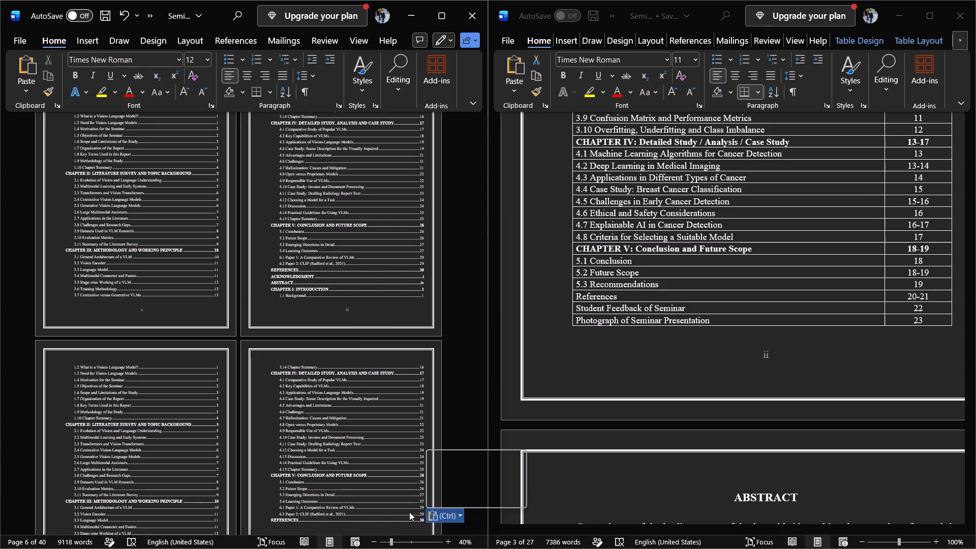
left_click_drag(409, 512, 374, 514)
left_click(400, 520)
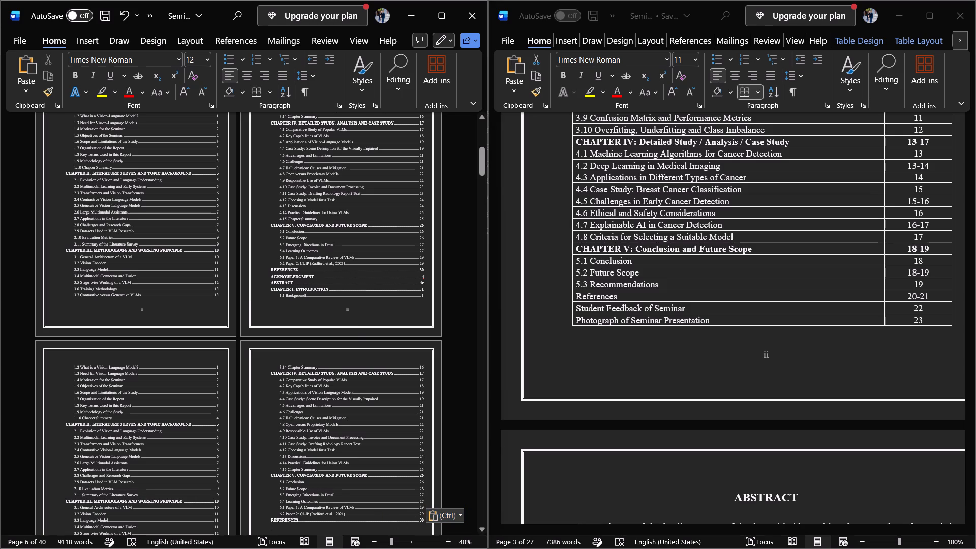
left_click_drag(422, 517, 272, 298)
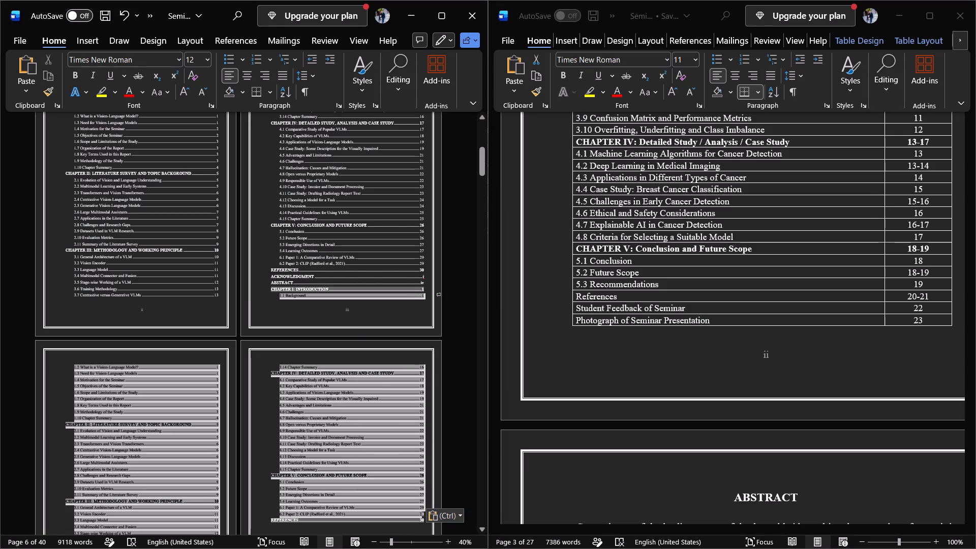
left_click_drag(272, 298, 270, 295)
key("BackSpace")
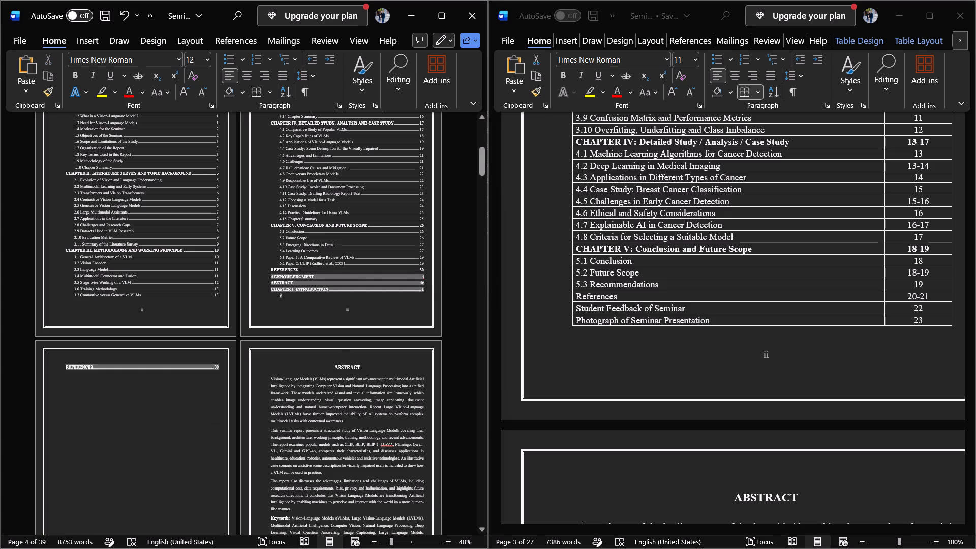
Erase the ACKNOWLEDGMENT title down to its first letter in the duplicate entry directly below REFERENCES.
left_click(315, 276)
key("BackSpace")
key("BackSpace")
key("BackSpace")
key("BackSpace")
key("BackSpace")
key("BackSpace")
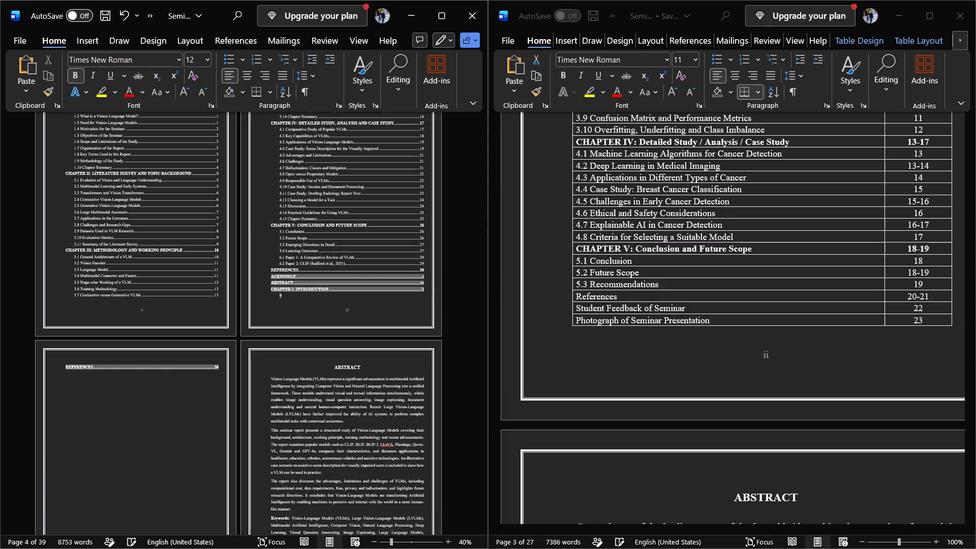
key("BackSpace")
key("BackSpace")
key("BackSpace")
key("BackSpace")
key("BackSpace")
key("BackSpace")
key("BackSpace")
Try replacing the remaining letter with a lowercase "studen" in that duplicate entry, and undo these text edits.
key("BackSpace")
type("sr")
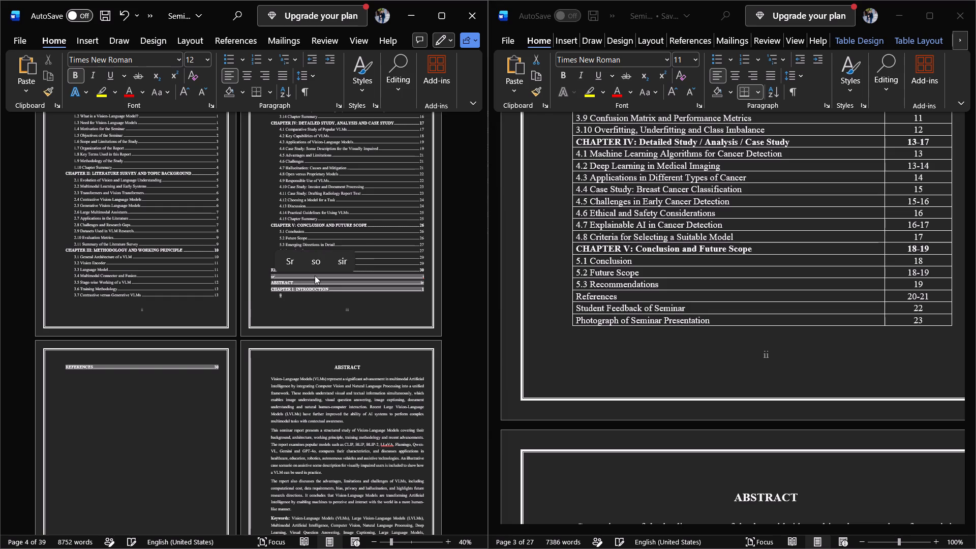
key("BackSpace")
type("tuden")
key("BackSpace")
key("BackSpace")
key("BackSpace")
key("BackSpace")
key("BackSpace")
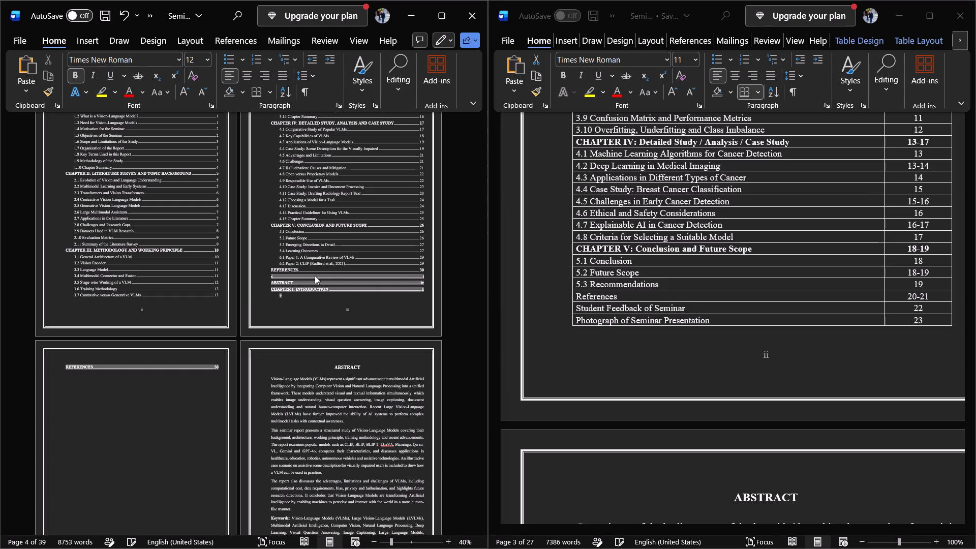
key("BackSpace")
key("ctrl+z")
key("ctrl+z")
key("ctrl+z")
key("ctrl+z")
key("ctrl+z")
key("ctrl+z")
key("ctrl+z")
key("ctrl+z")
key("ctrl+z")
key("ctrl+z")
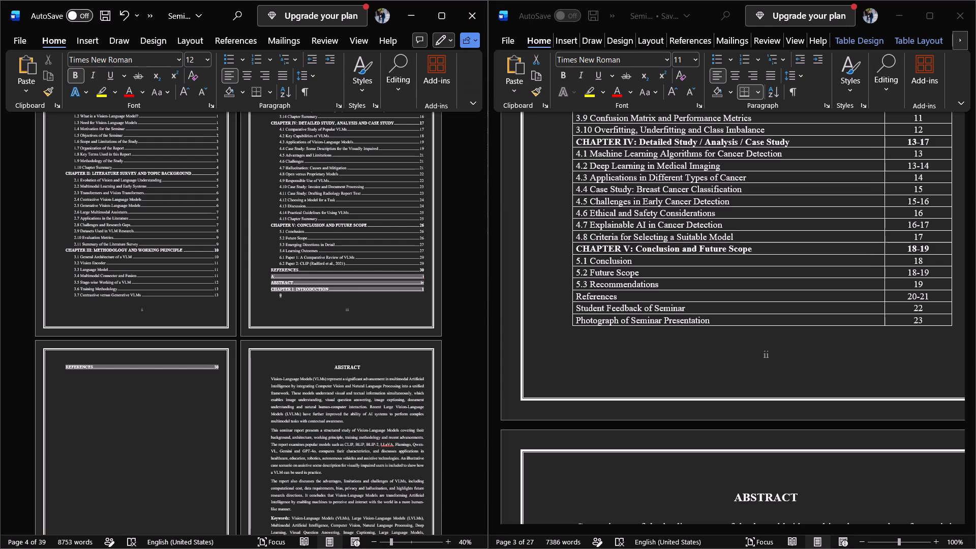
Enter "STUDENT FEEDBACK OF SEMINAR" in capitals as the title of the duplicate entry directly below REFERENCES.
key("s")
type("TUDENT")
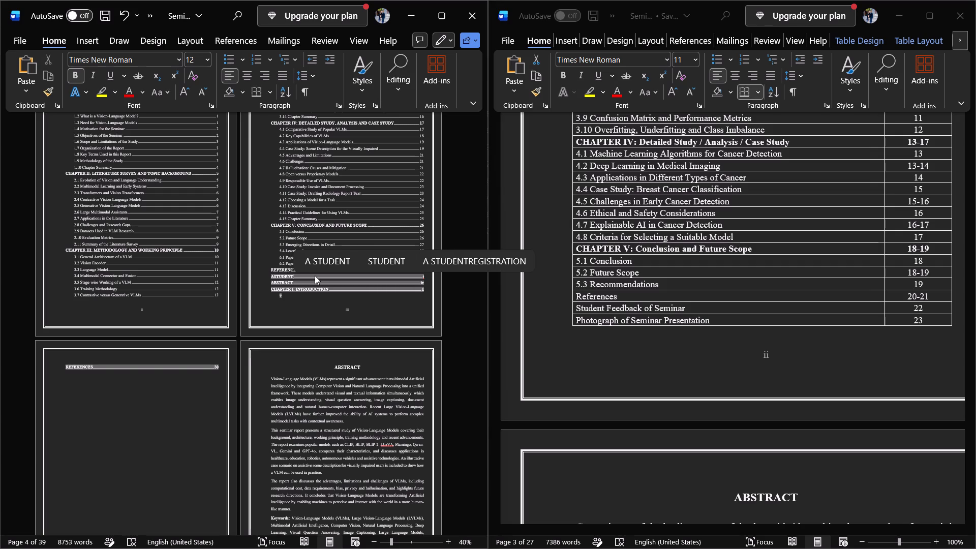
key("space")
type("FEE")
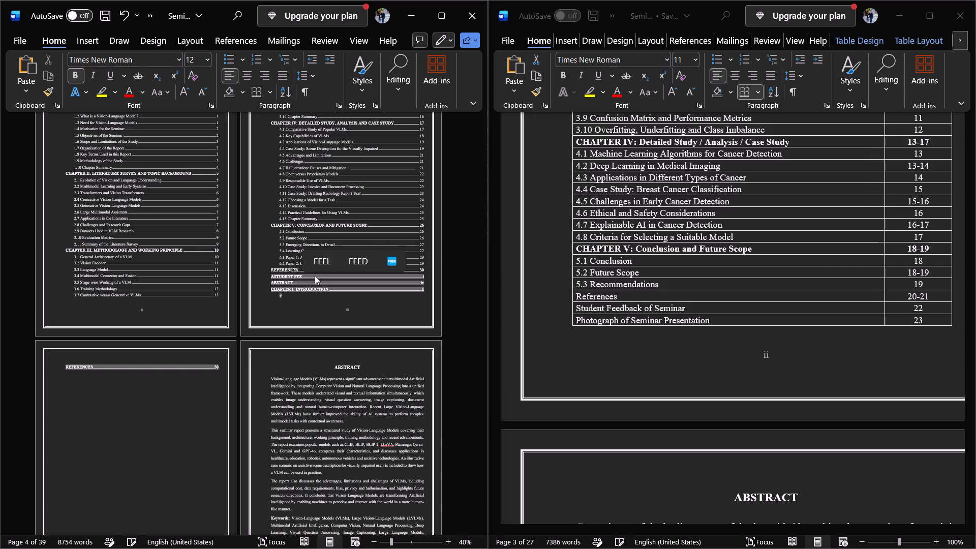
type("DBACK")
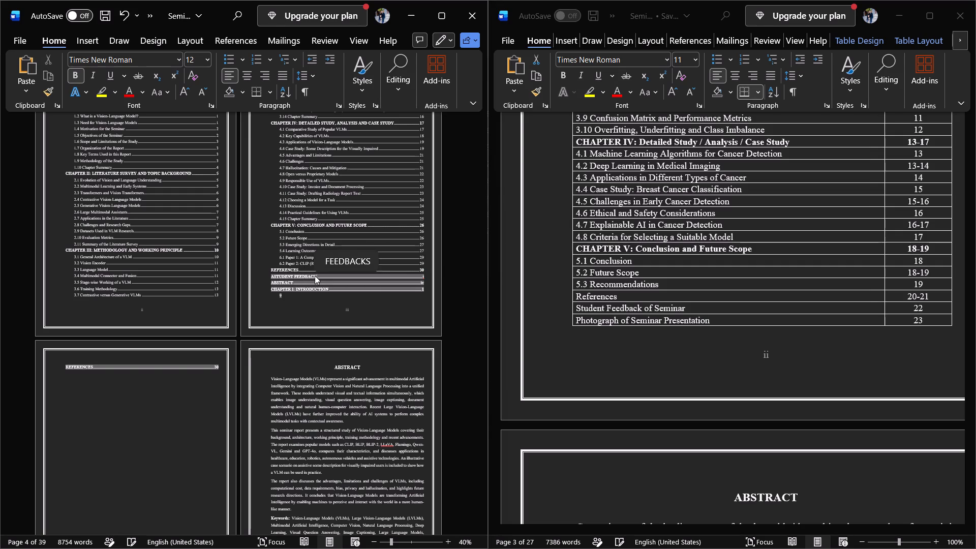
key("space")
key("p")
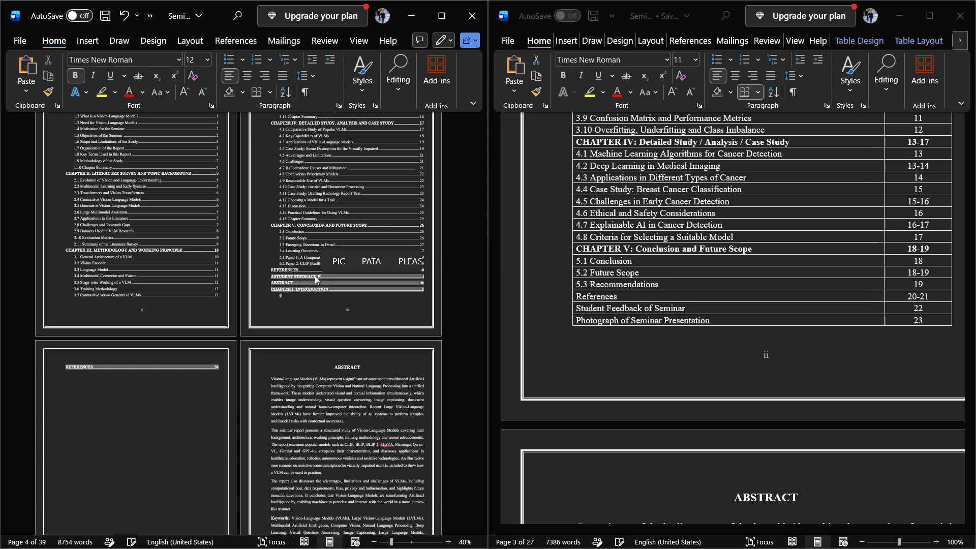
key("BackSpace")
type("OF SEM")
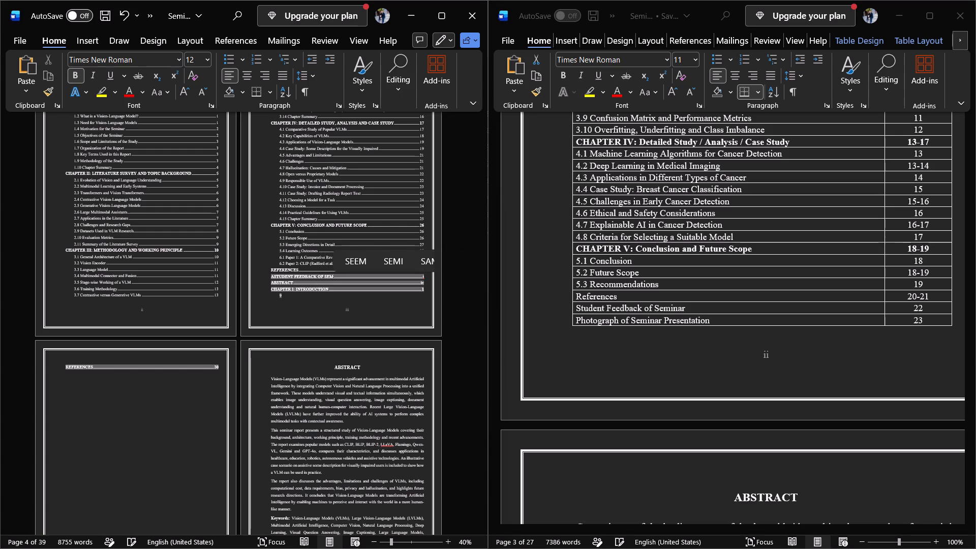
type("INAR")
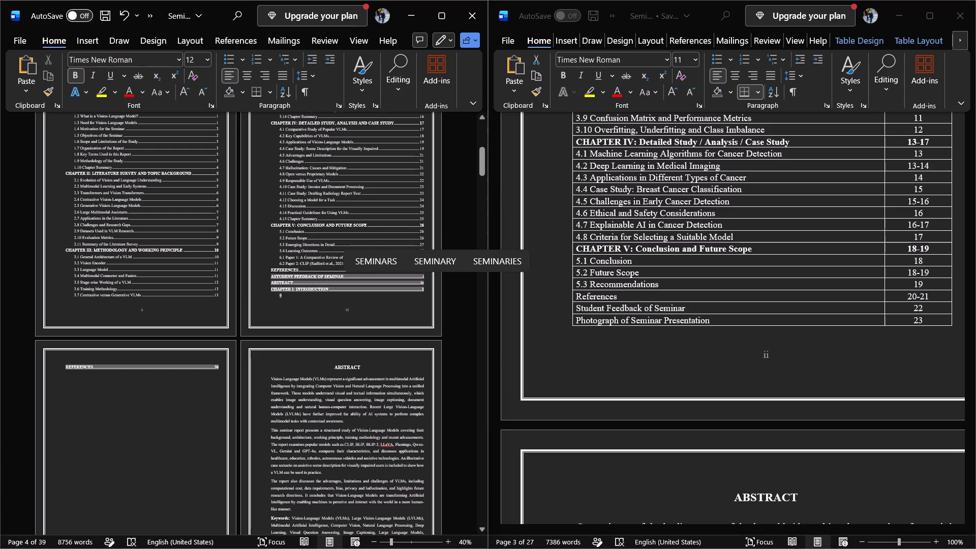
Remove the stray letter A before STUDENT FEEDBACK OF SEMINAR in the contents list.
left_click(274, 277)
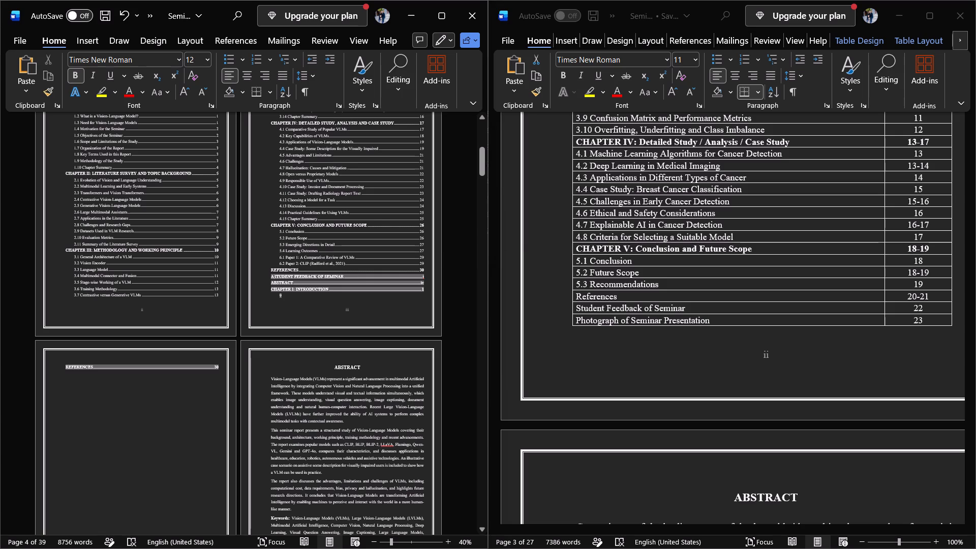
key("BackSpace")
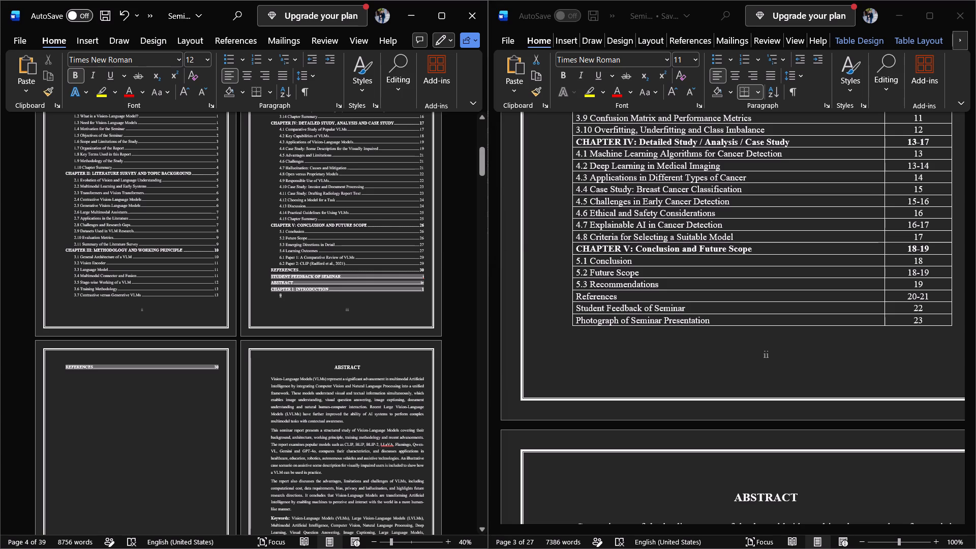
Erase the duplicate ABSTRACT title down to its first letter and enter "PHOTOGRAPG OF SEMINAR PRESENTATION" in capitals after it.
left_click(293, 283)
key("BackSpace")
key("BackSpace")
key("BackSpace")
key("BackSpace")
key("BackSpace")
key("BackSpace")
key("BackSpace")
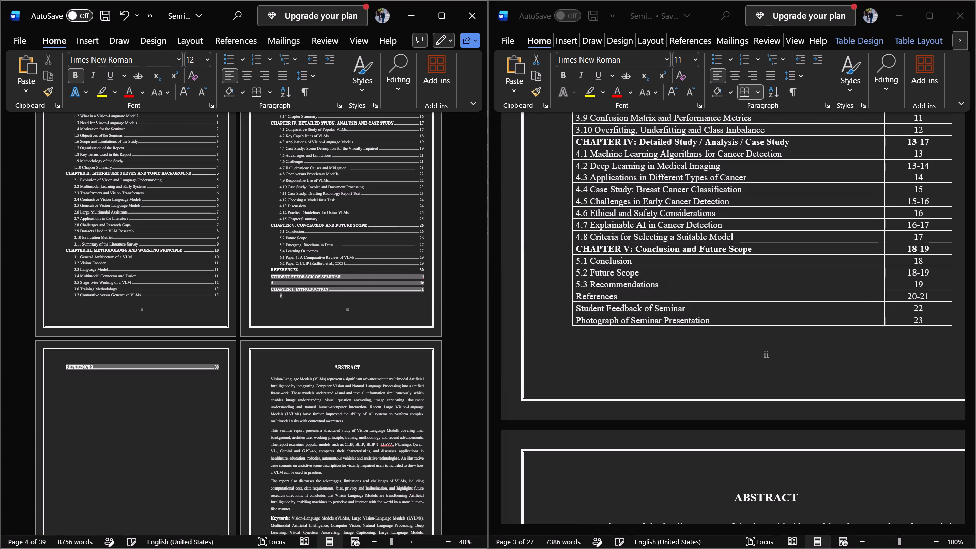
type("PHOTO")
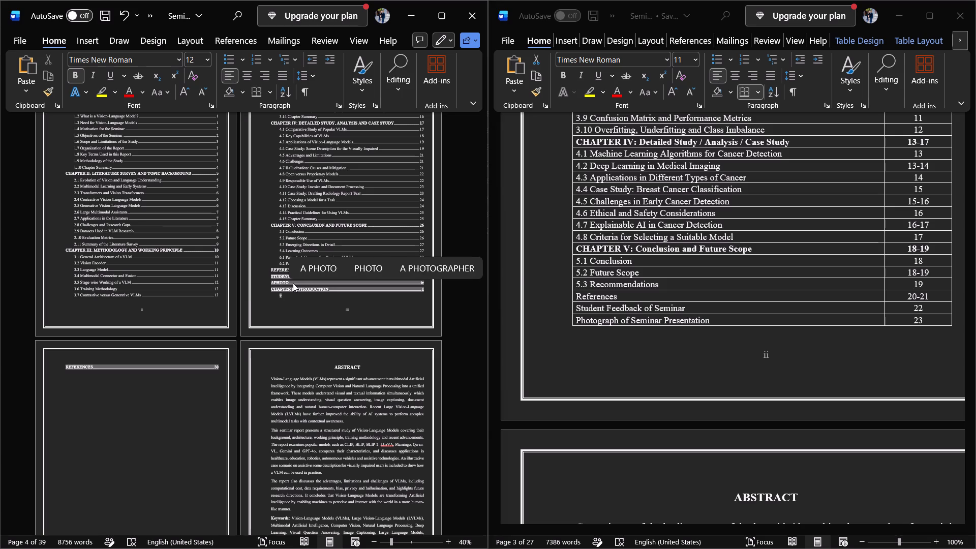
type("GRA")
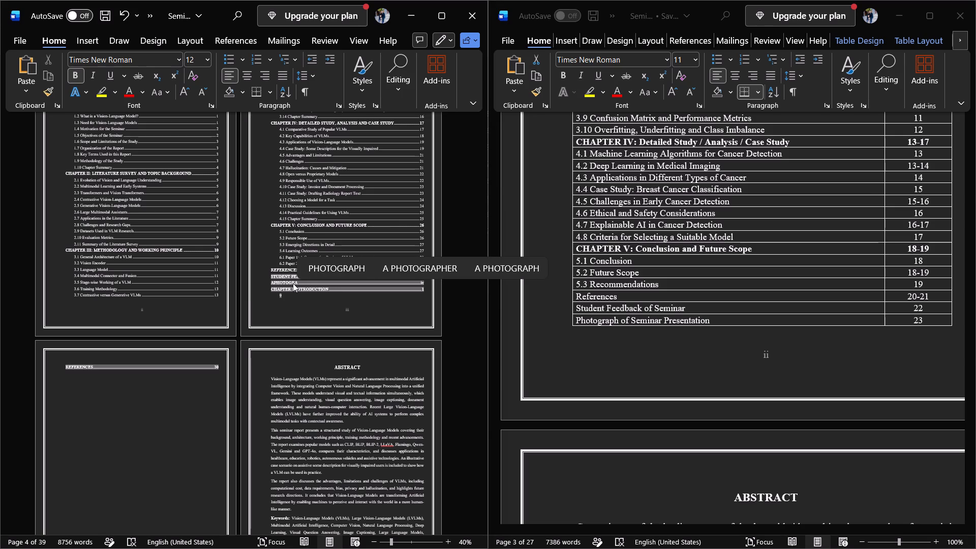
type("PG OF SEMINAR")
key("space")
type("PRES")
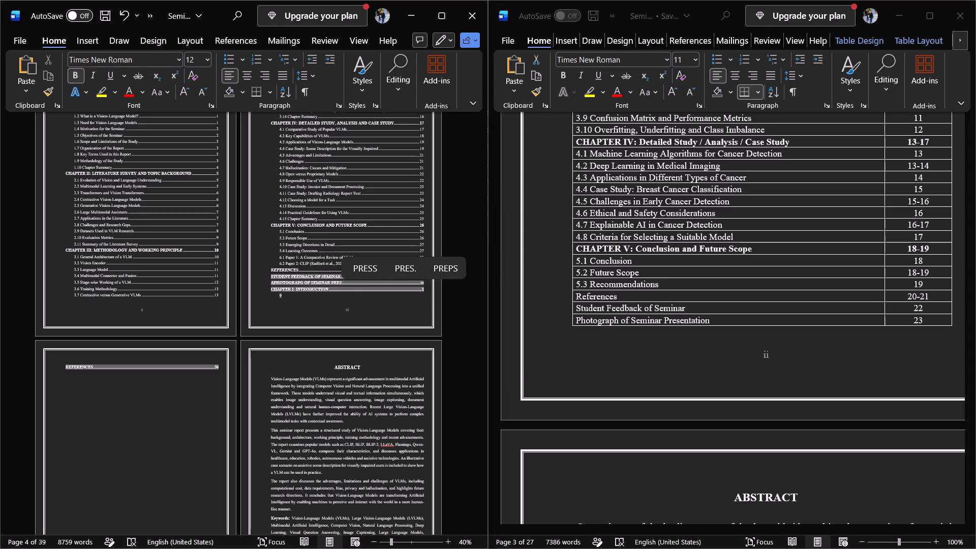
type("ENT")
type("ATION")
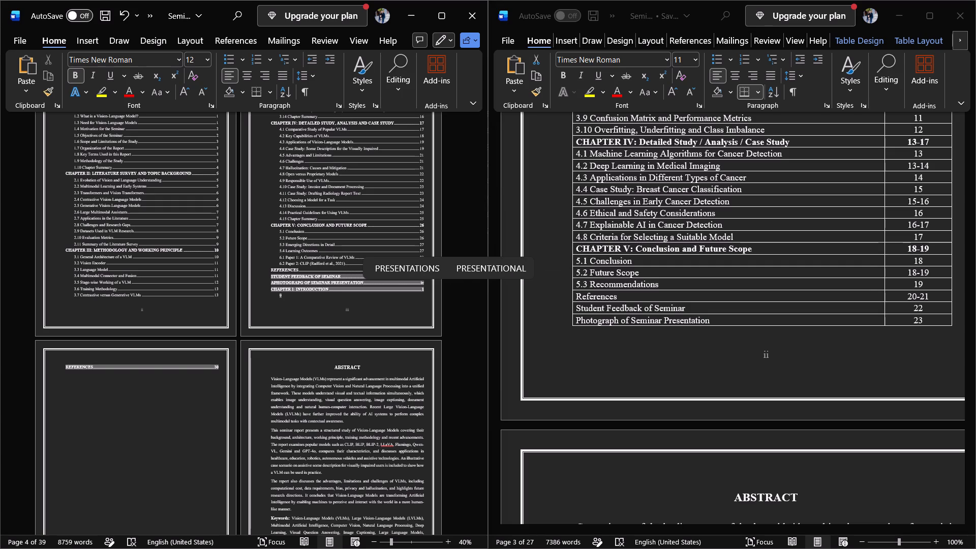
Remove the leftover letter A at the start of the photograph entry's title.
key("Left")
key("Left")
key("Left")
key("Left")
key("Left")
key("Left")
key("Left")
key("Left")
key("Left")
key("Left")
key("Left")
key("Left")
key("Left")
key("Left")
key("Left")
key("Left")
key("Left")
key("Left")
key("Left")
key("Left")
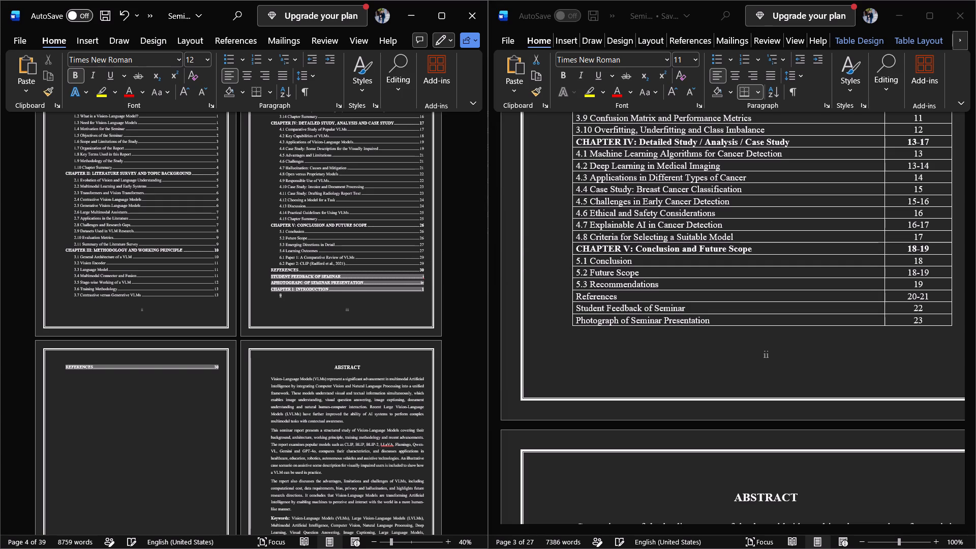
key("Left")
key("Left")
key("Left")
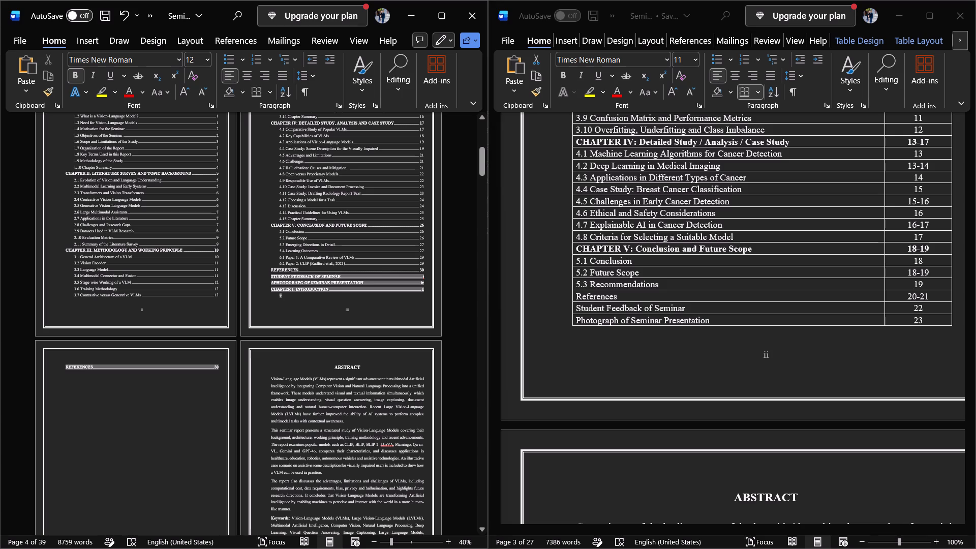
left_click(273, 282)
key("BackSpace")
Insert the missing H in the first word of the photograph entry's title.
left_click(300, 282)
key("h")
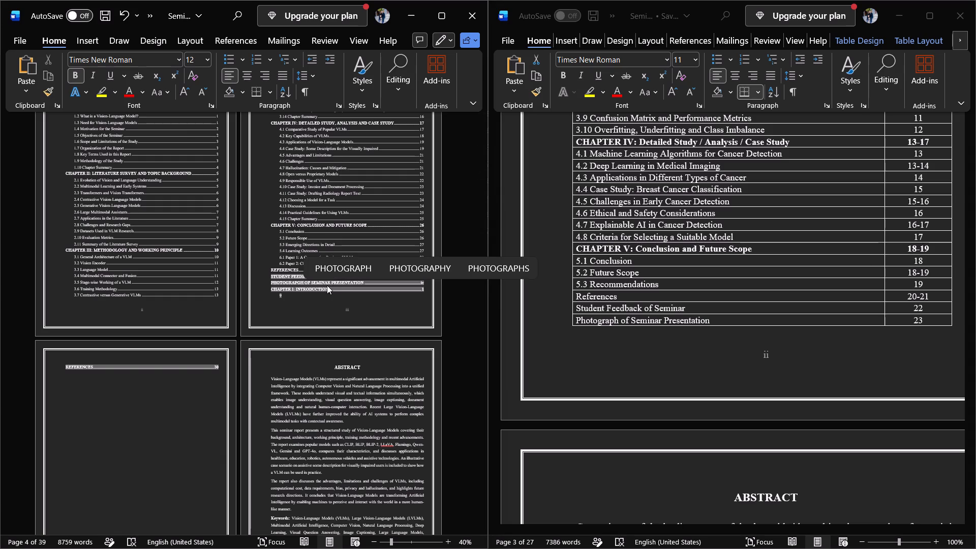
Delete the duplicate CHAPTER I: INTRODUCTION entry, including its page number and line, below the photograph entry.
left_click(327, 288)
left_click(424, 291)
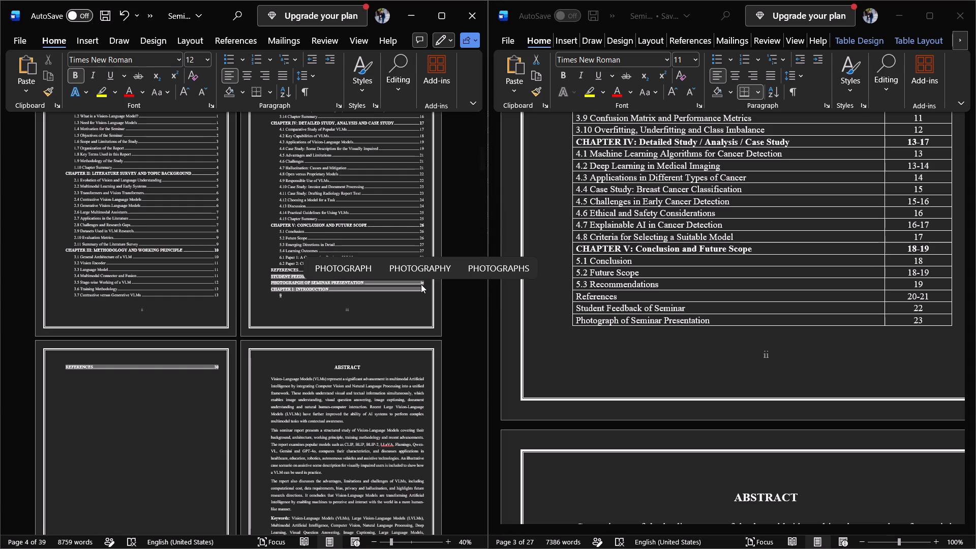
left_click(421, 284)
left_click(395, 301)
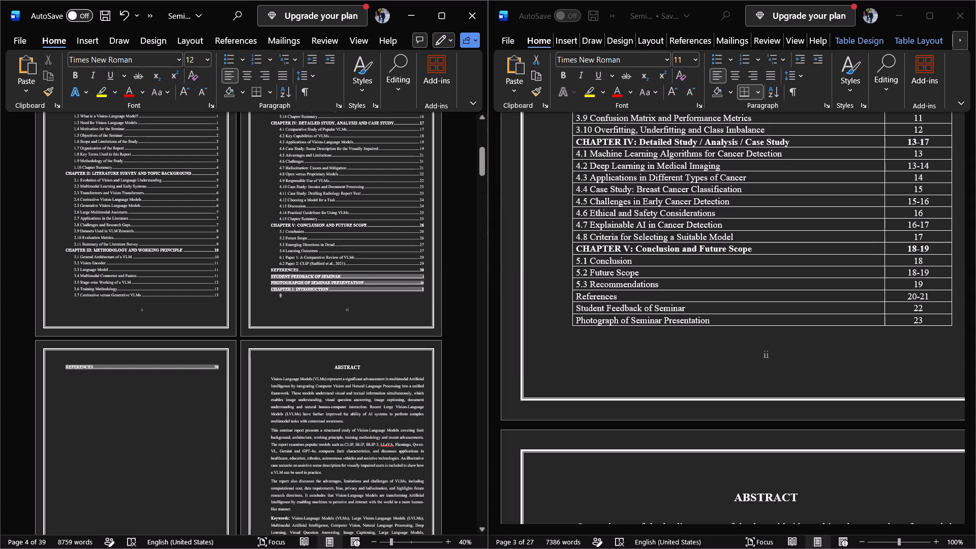
left_click(425, 289)
key("BackSpace")
key("BackSpace")
key("BackSpace")
key("BackSpace")
key("BackSpace")
key("BackSpace")
key("BackSpace")
key("BackSpace")
key("BackSpace")
key("BackSpace")
key("BackSpace")
key("BackSpace")
key("BackSpace")
key("BackSpace")
key("BackSpace")
key("BackSpace")
key("BackSpace")
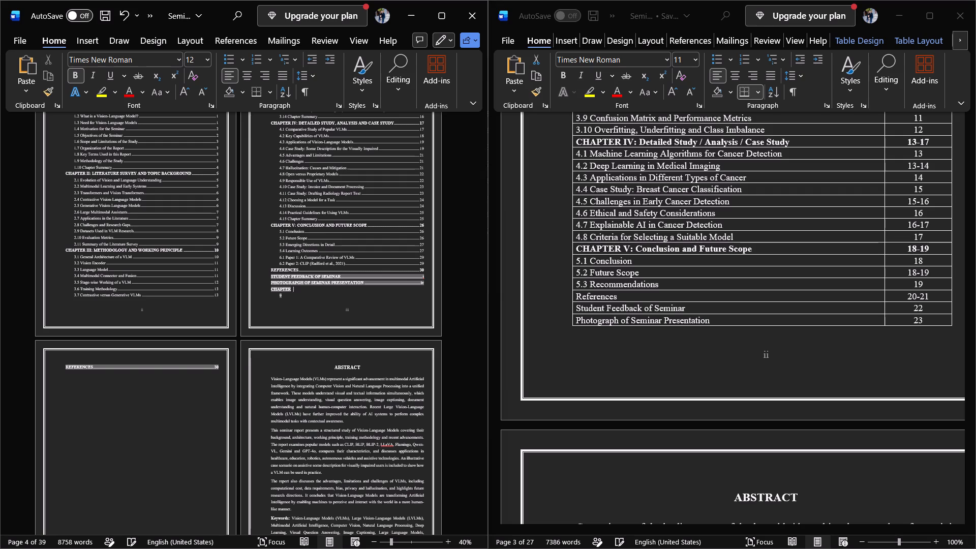
key("BackSpace")
key("BackSpace")
key("BackSpace")
key("BackSpace")
key("BackSpace")
key("BackSpace")
key("BackSpace")
key("BackSpace")
key("BackSpace")
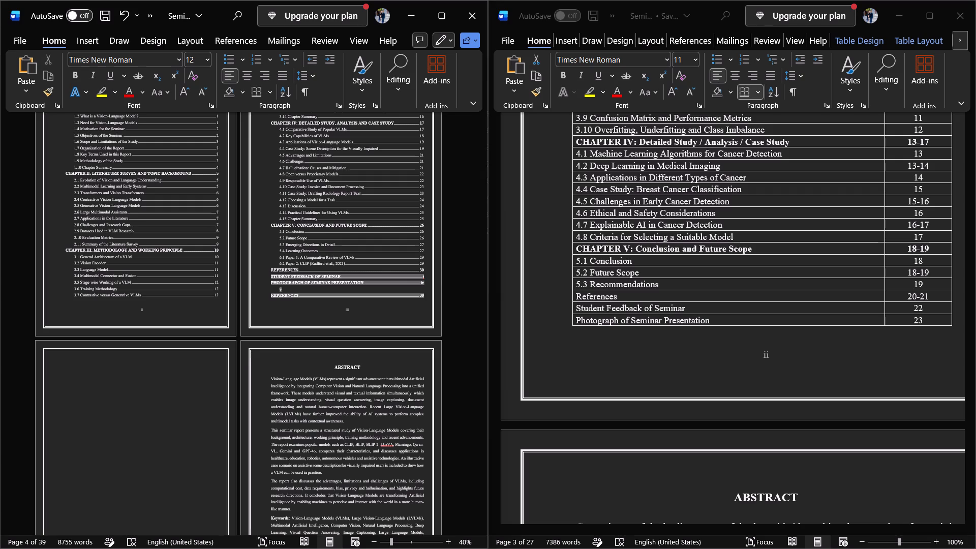
Set the page number of the seminar photograph entry to 32.
key("BackSpace")
key("BackSpace")
type("32")
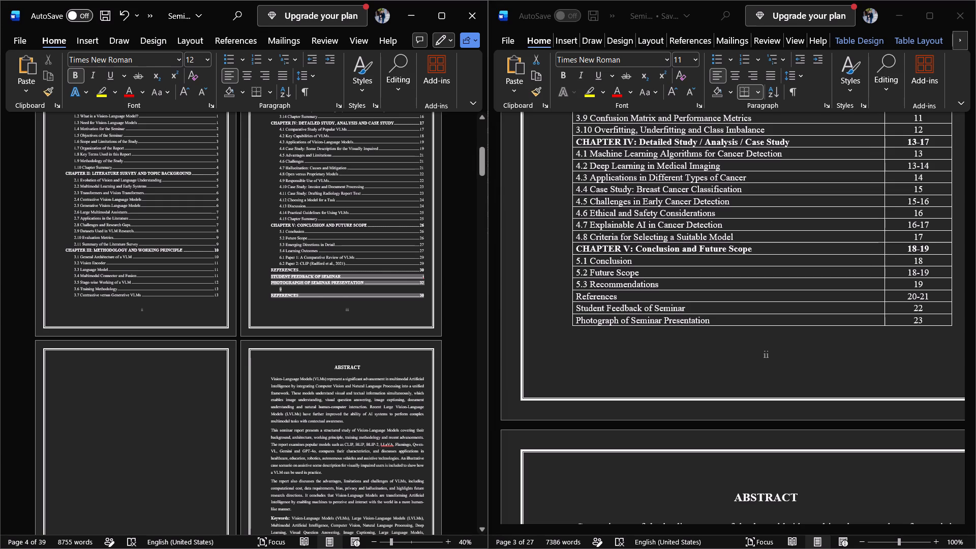
Set the page number of the STUDENT FEEDBACK OF SEMINAR entry to 31.
left_click(425, 276)
key("BackSpace")
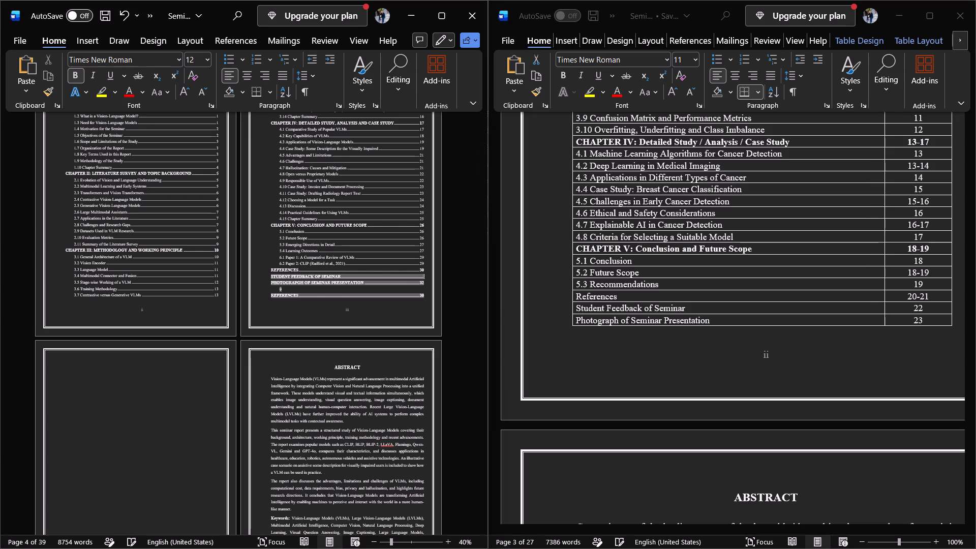
key("BackSpace")
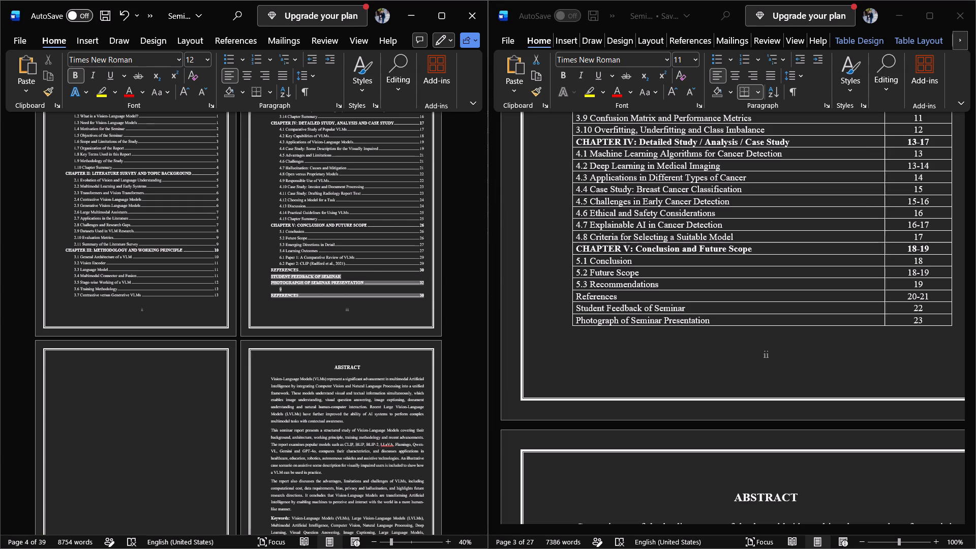
key("ctrl+z")
type("31")
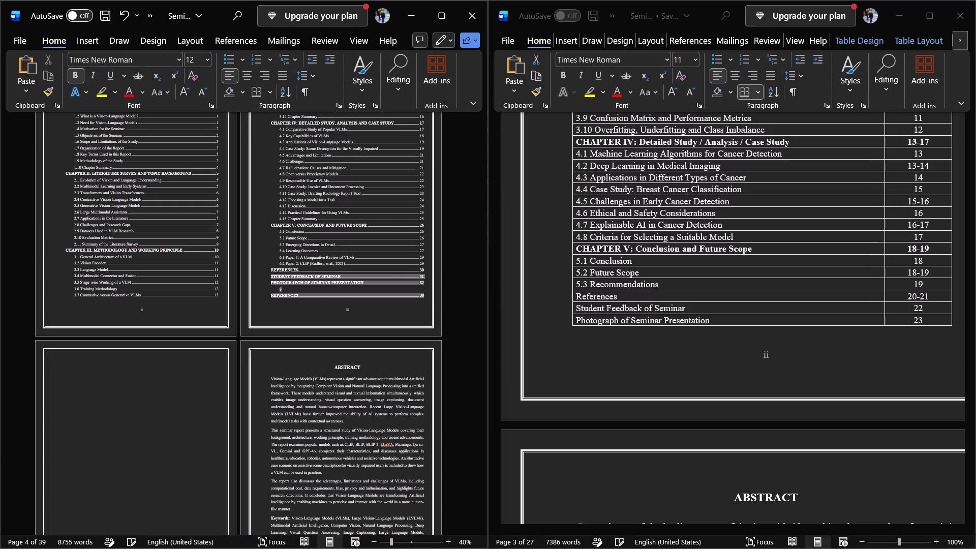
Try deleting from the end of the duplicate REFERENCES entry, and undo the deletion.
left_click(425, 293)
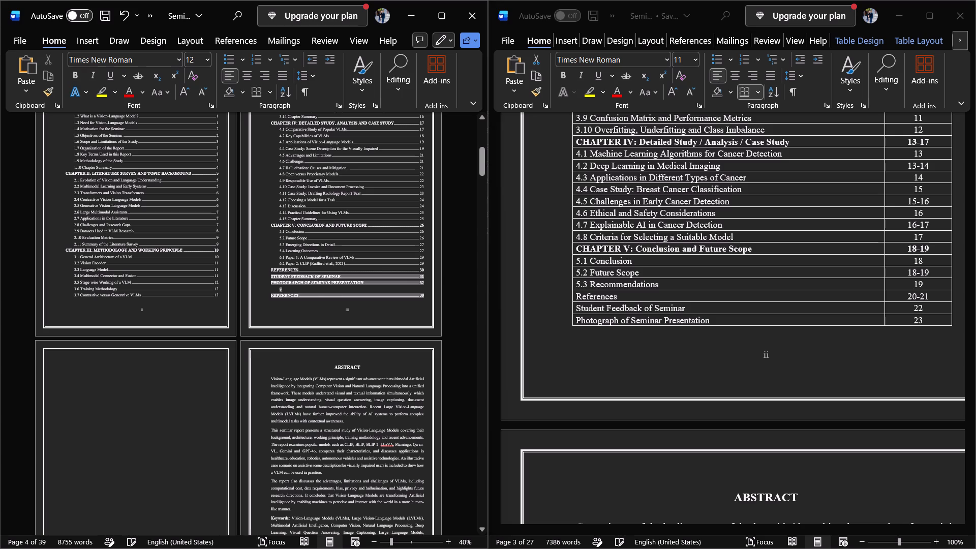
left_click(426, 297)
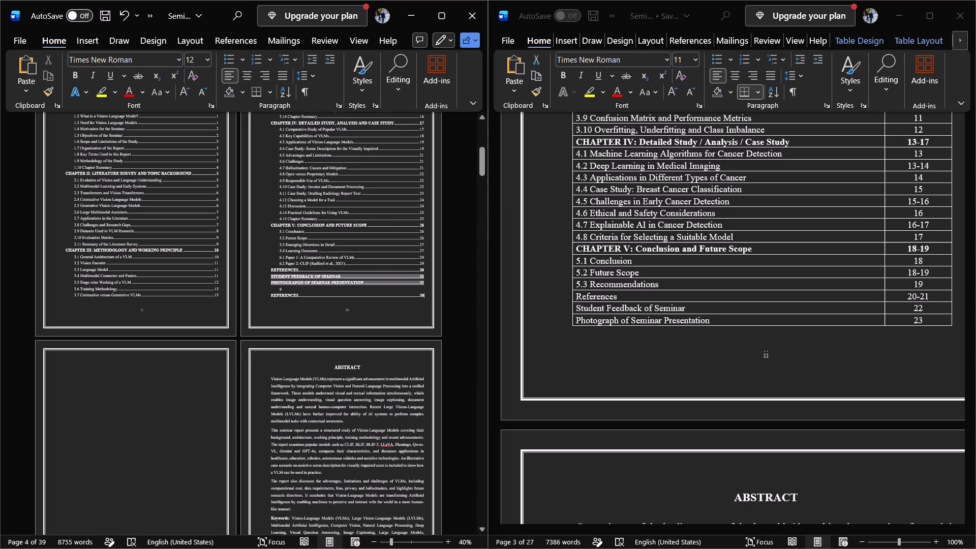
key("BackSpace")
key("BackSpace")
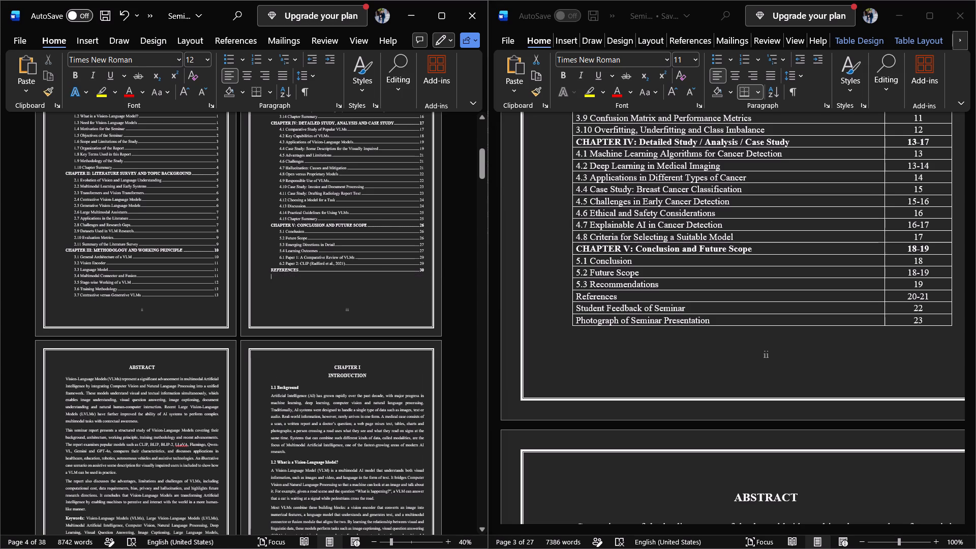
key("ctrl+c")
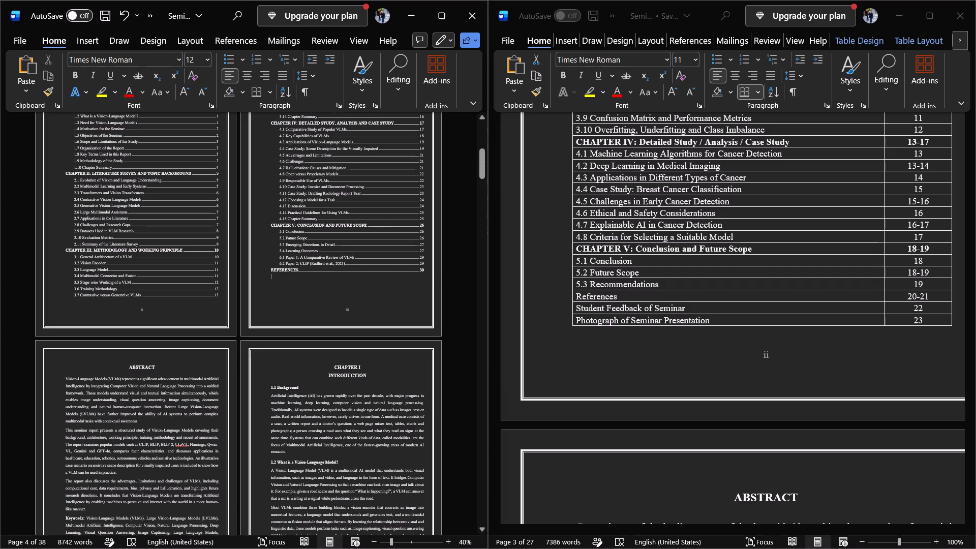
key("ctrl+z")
Erase the REFERENCES title and the line break before it in the duplicate entry at the end of the contents list.
left_click(416, 295)
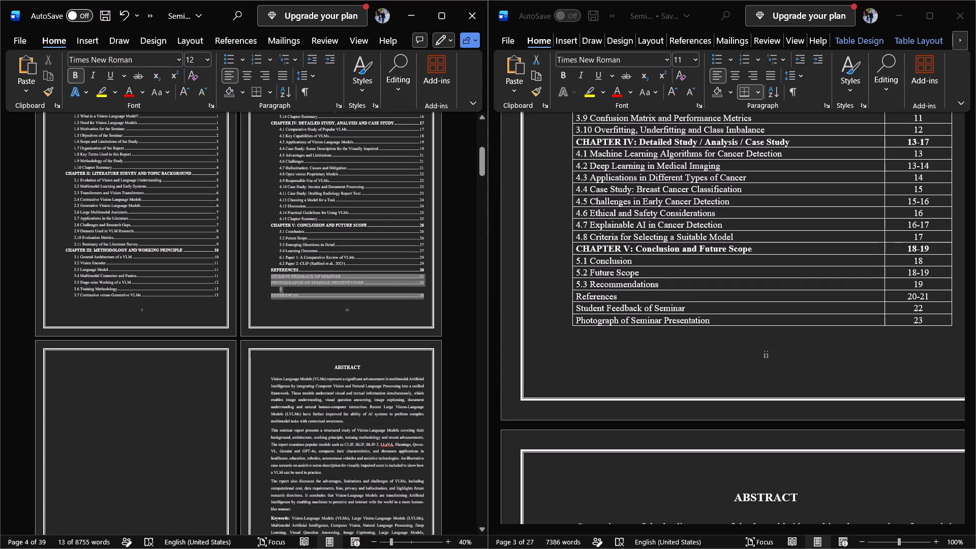
left_click(405, 294)
left_click(298, 295)
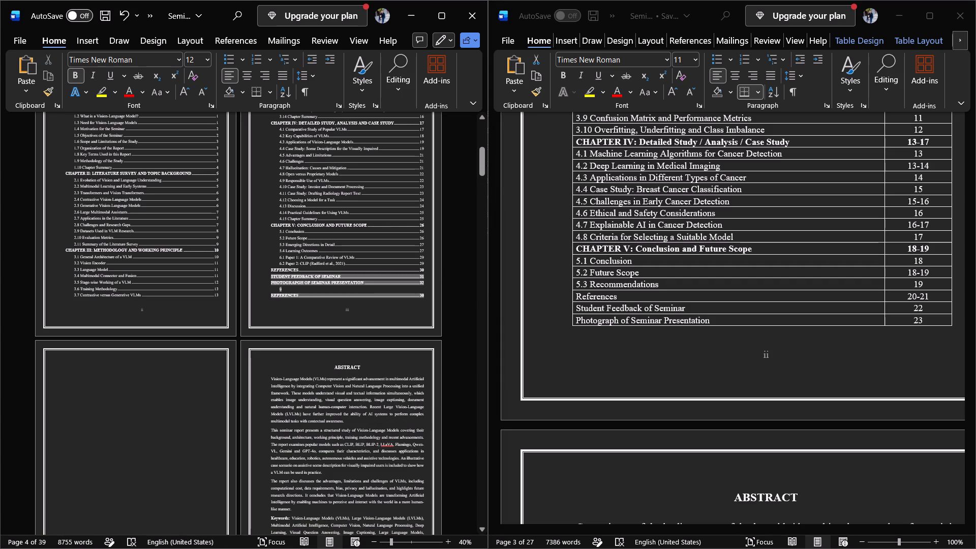
key("BackSpace")
key("BackSpace")
key("BackSpace")
key("BackSpace")
key("BackSpace")
key("BackSpace")
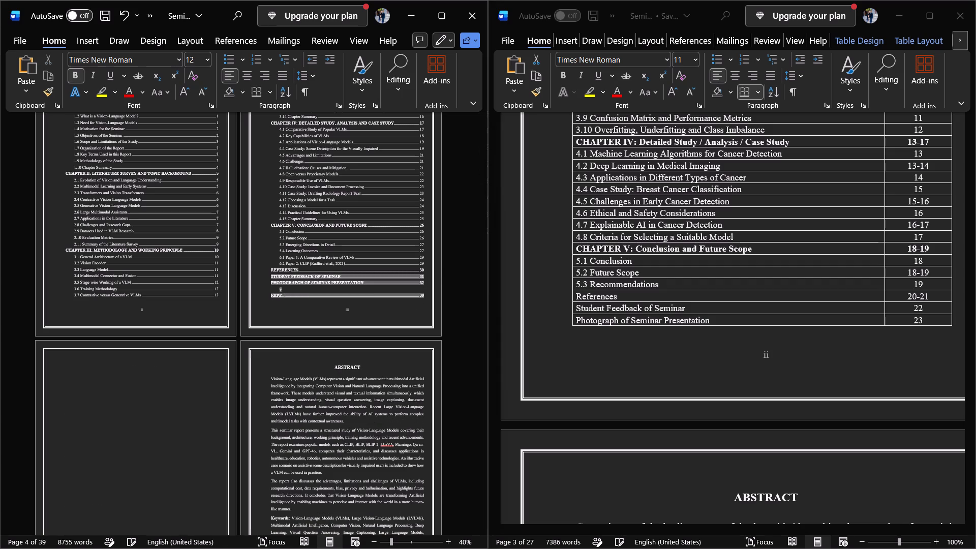
key("BackSpace")
key("BackSpace")
key("BackSpace")
left_click(298, 295)
key("BackSpace")
key("BackSpace")
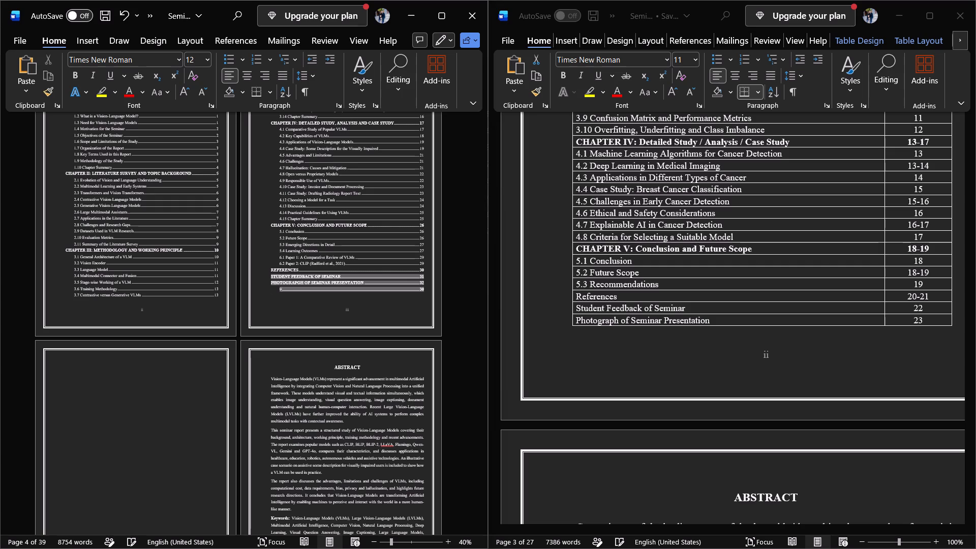
Erase the remaining leader and line break of the duplicate REFERENCES entry at the end of the contents list.
left_click(412, 289)
key("BackSpace")
key("BackSpace")
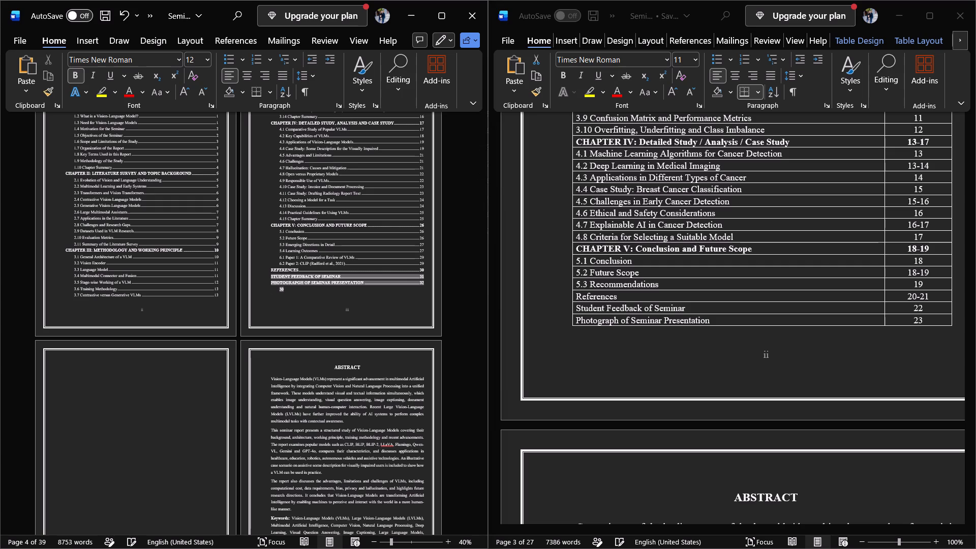
key("BackSpace")
key("BackSpace")
key("BackSpace")
key("BackSpace")
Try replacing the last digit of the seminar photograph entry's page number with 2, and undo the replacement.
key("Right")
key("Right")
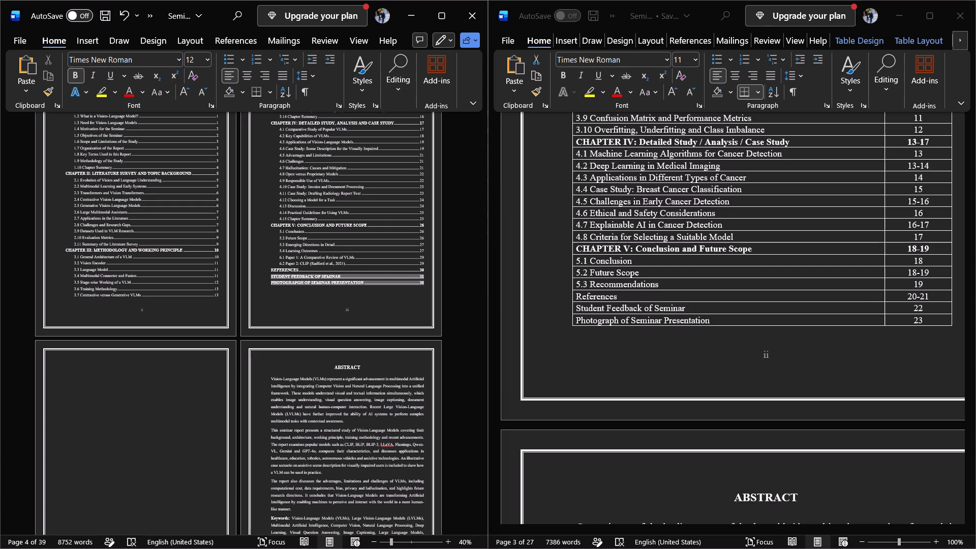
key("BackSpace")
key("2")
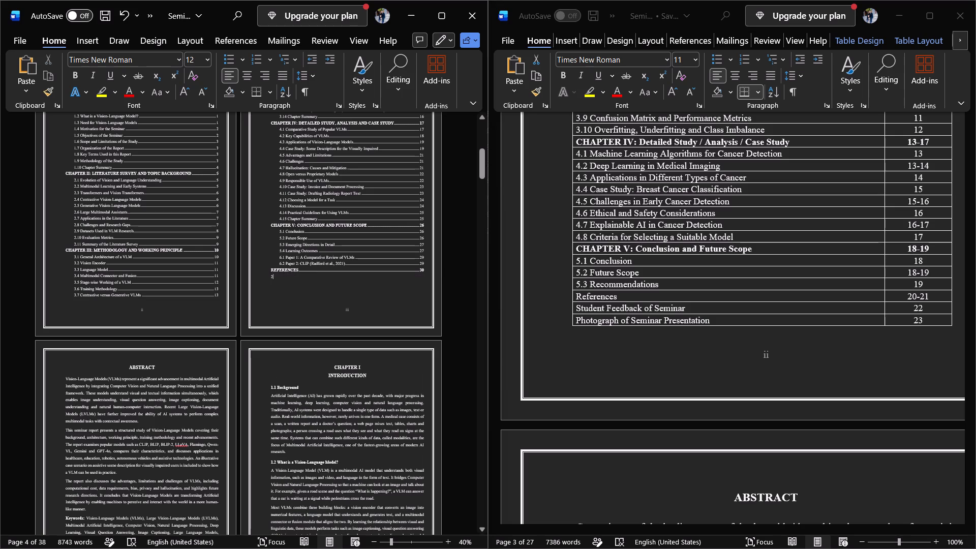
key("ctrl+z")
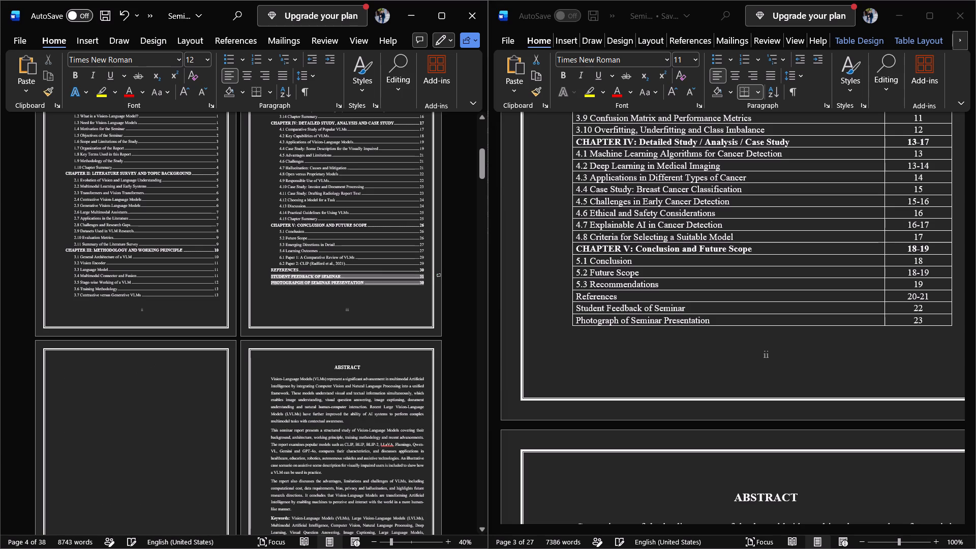
Insert the digit 2 into the page number of the seminar photograph entry.
left_click(422, 284)
key("2")
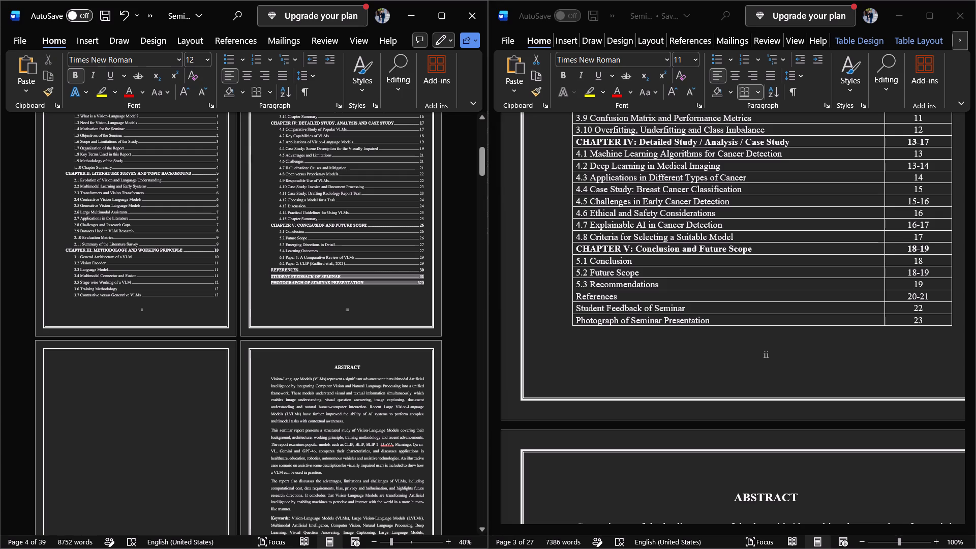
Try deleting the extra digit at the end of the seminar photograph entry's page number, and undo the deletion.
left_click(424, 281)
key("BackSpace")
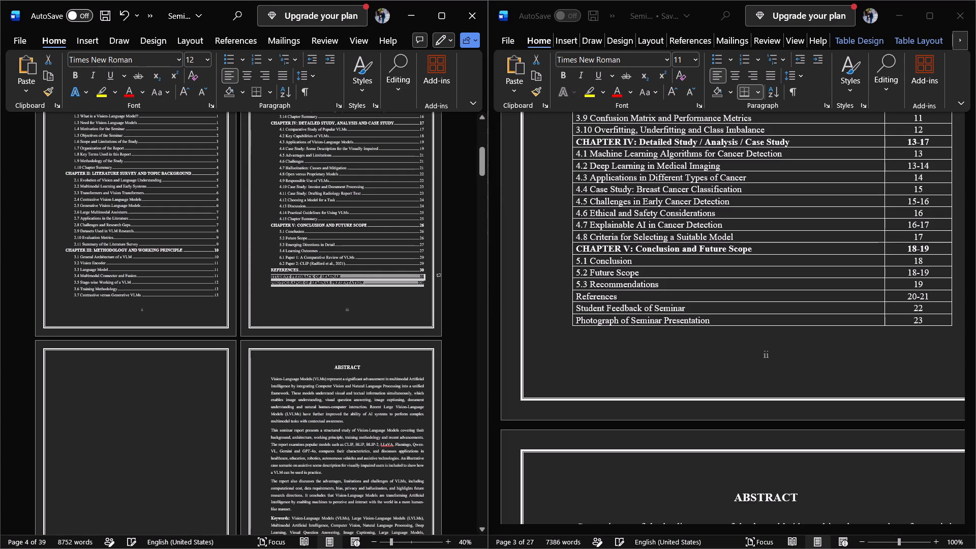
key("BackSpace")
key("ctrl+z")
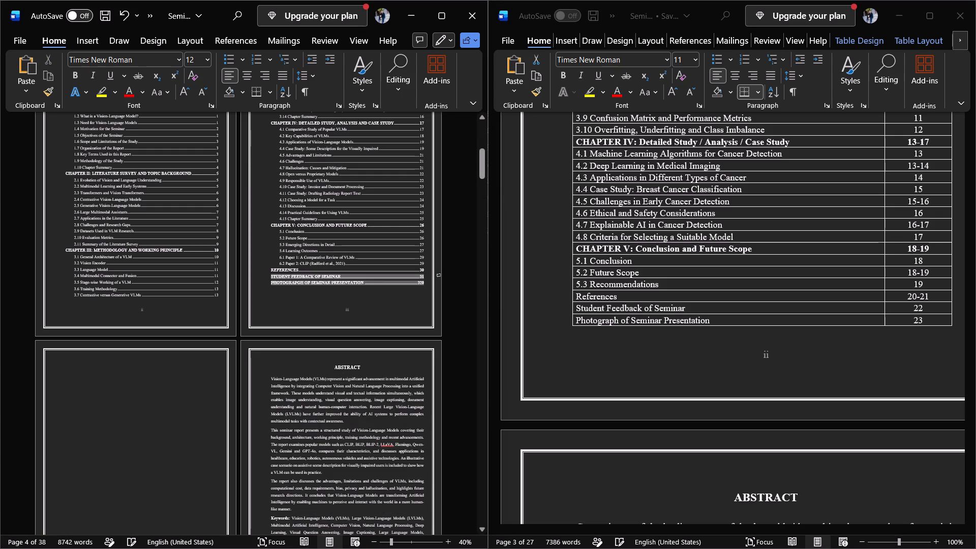
Split the stray last digit of the seminar photograph entry's page number onto its own line, leaving 32.
left_click(423, 286)
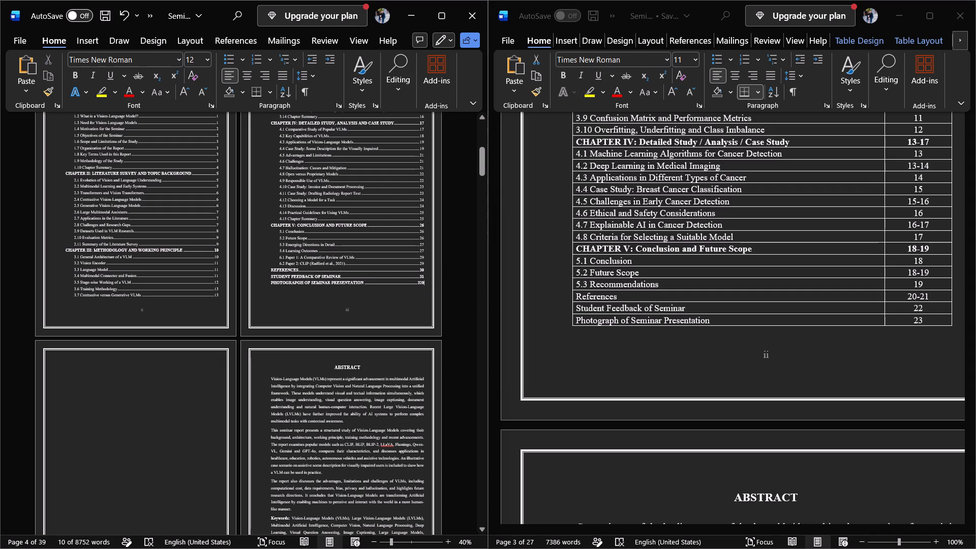
left_click(421, 283)
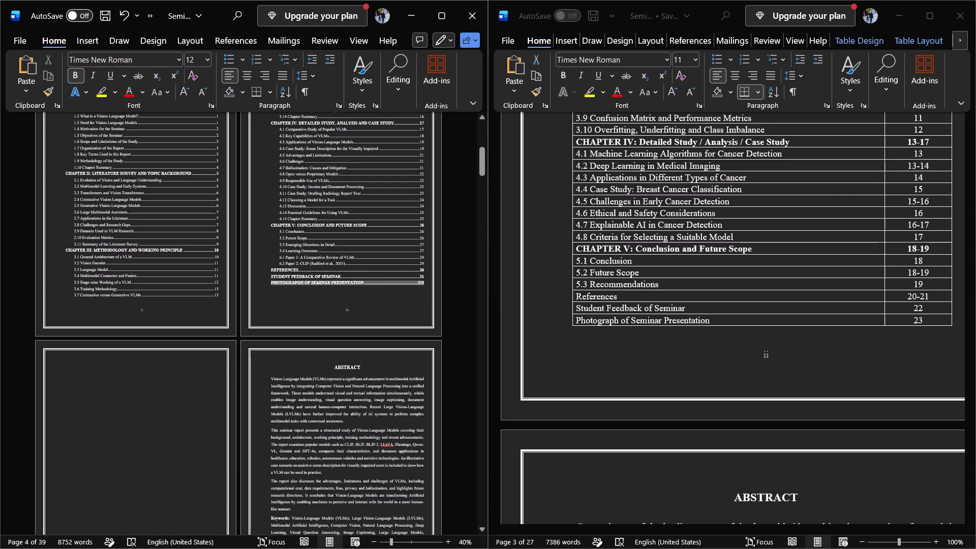
key("space")
key("BackSpace")
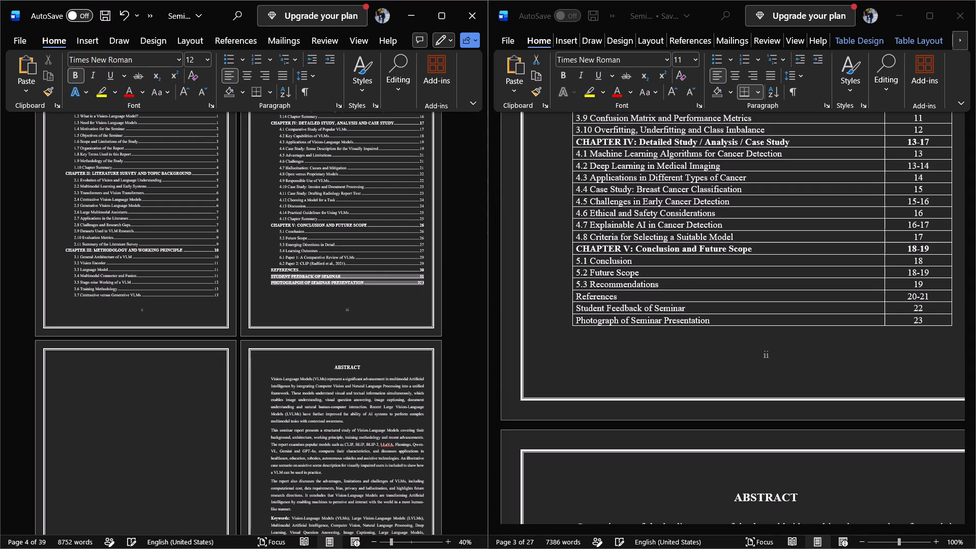
key("Return")
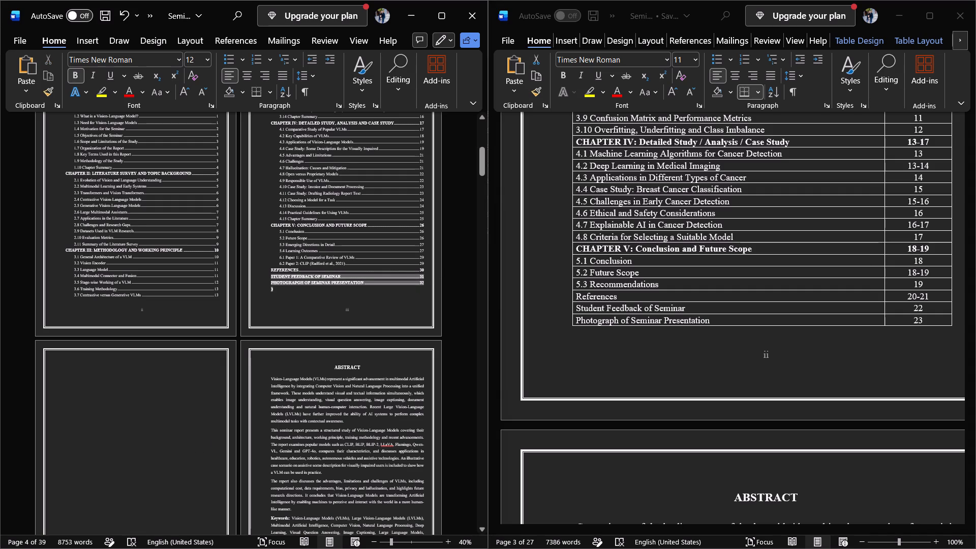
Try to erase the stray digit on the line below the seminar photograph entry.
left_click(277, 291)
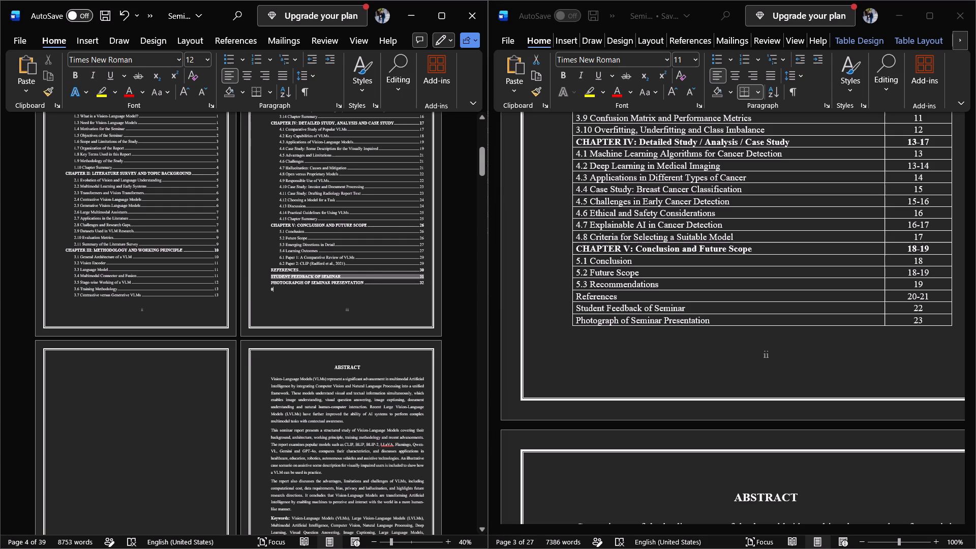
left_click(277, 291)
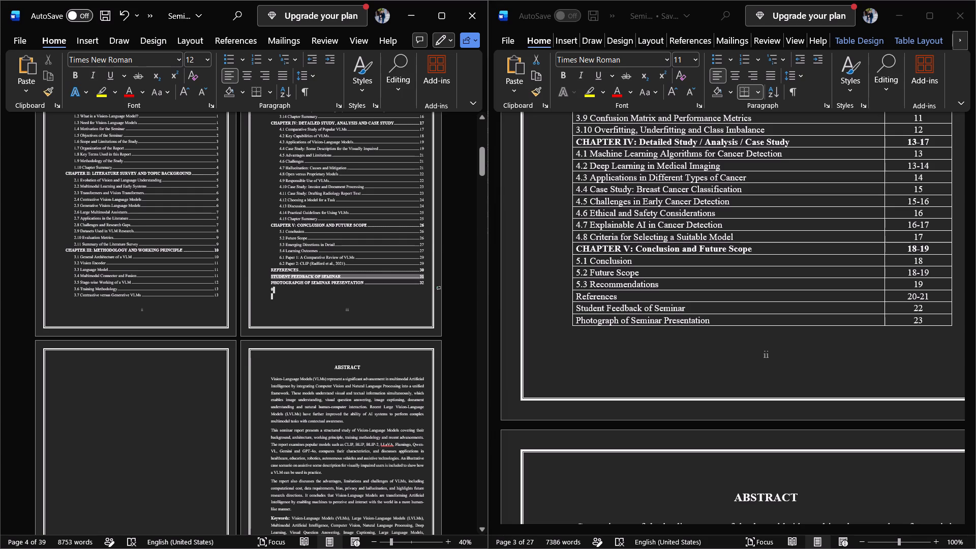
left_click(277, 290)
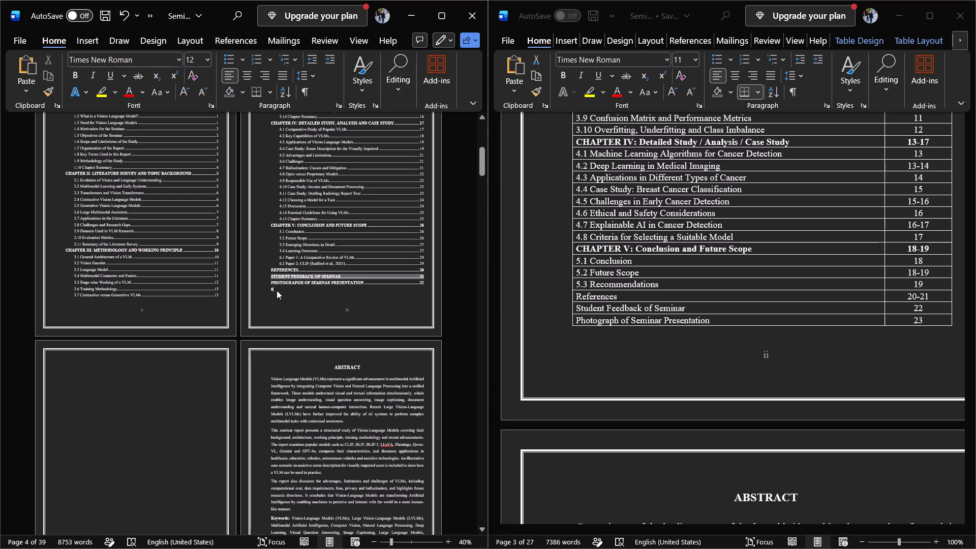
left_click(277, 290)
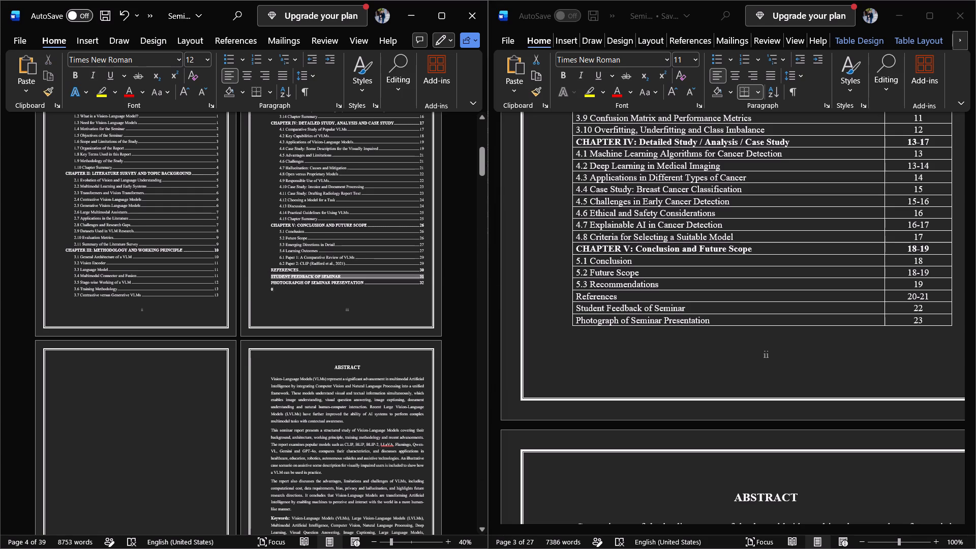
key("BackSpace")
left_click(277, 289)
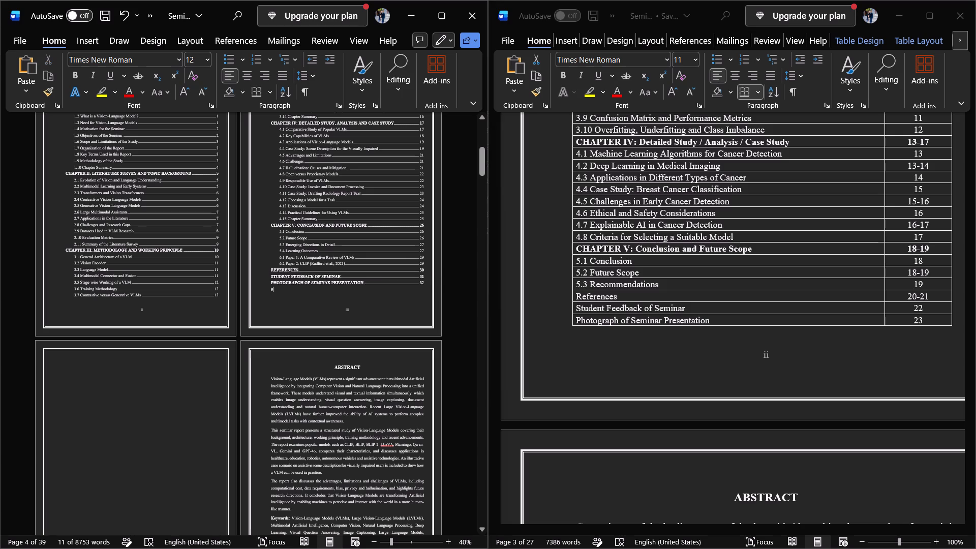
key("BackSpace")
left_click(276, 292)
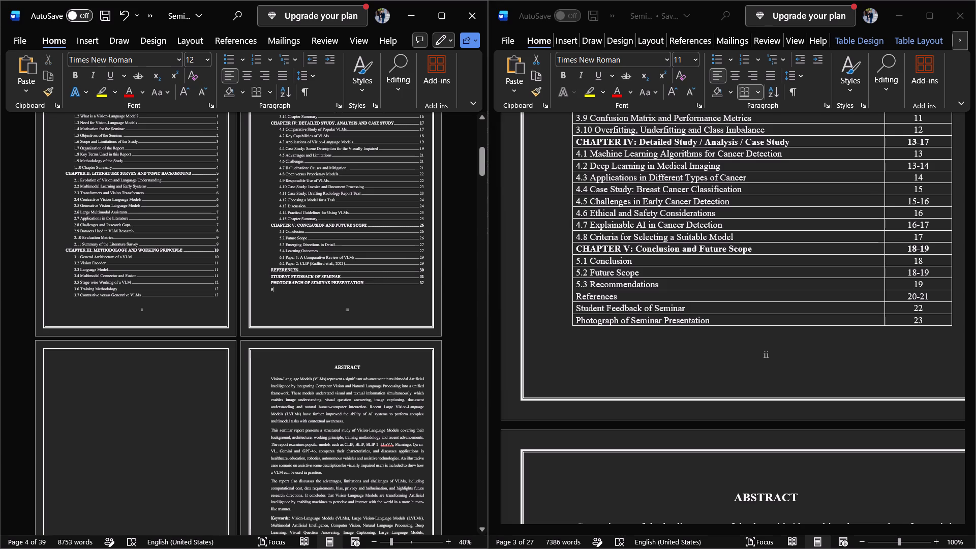
Copy the student feedback entry and the seminar photograph title, and paste them onto the blank page before the abstract.
left_click_drag(425, 283, 263, 276)
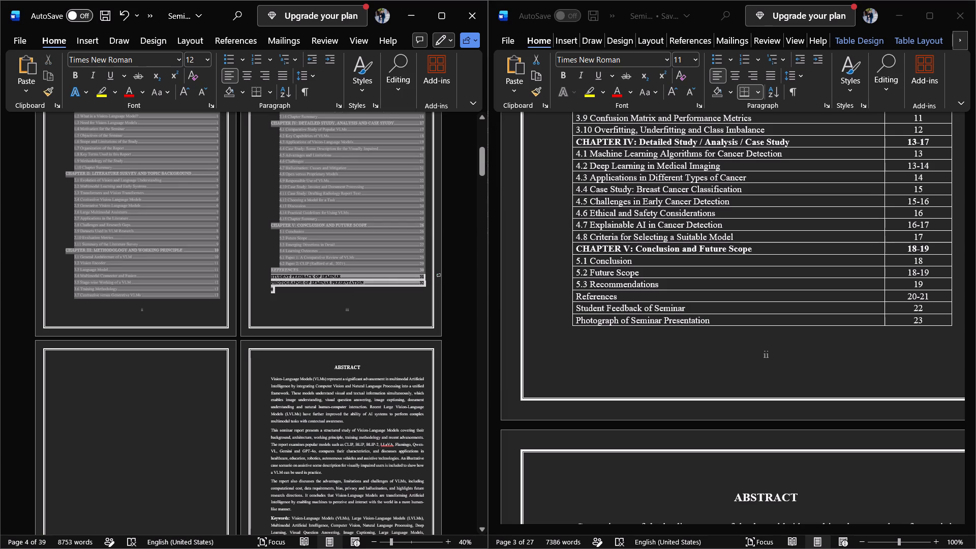
left_click_drag(263, 276, 267, 277)
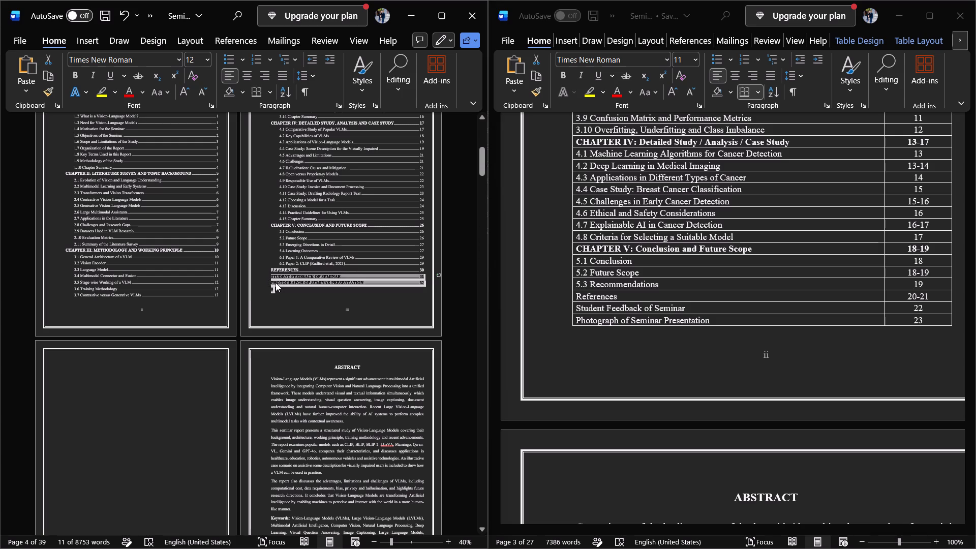
left_click(276, 283)
left_click_drag(363, 281, 346, 280)
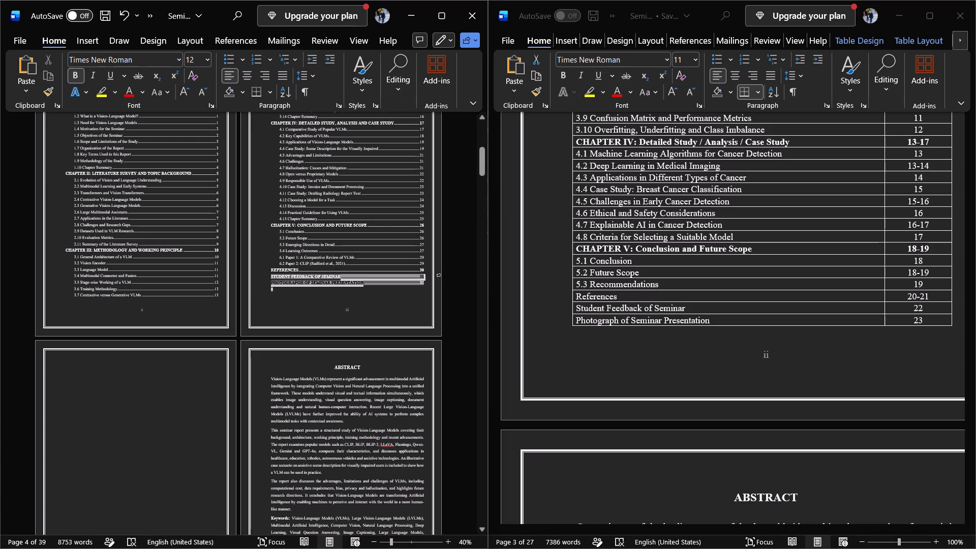
left_click_drag(346, 280, 267, 277)
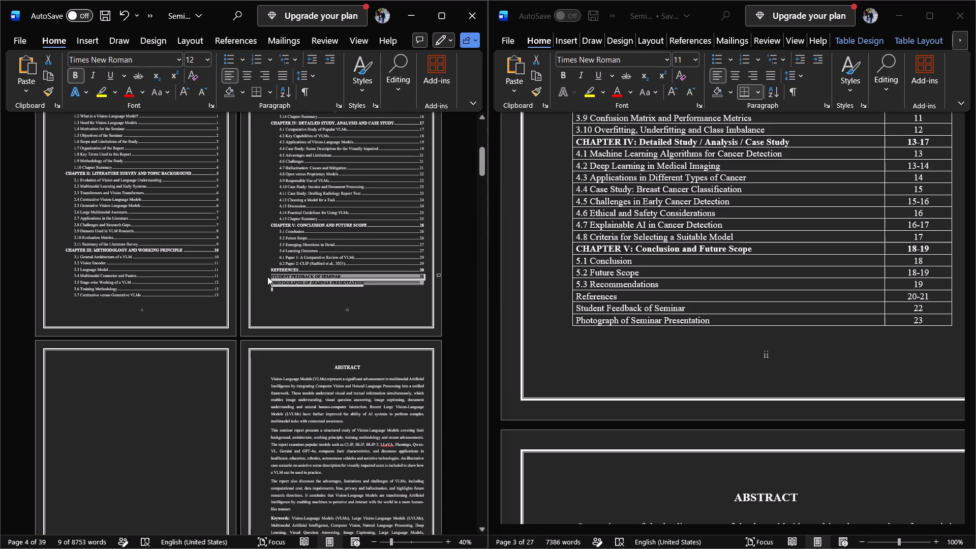
key("ctrl+c")
left_click(306, 295)
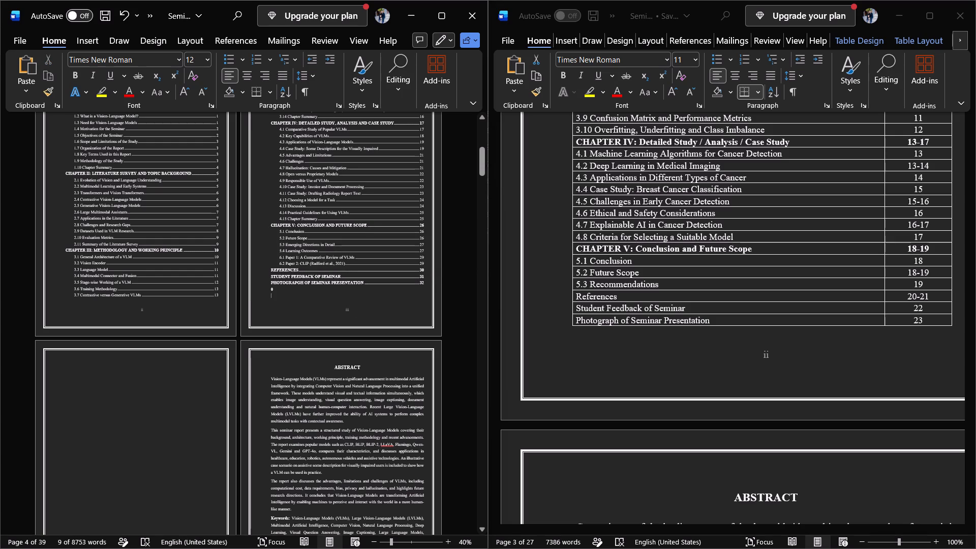
left_click(275, 288)
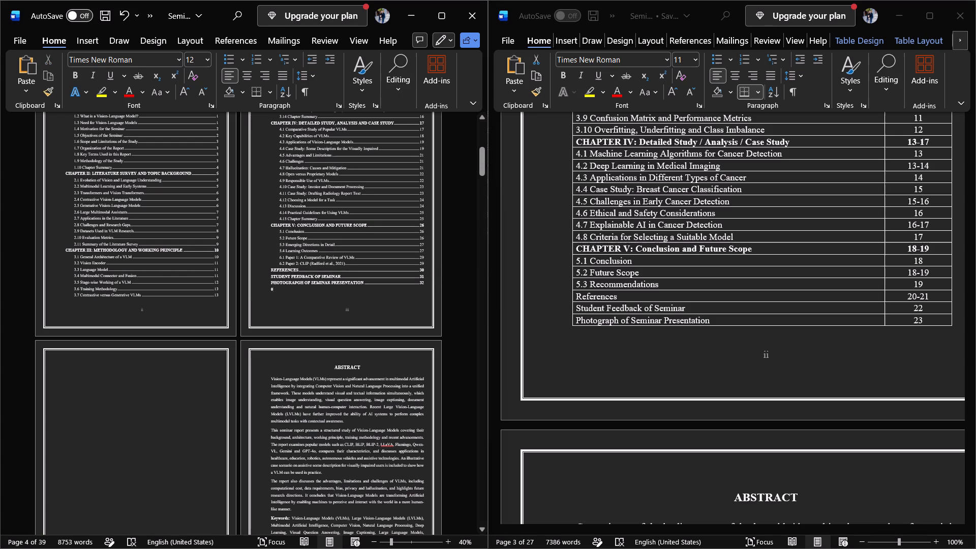
key("Return")
key("Return")
key("ctrl+v")
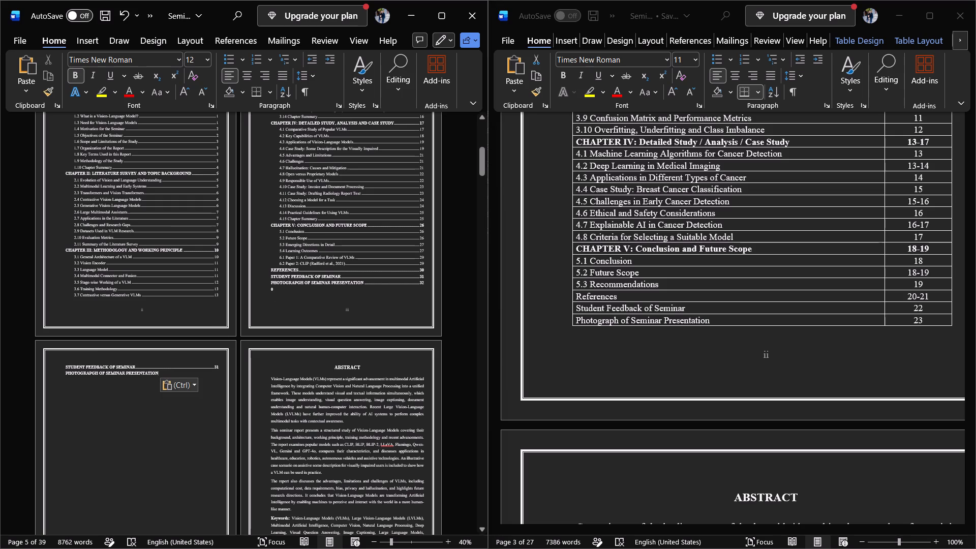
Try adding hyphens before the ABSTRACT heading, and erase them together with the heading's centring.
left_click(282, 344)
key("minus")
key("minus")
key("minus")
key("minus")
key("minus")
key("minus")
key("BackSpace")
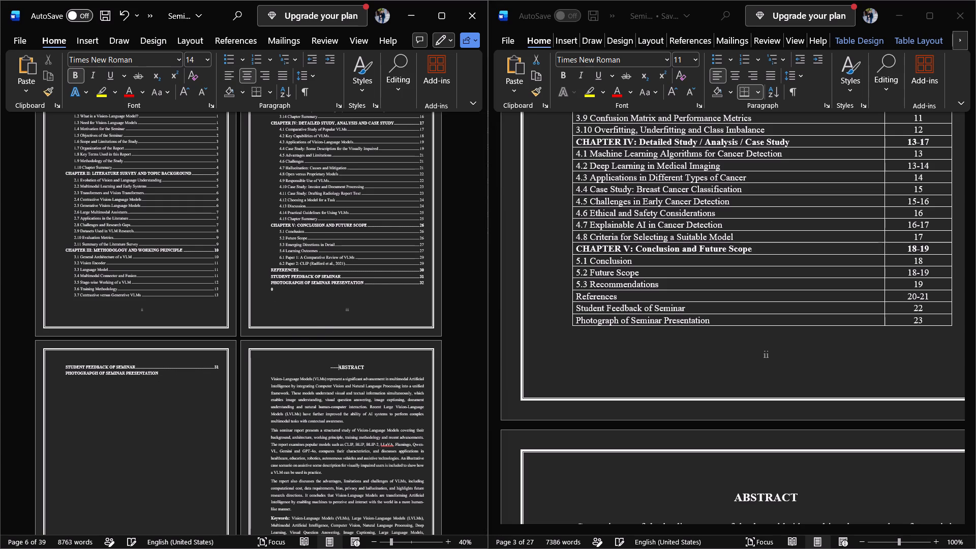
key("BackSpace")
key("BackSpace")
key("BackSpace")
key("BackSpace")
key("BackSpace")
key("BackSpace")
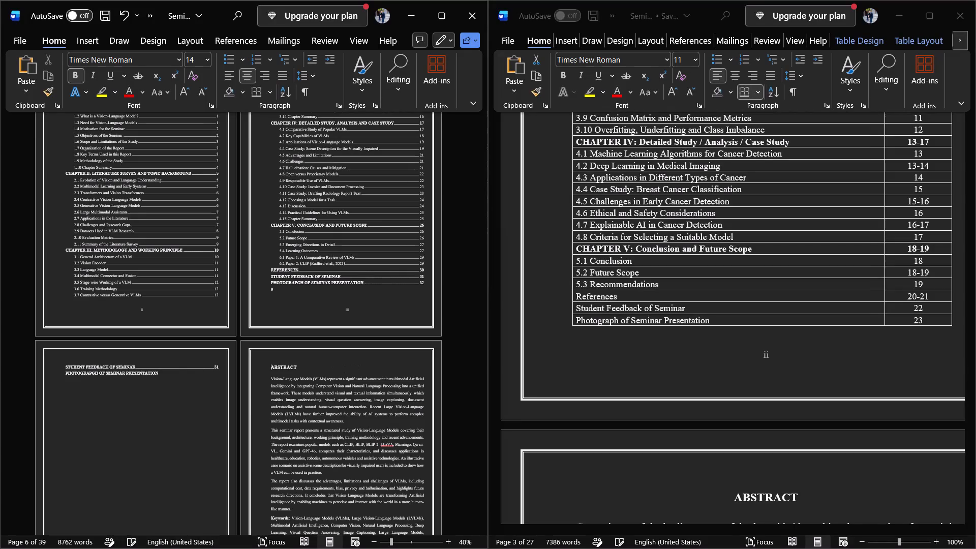
Indent the ABSTRACT heading with five tabs to bring it back near the centre of the line.
key("Tab")
key("Tab")
key("Tab")
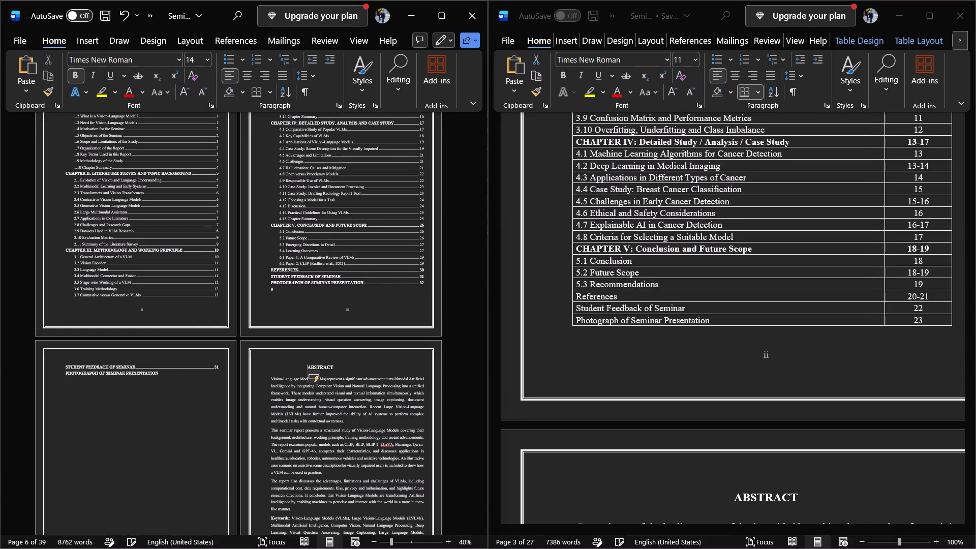
key("Tab")
key("Tab")
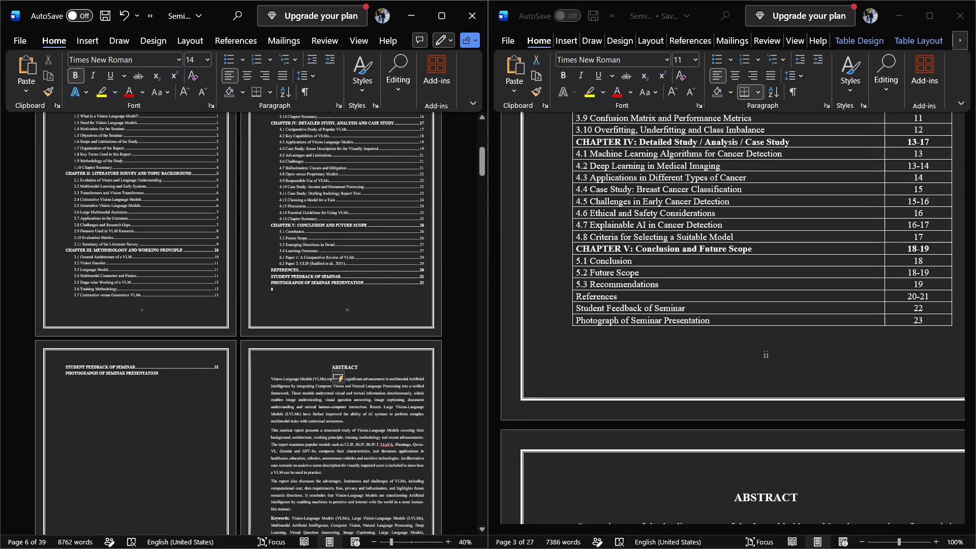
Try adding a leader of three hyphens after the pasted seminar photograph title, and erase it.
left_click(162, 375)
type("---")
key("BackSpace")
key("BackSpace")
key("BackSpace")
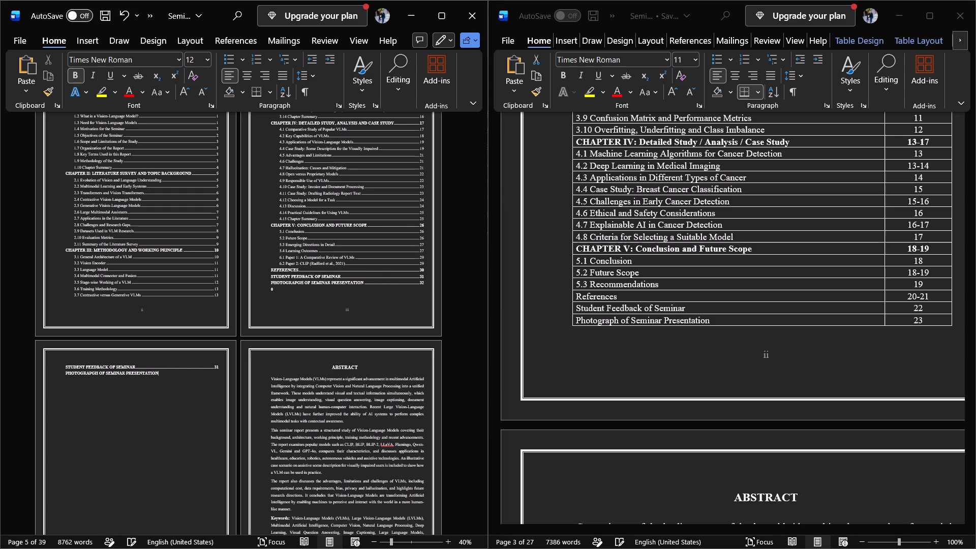
Add an underscore leader and the page number 32 after the pasted seminar photograph title.
type("___")
type("_______")
key("shift+BackSpace")
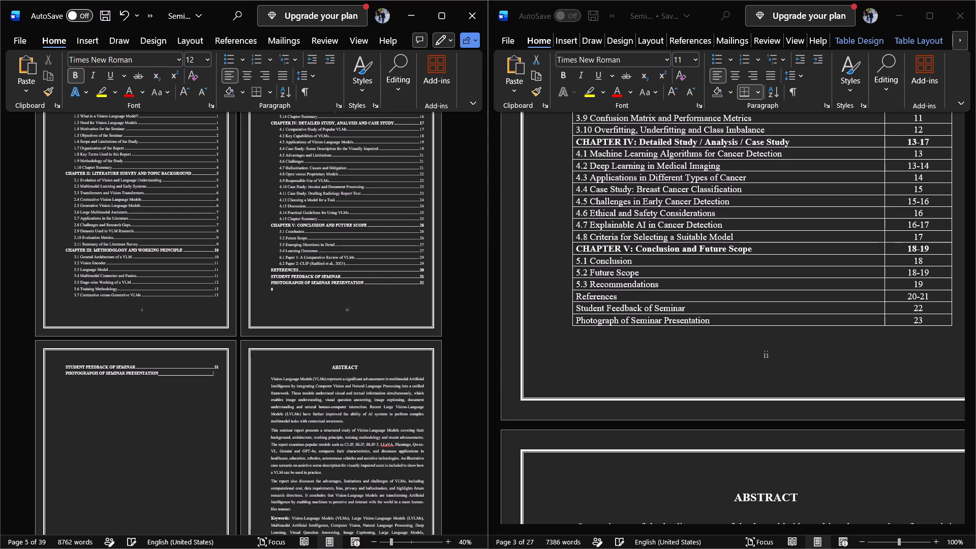
key("3")
key("2")
key("Left")
key("Left")
key("shift+underscore")
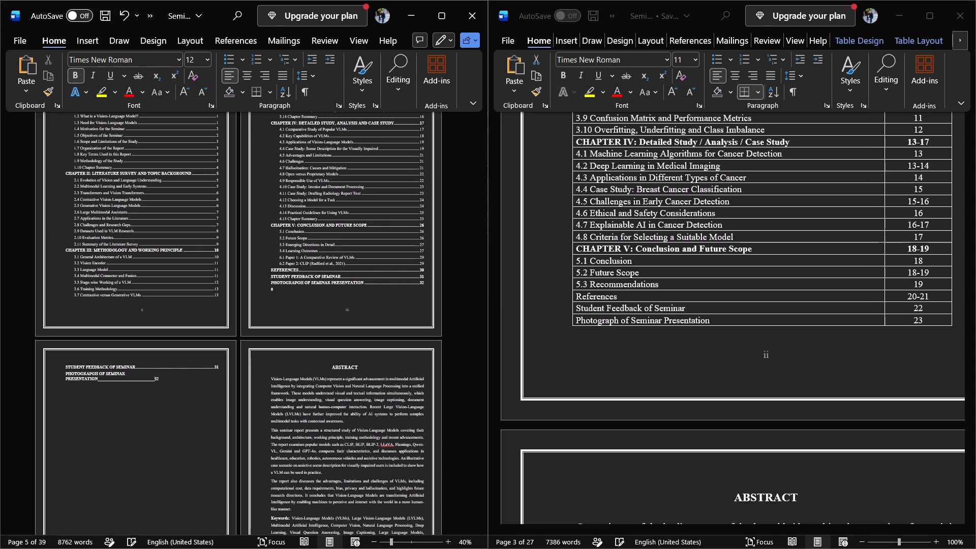
key("BackSpace")
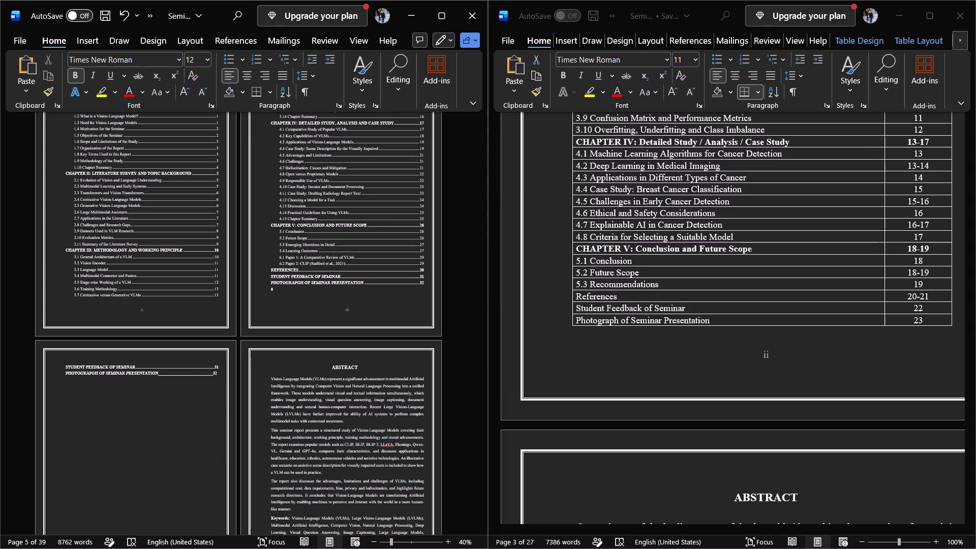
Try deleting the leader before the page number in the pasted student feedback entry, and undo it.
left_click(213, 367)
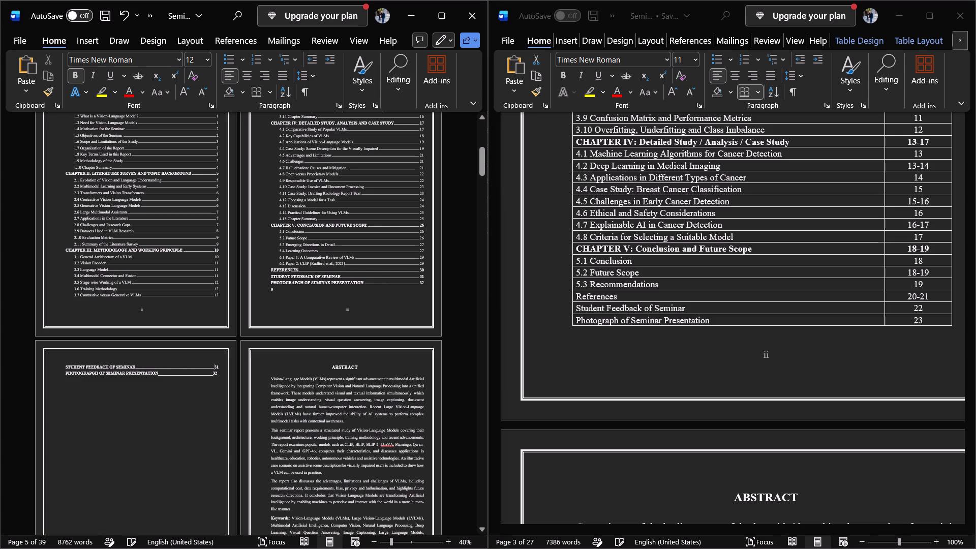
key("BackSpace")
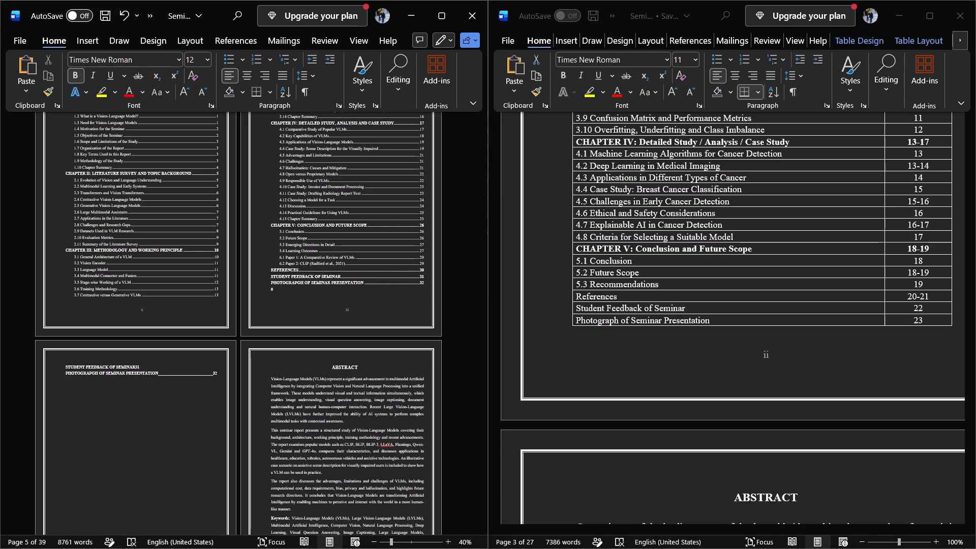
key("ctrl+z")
Replace the underscores in the pasted seminar photograph entry with the leader copied from the student feedback entry.
left_click_drag(213, 367, 182, 364)
left_click_drag(182, 364, 155, 363)
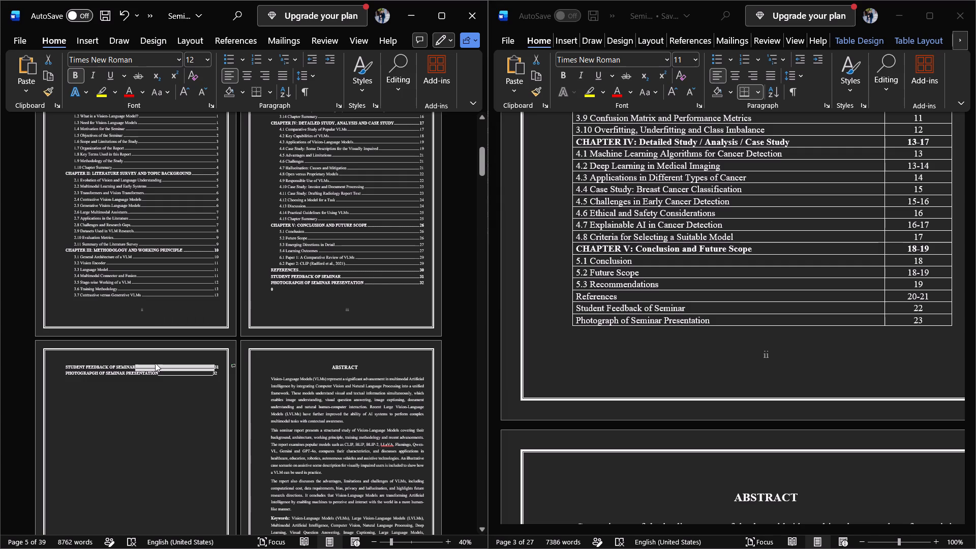
key("ctrl+c")
left_click_drag(211, 373, 159, 374)
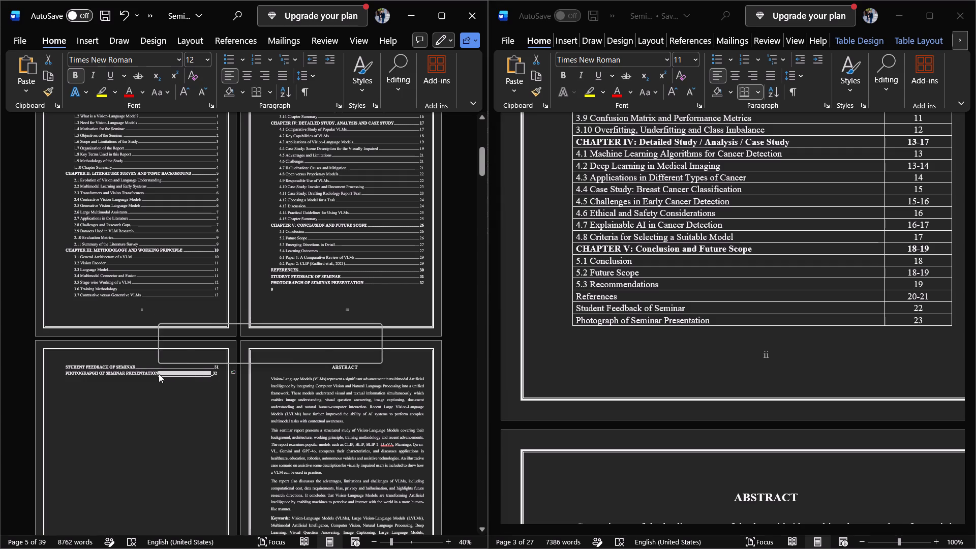
key("BackSpace")
key("ctrl+v")
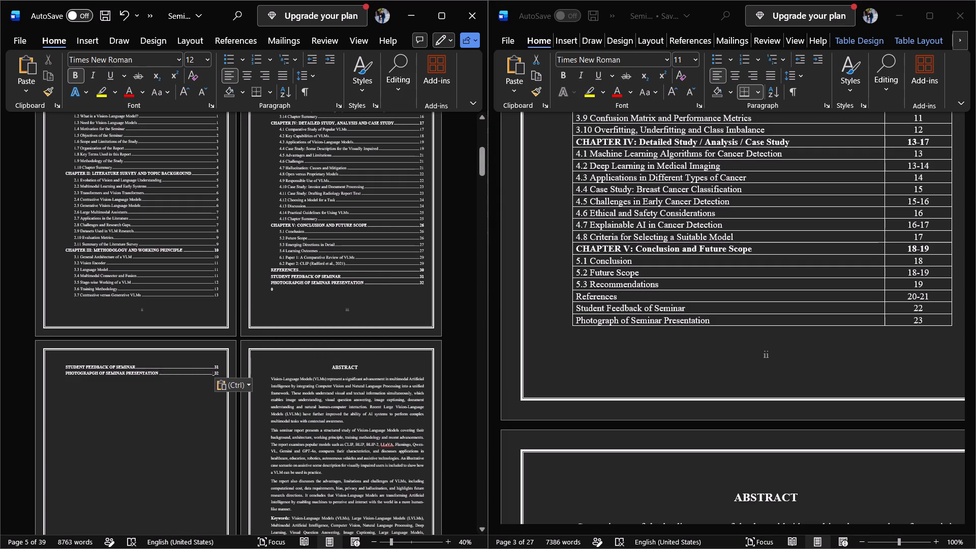
Delete the old student feedback and photograph entries below REFERENCES, together with the stray 6, so the rebuilt entries take their place.
left_click_drag(277, 289, 267, 276)
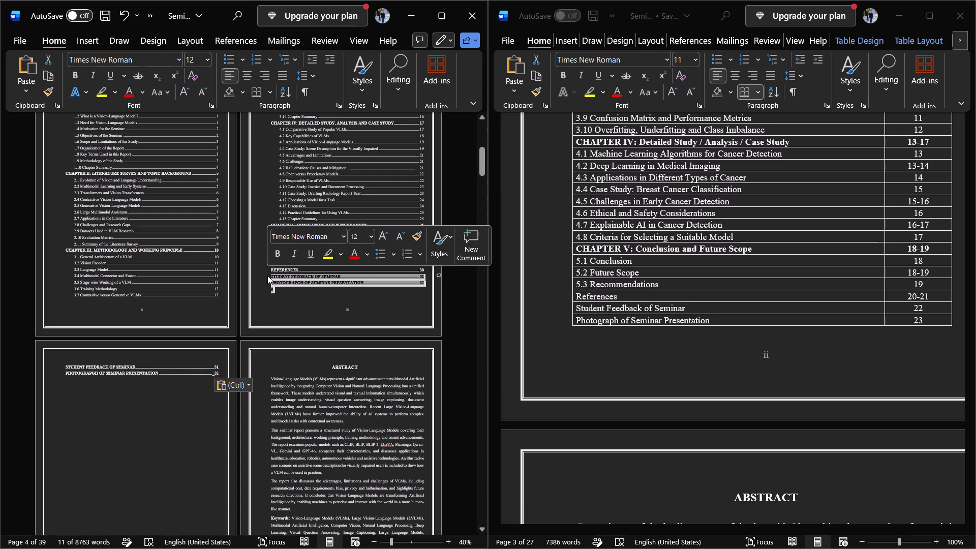
key("BackSpace")
key("BackSpace")
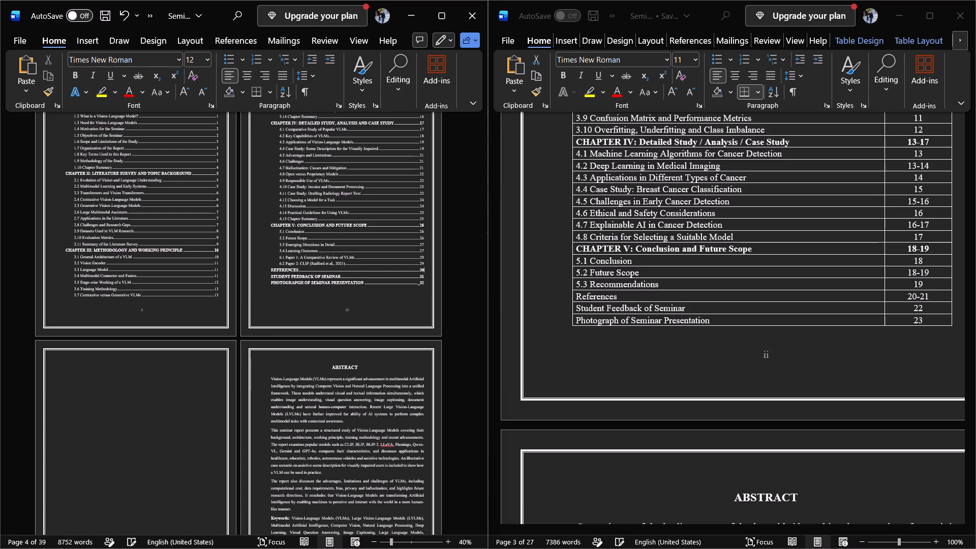
Remove the blank page between the list of contents and the abstract.
scroll(267, 276, "up", 3)
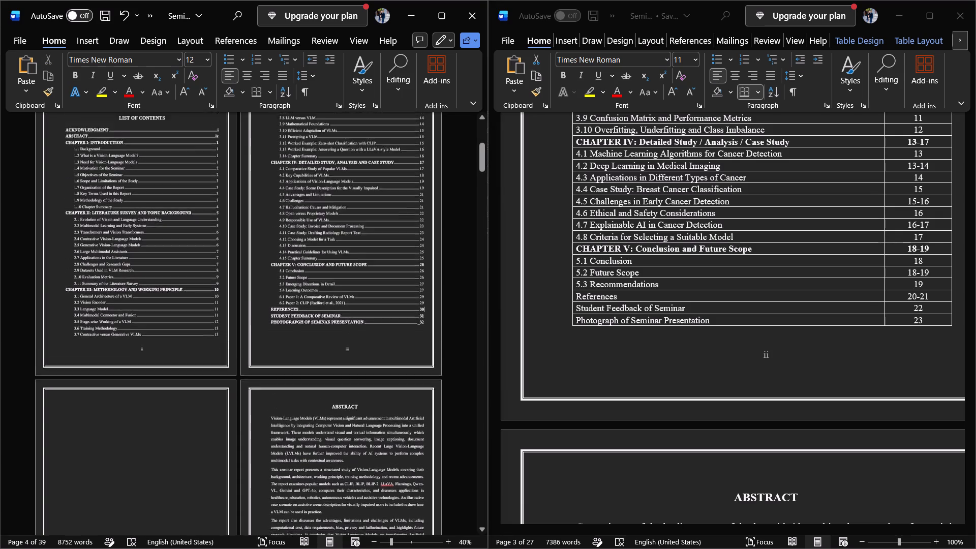
scroll(267, 276, "up", 1)
scroll(267, 276, "down", 3)
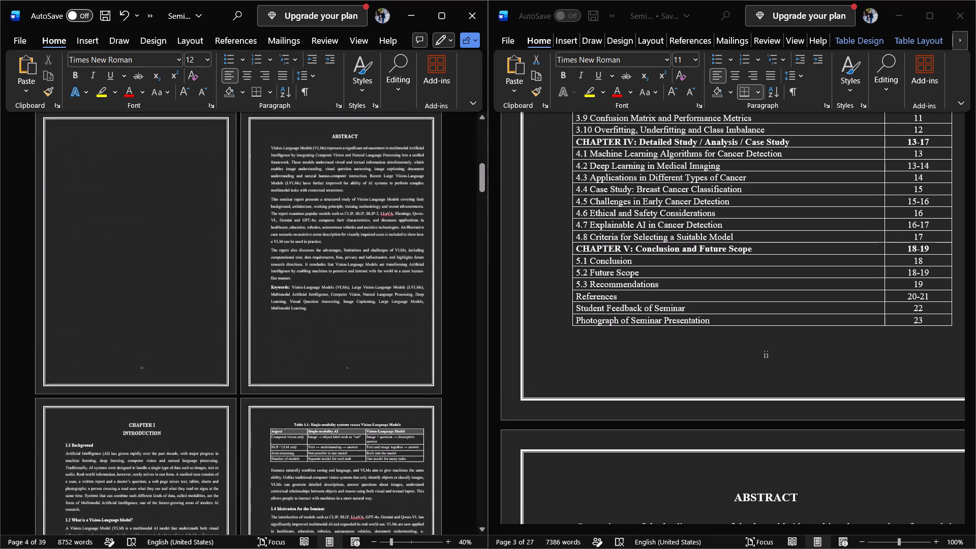
left_click(162, 359)
left_click(111, 338)
key("BackSpace")
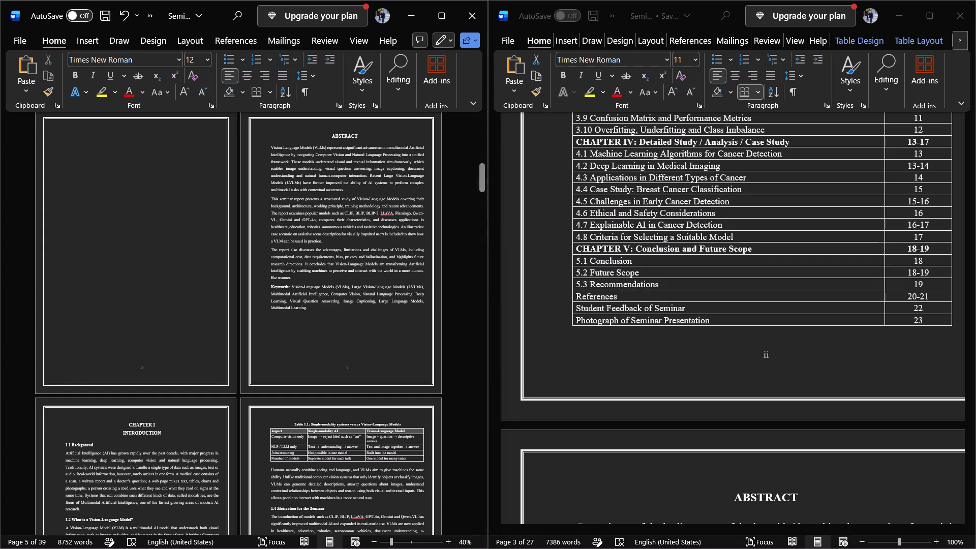
Delete the empty paragraphs at the end of the report to remove the last blank page.
scroll(111, 338, "up", 5)
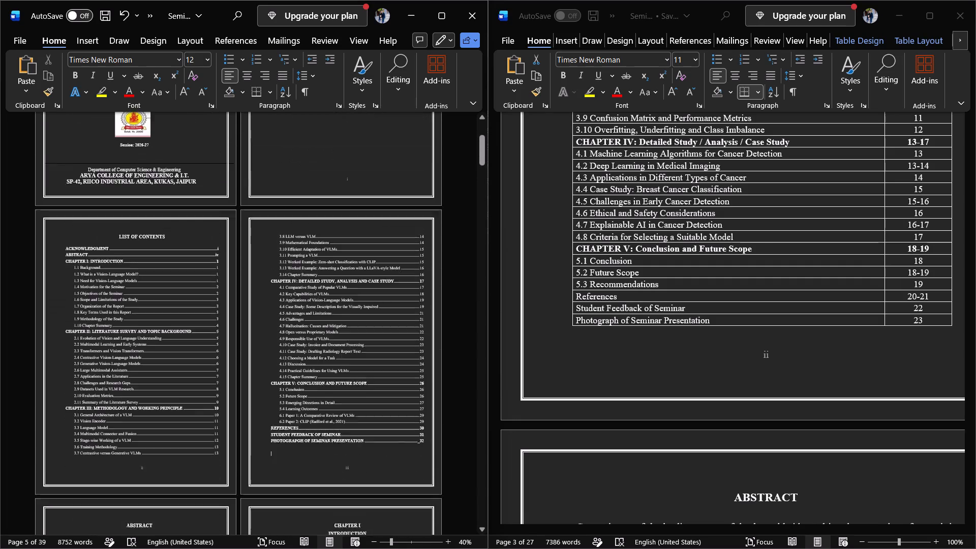
scroll(111, 338, "up", 6)
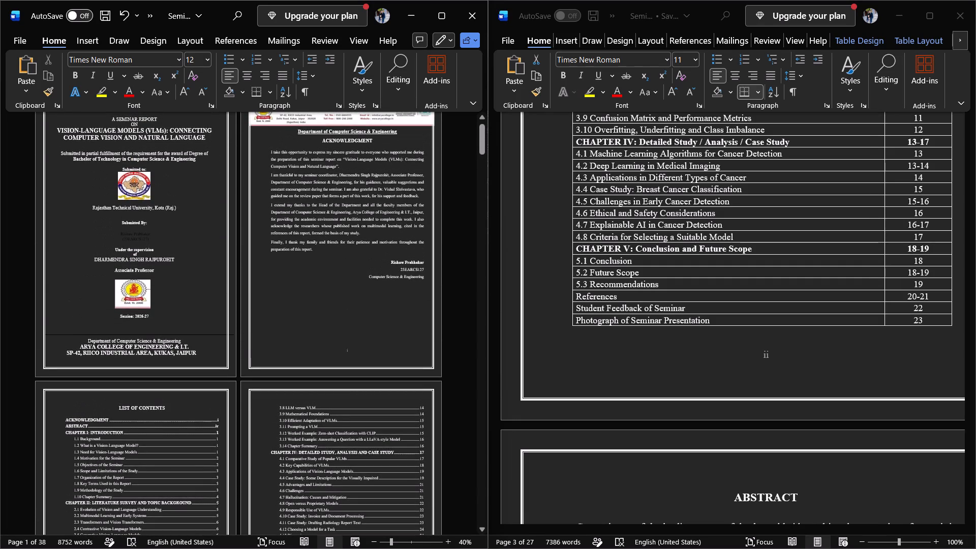
scroll(111, 338, "down", 10)
scroll(111, 338, "down", 11)
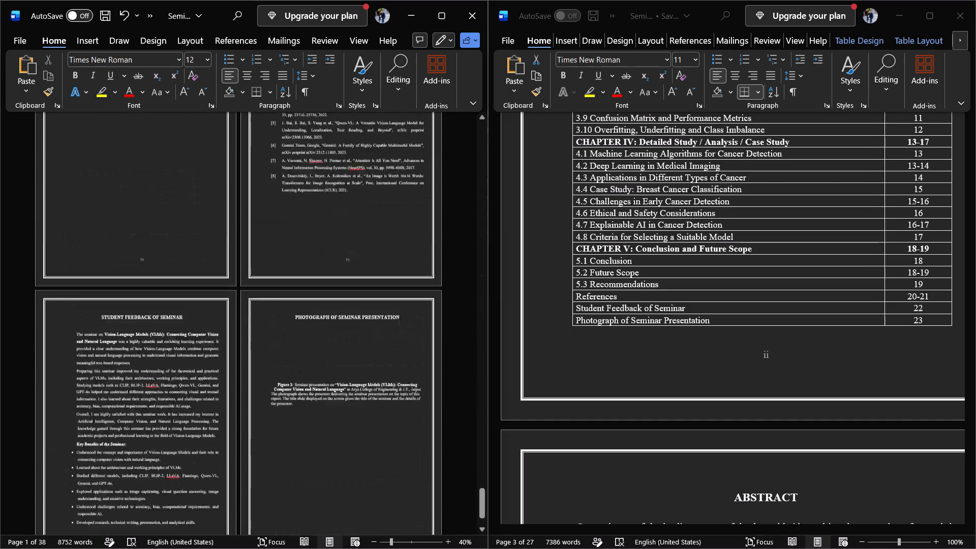
scroll(111, 338, "down", 9)
scroll(191, 372, "up", 2)
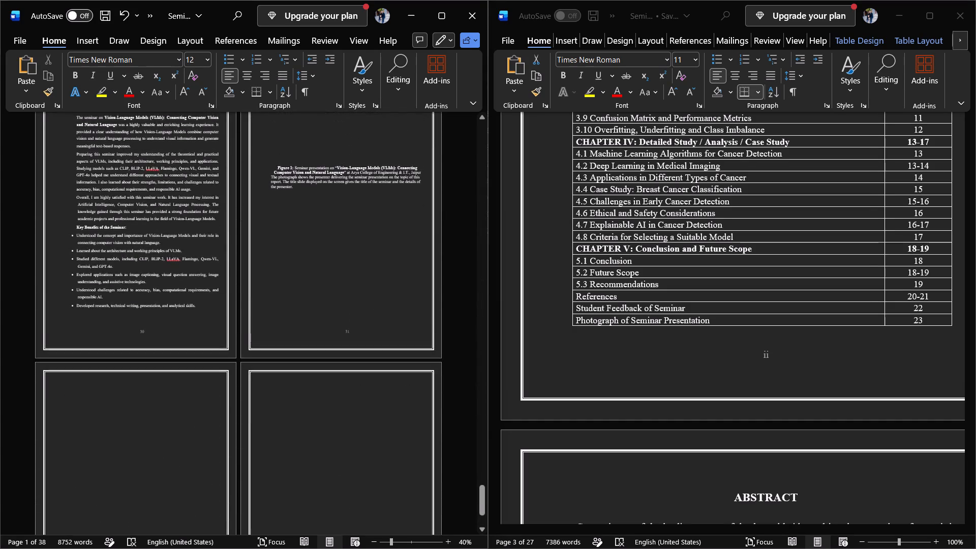
scroll(191, 372, "up", 1)
scroll(184, 467, "down", 6)
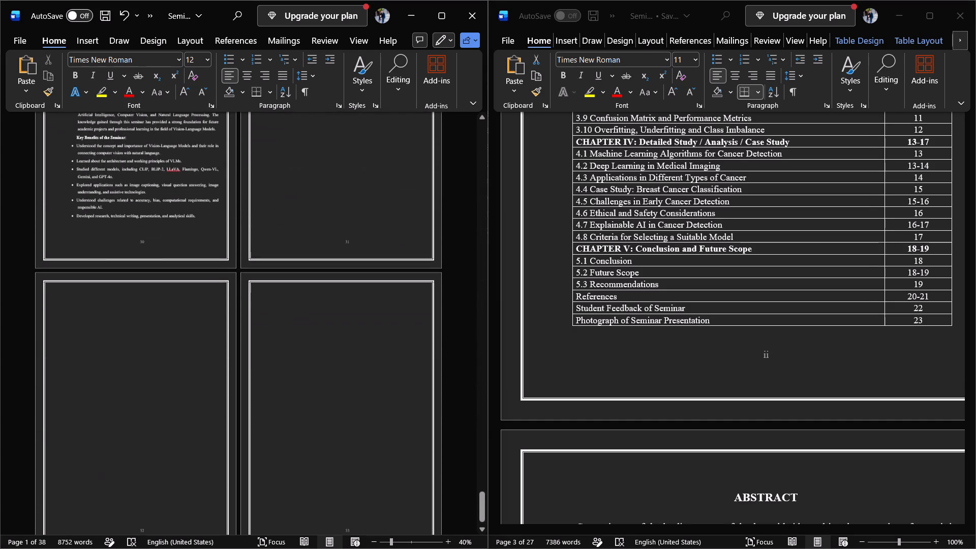
left_click(281, 494)
key("BackSpace")
key("BackSpace")
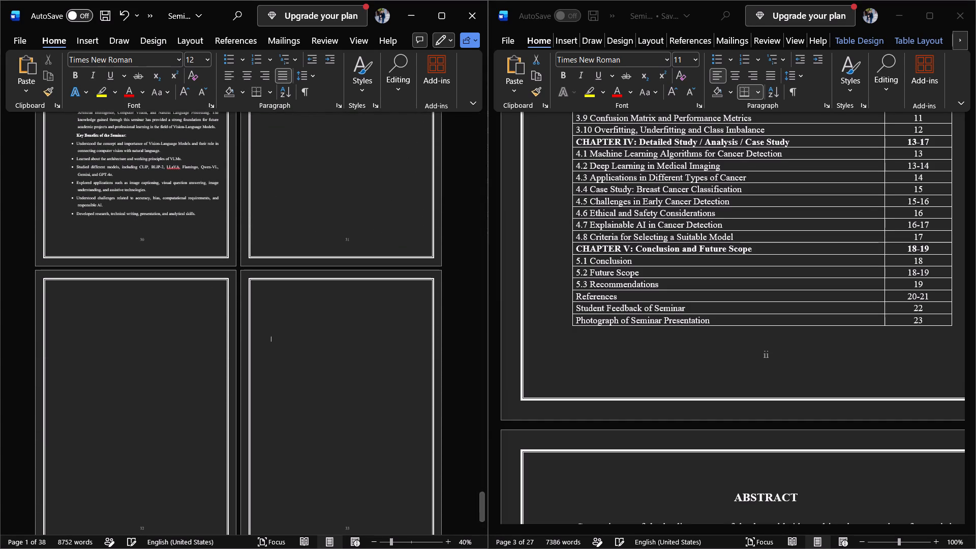
key("BackSpace")
key("BackSpace")
key("BackSpace")
key("BackSpace")
key("BackSpace")
key("BackSpace")
key("BackSpace")
key("BackSpace")
key("BackSpace")
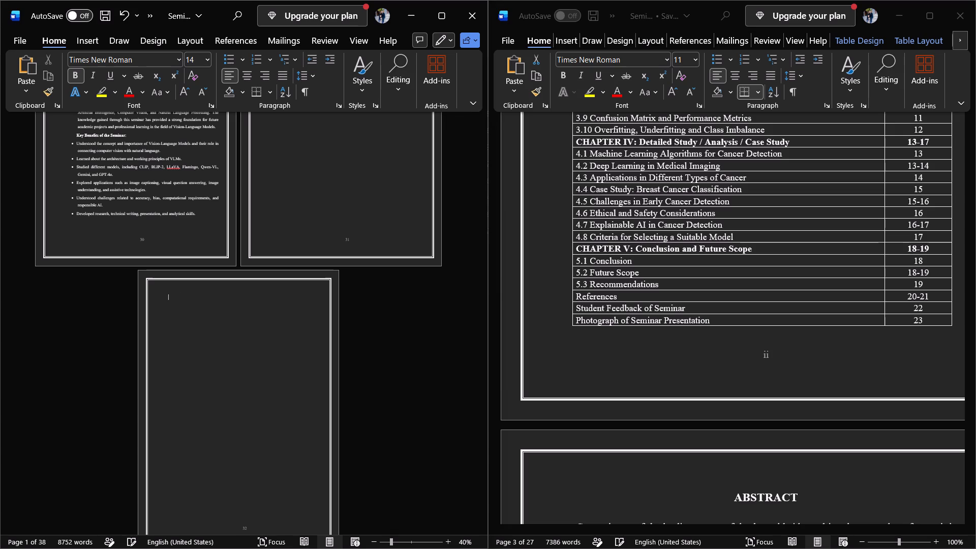
key("BackSpace")
key("BackSpace")
key("BackSpace")
key("BackSpace")
key("BackSpace")
key("BackSpace")
key("BackSpace")
key("BackSpace")
Review the report's pages from the seminar photograph page back to the list of contents.
scroll(292, 403, "up", 2)
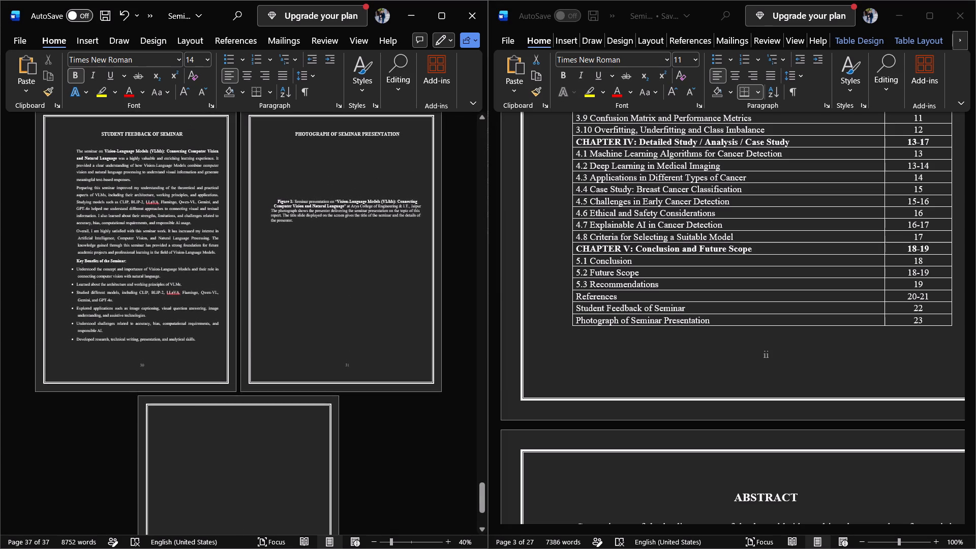
scroll(292, 403, "up", 3)
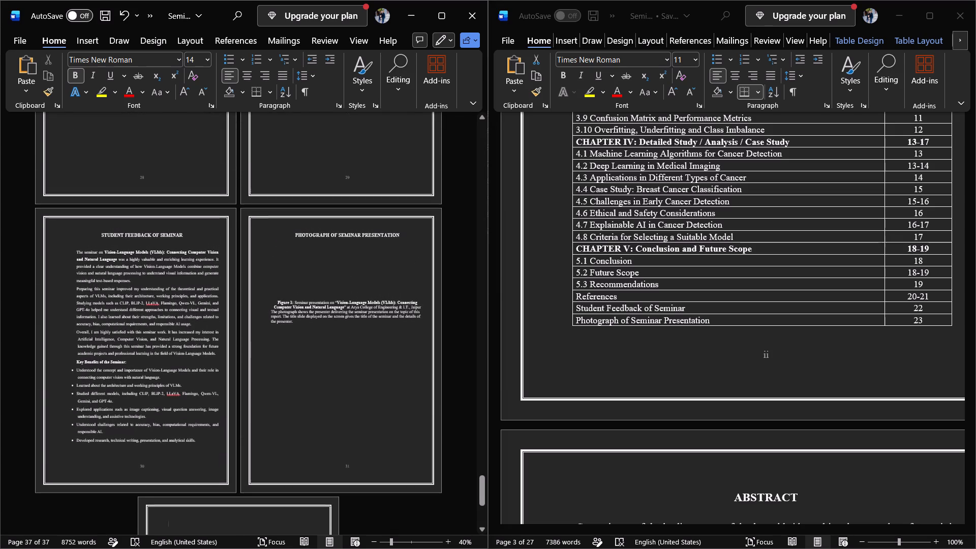
scroll(292, 403, "up", 3)
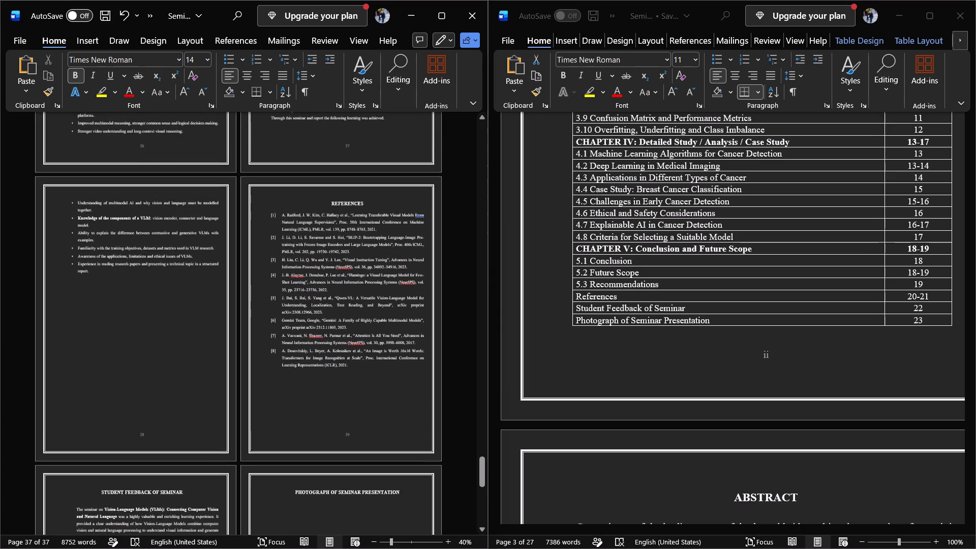
scroll(292, 403, "up", 2)
scroll(292, 403, "up", 20)
scroll(292, 403, "up", 11)
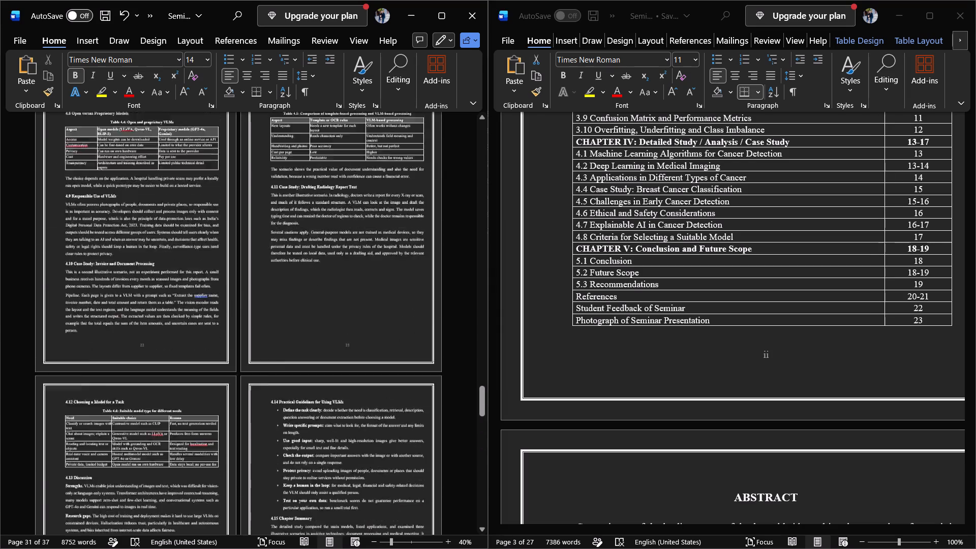
scroll(292, 403, "up", 20)
scroll(322, 395, "down", 2)
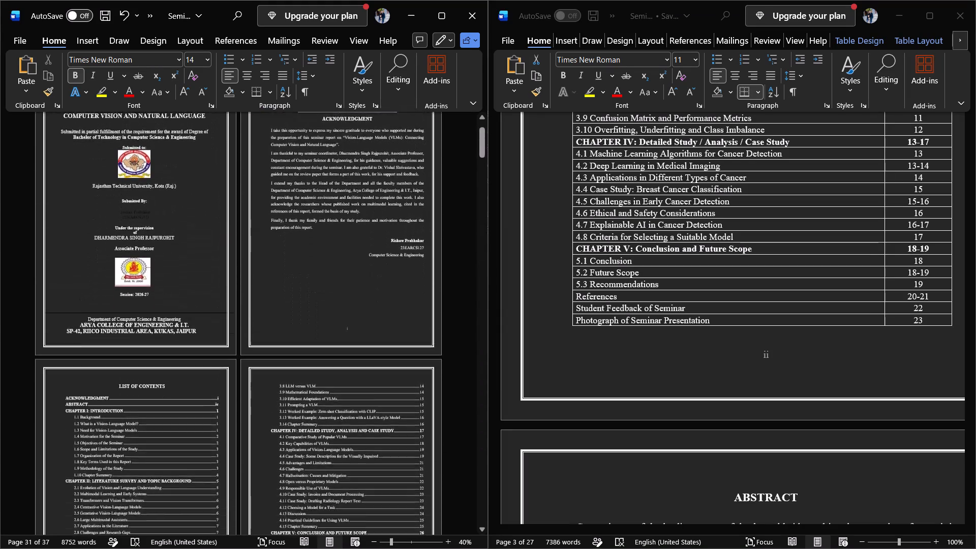
scroll(322, 395, "down", 3)
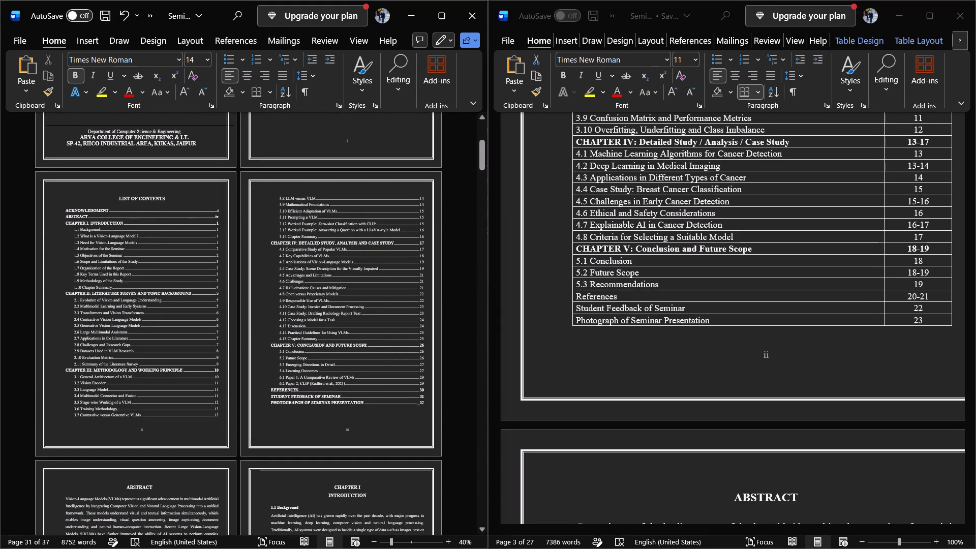
Delete the 6.2 Paper 2: CLIP and 6.1 Paper 1: A Comparative Review of VLMs entries from the list of contents.
left_click(424, 388)
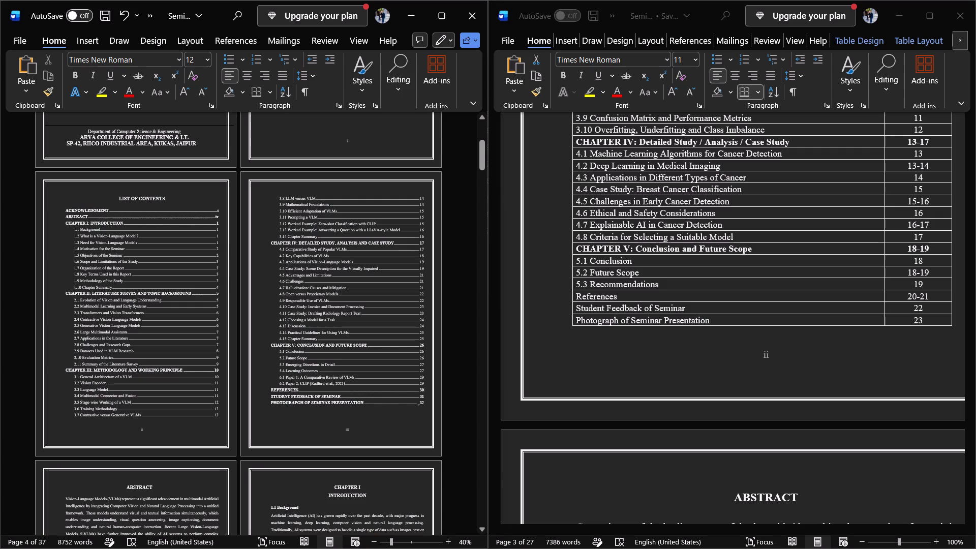
left_click(424, 382)
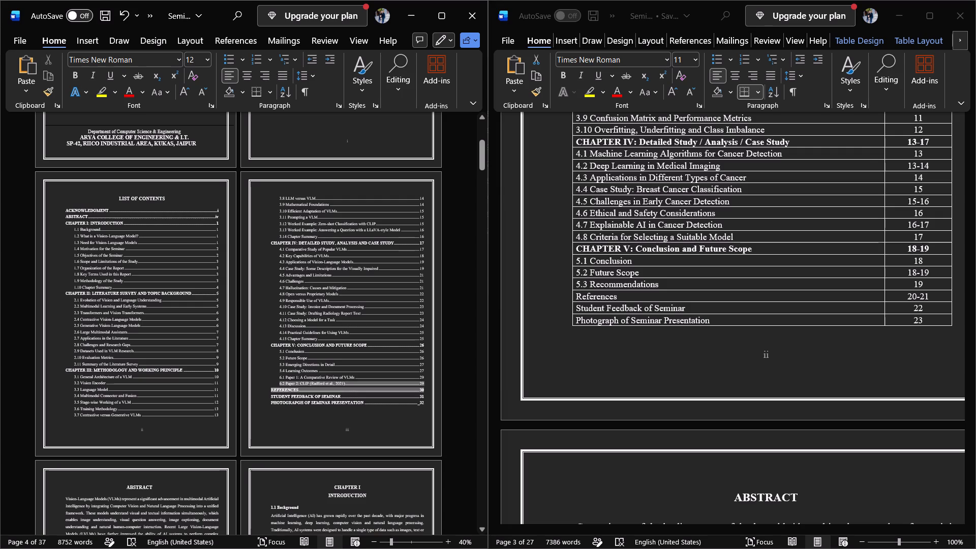
left_click(424, 374)
left_click(421, 382)
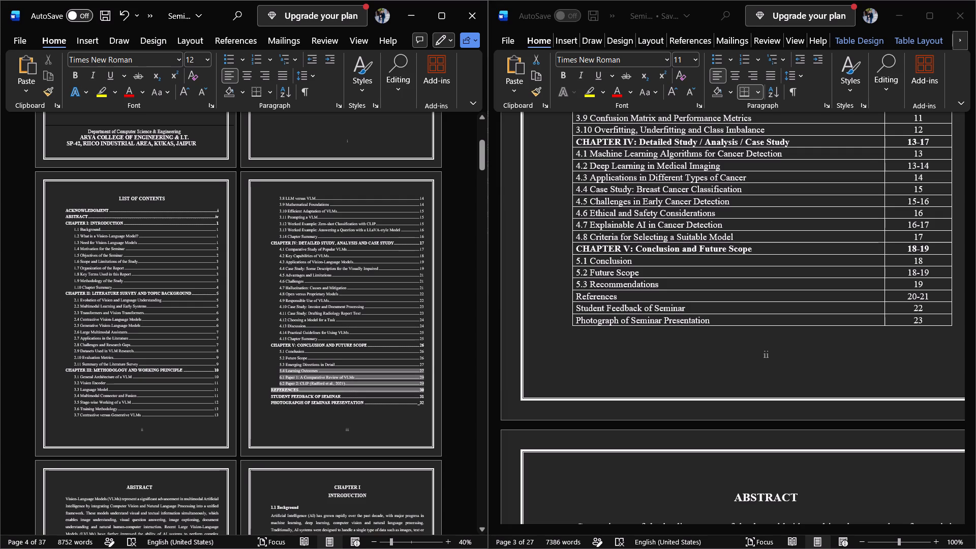
left_click(421, 382)
left_click(344, 381)
left_click(318, 381)
left_click(301, 381)
left_click(359, 382)
left_click(344, 378)
left_click(424, 385)
key("BackSpace")
key("BackSpace")
key("BackSpace")
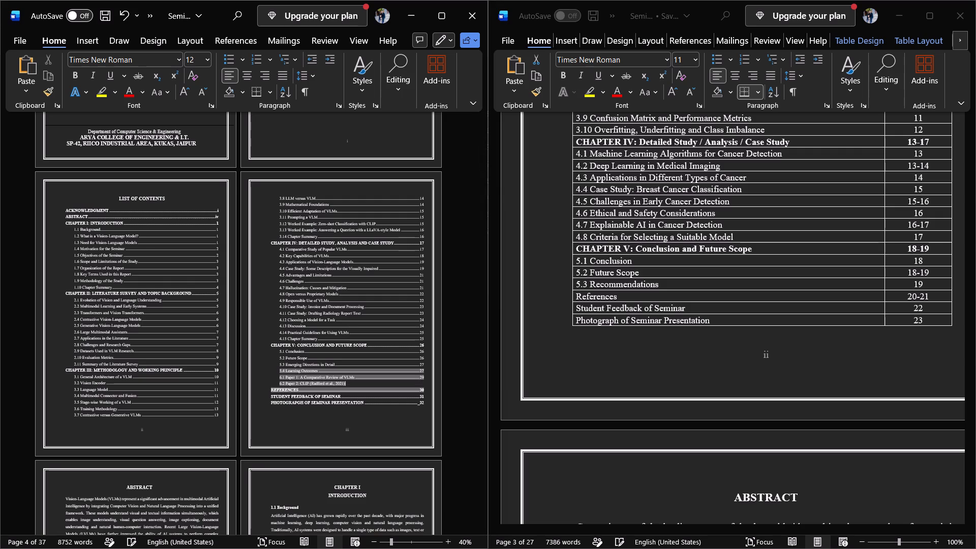
key("BackSpace")
key("BackSpace")
key("BackSpace")
key("BackSpace")
key("BackSpace")
key("BackSpace")
key("BackSpace")
key("BackSpace")
key("BackSpace")
key("BackSpace")
key("BackSpace")
key("BackSpace")
key("BackSpace")
key("BackSpace")
key("BackSpace")
key("BackSpace")
key("BackSpace")
key("BackSpace")
key("BackSpace")
key("BackSpace")
key("BackSpace")
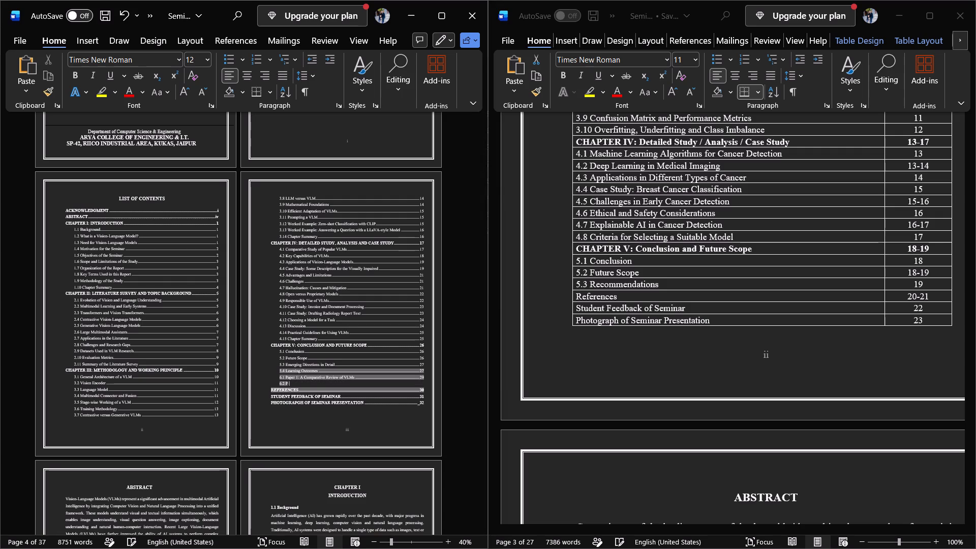
key("BackSpace")
key("BackSpace")
key("BackSpace")
key("BackSpace")
key("BackSpace")
key("BackSpace")
key("BackSpace")
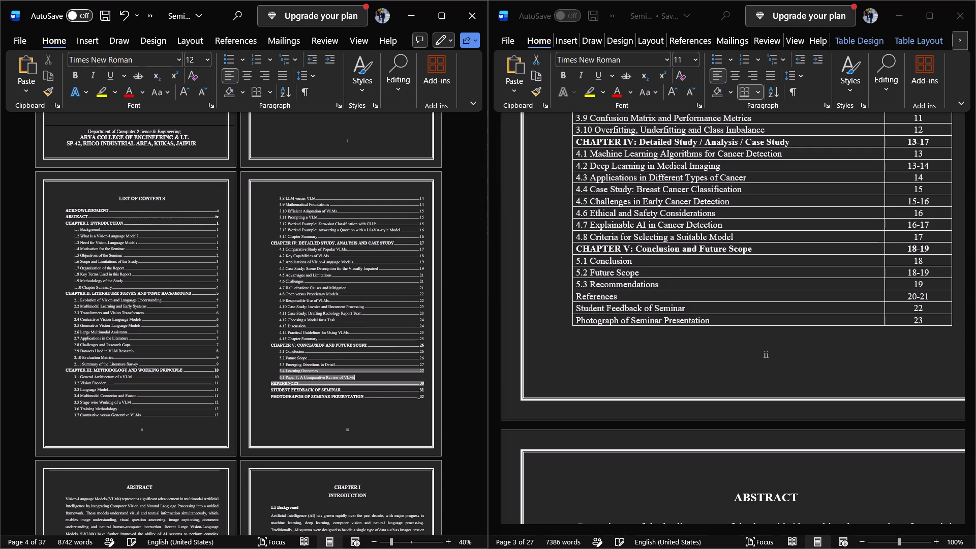
key("BackSpace")
key("BackSpace")
key("BackSpace")
key("BackSpace")
key("BackSpace")
key("BackSpace")
key("BackSpace")
key("BackSpace")
key("BackSpace")
key("BackSpace")
key("BackSpace")
key("BackSpace")
key("BackSpace")
key("BackSpace")
key("BackSpace")
key("BackSpace")
key("BackSpace")
key("BackSpace")
key("BackSpace")
key("BackSpace")
key("BackSpace")
key("BackSpace")
key("BackSpace")
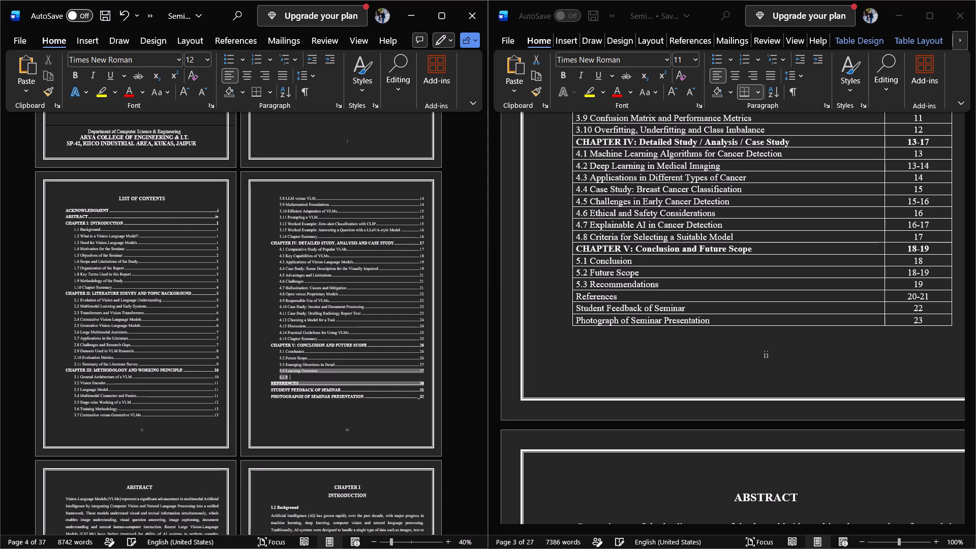
key("BackSpace")
key("BackSpace")
key("BackSpace")
key("BackSpace")
key("BackSpace")
key("BackSpace")
key("BackSpace")
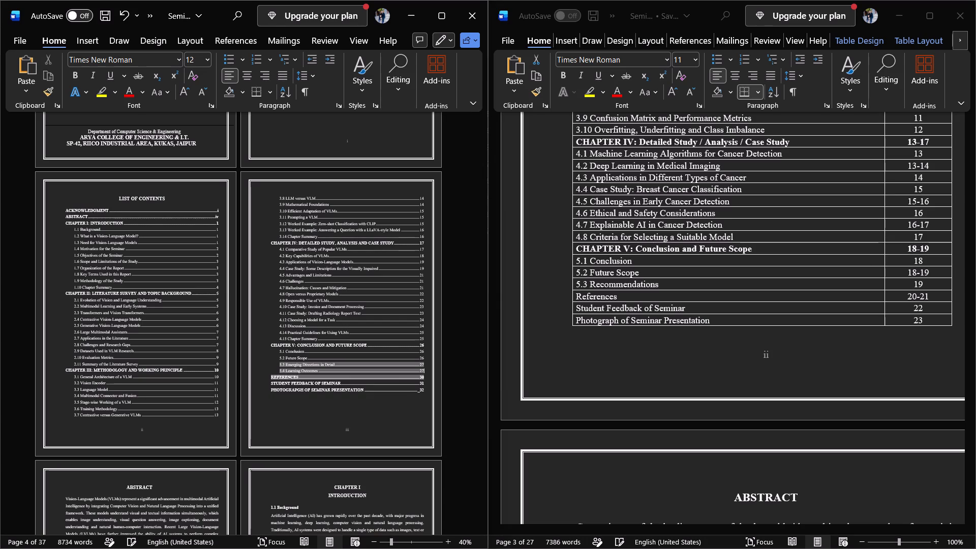
Set the REFERENCES page number to 29 in the list of contents, splitting the old digits onto their own line and removing the 3.
key("Down")
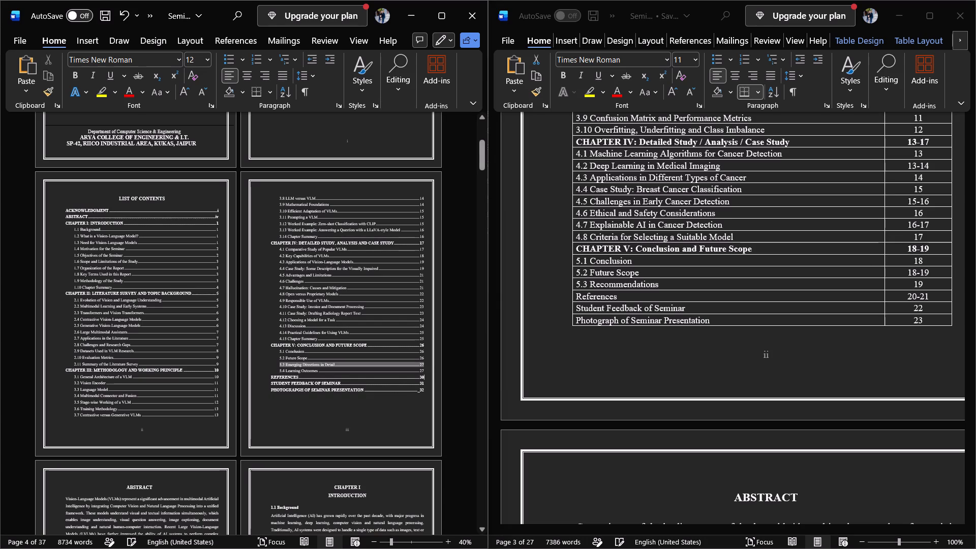
key("BackSpace")
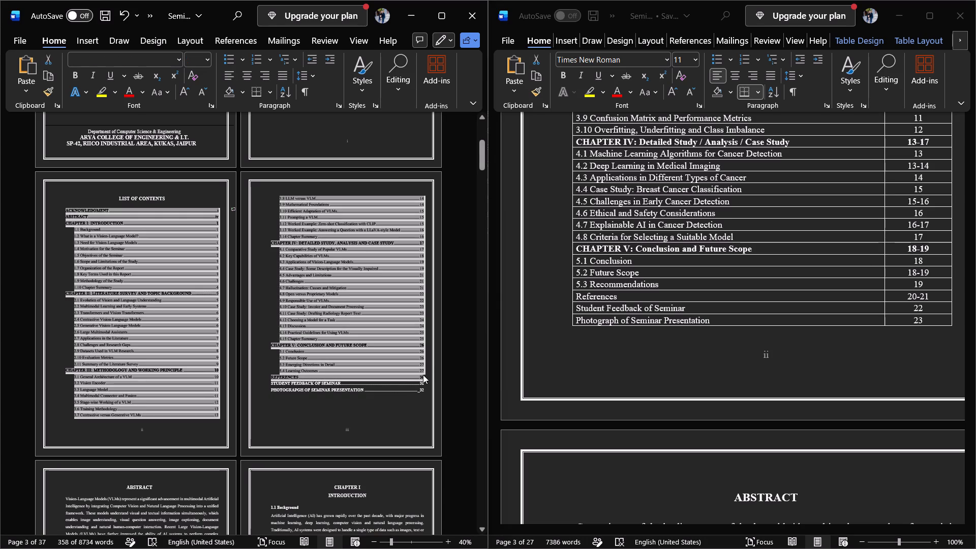
left_click(417, 377)
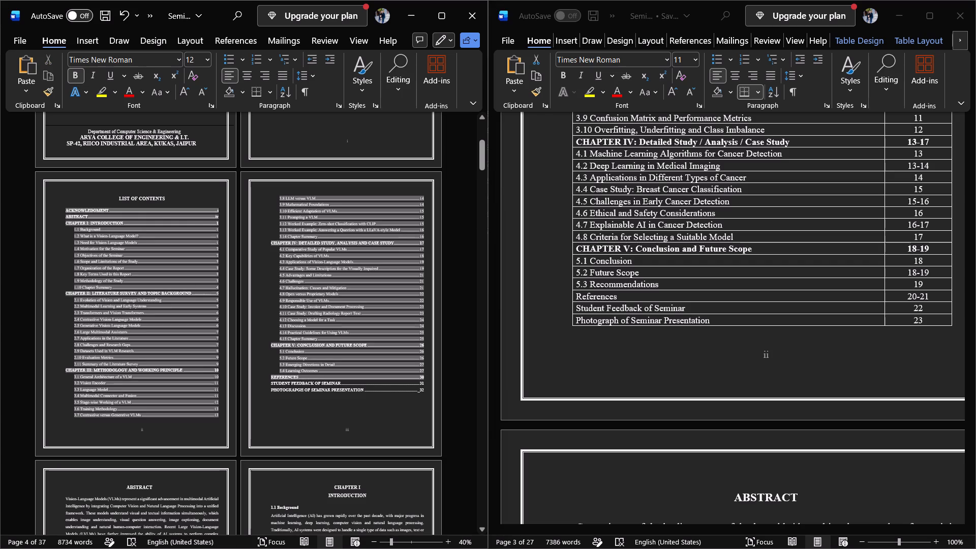
key("2")
key("9")
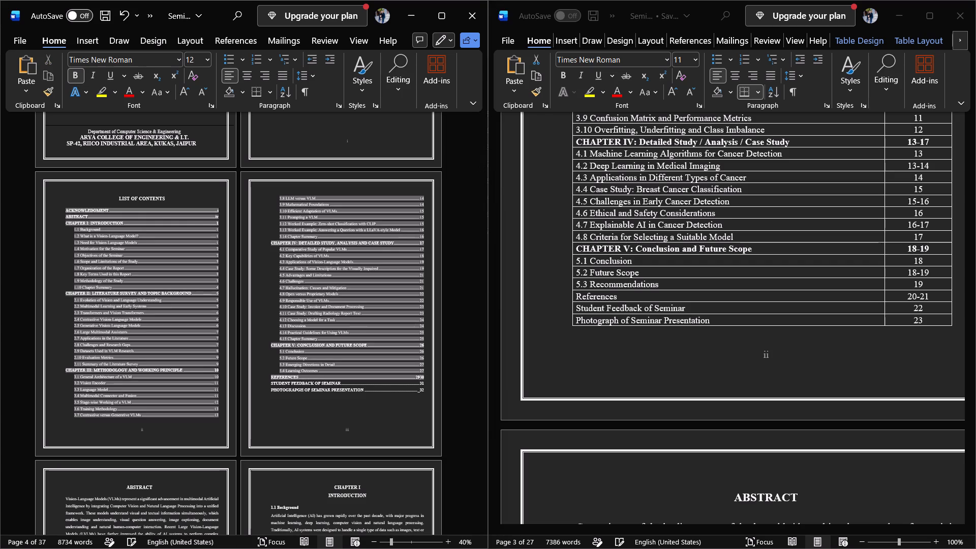
key("Return")
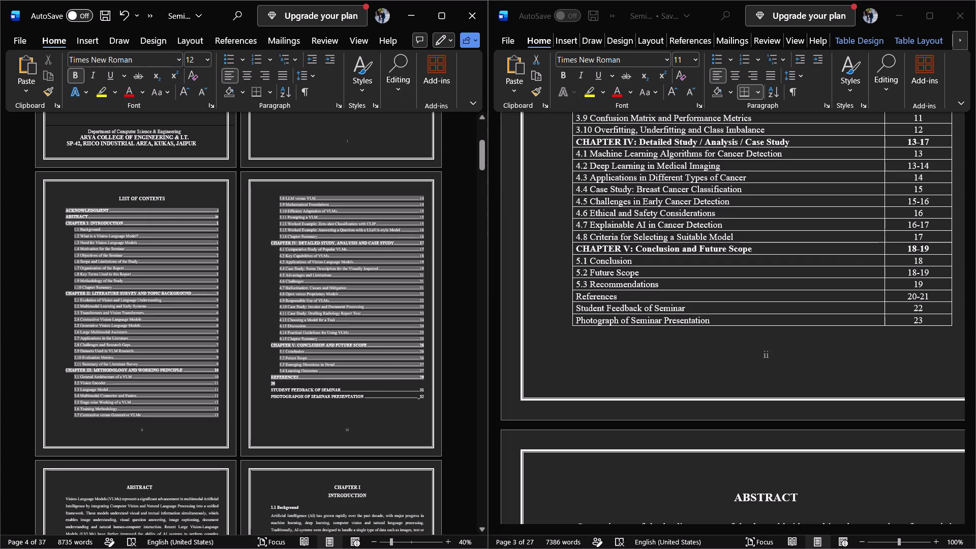
key("Right")
key("BackSpace")
key("Right")
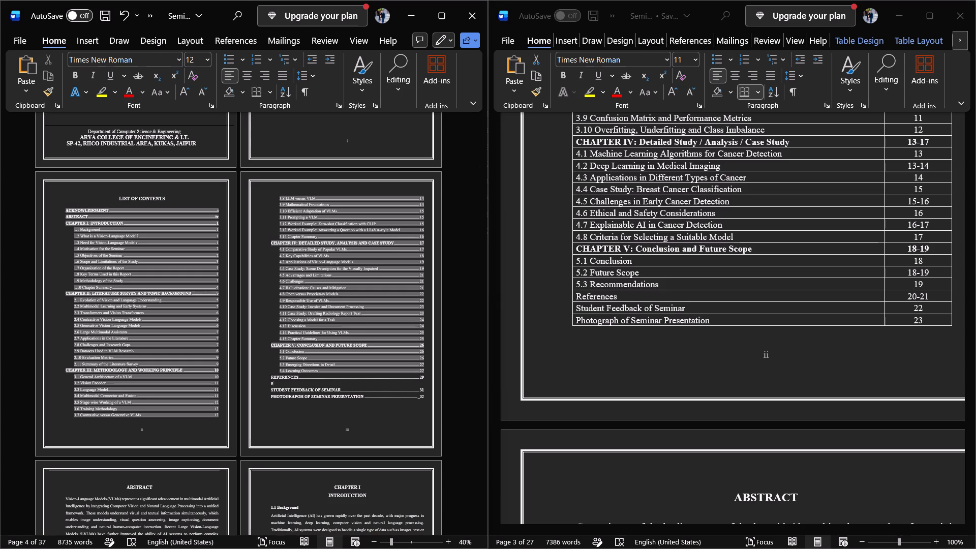
key("BackSpace")
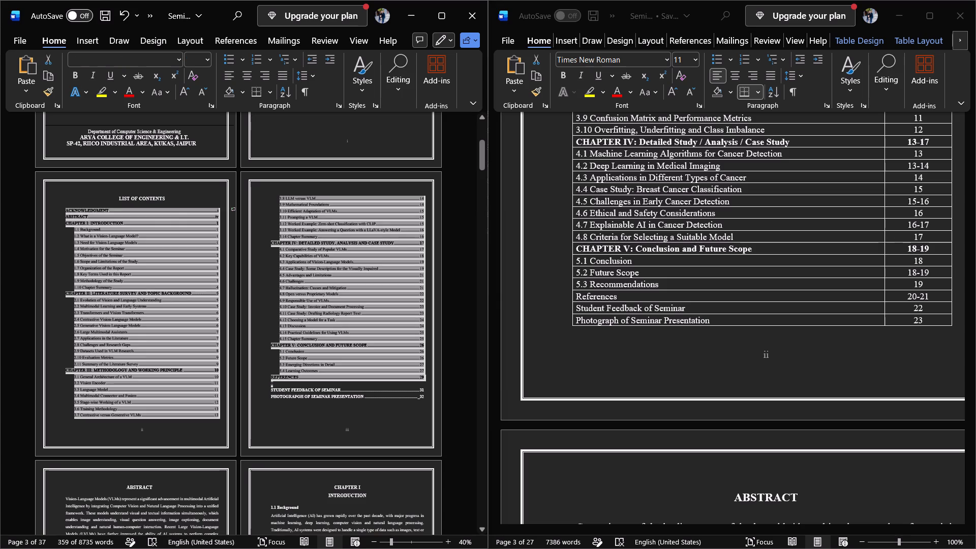
left_click(319, 383)
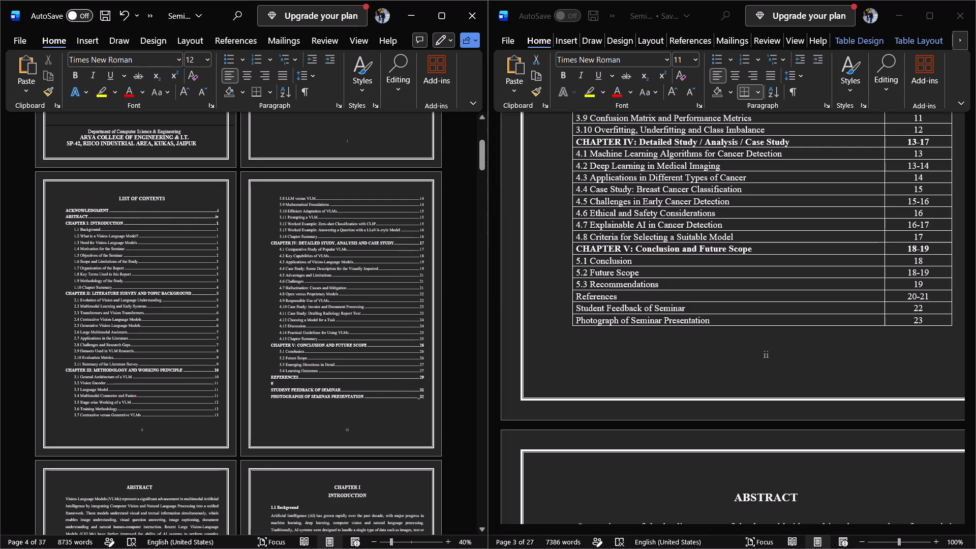
Copy the STUDENT FEEDBACK OF SEMINAR contents entry and paste it directly below REFERENCES, before the stray 0.
left_click(422, 389)
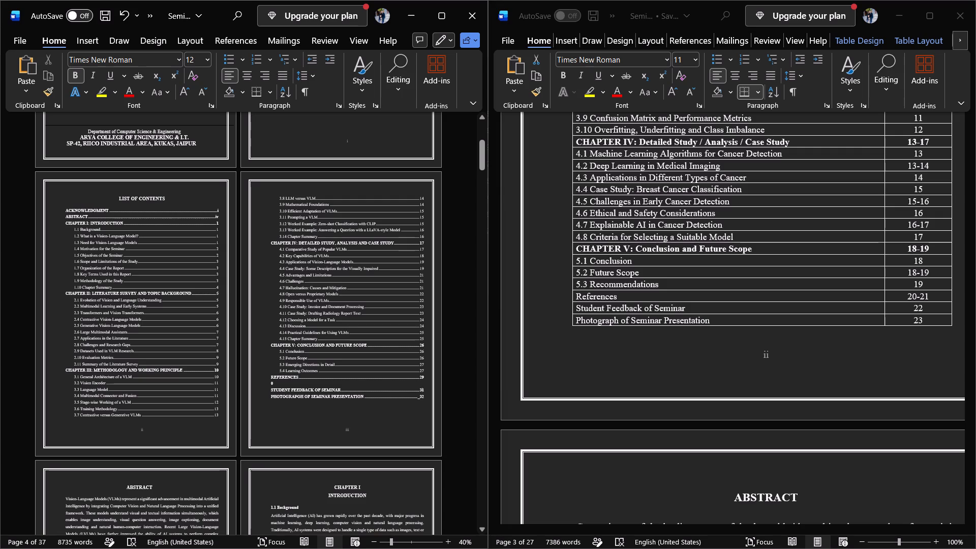
left_click(420, 388)
left_click_drag(420, 387, 376, 388)
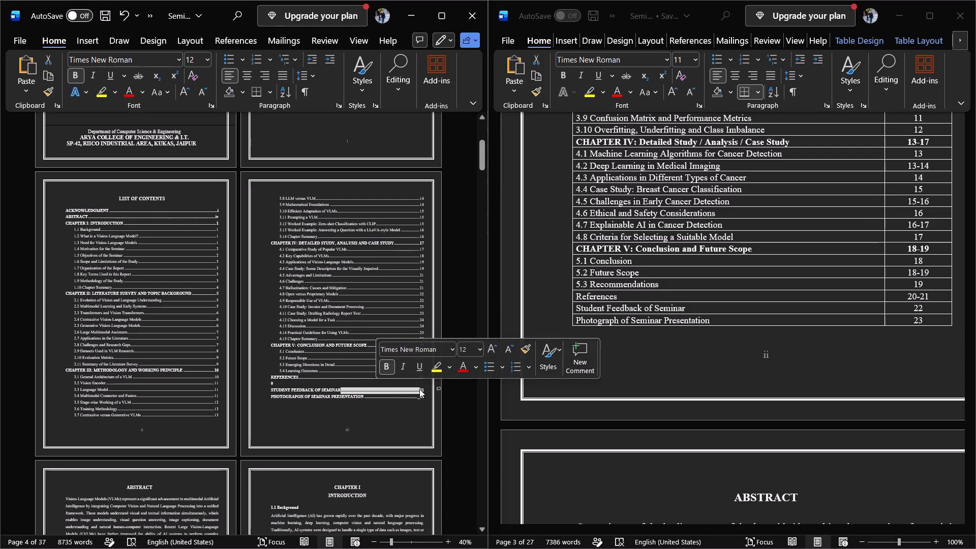
left_click(421, 389)
left_click_drag(421, 389, 297, 393)
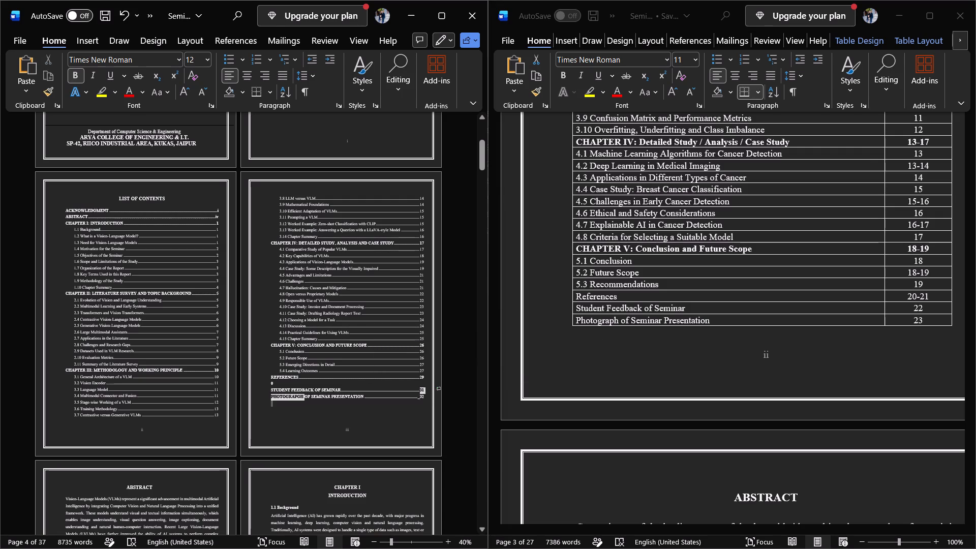
left_click_drag(297, 393, 275, 390)
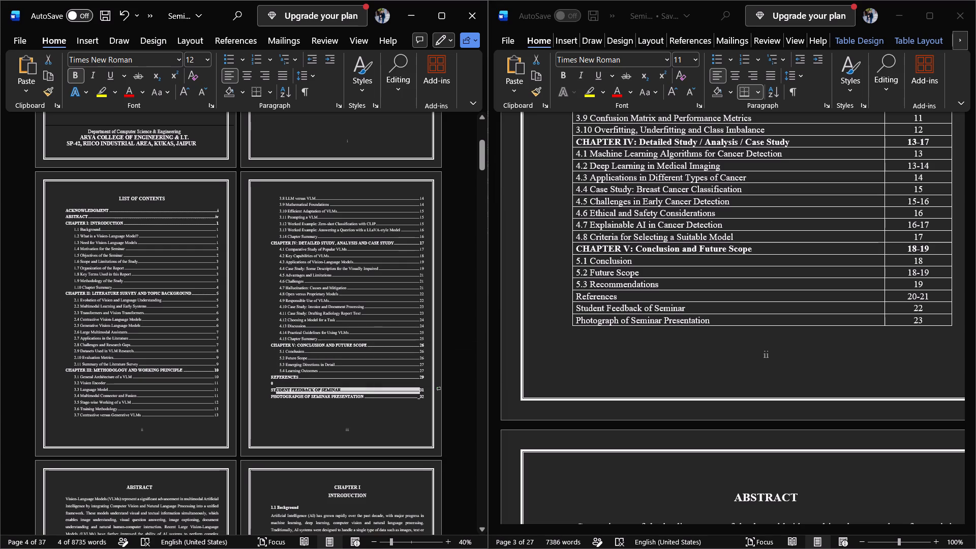
key("ctrl+c")
left_click(427, 387)
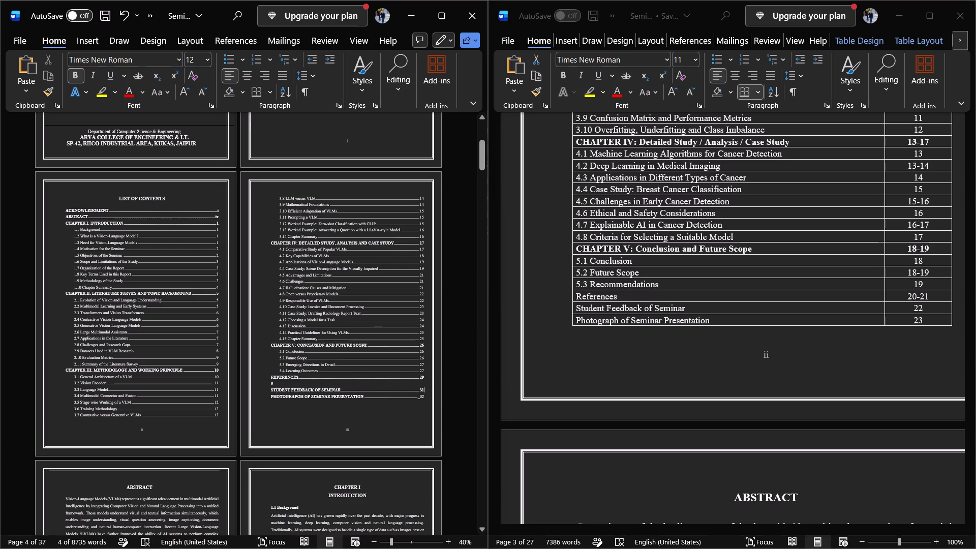
left_click_drag(427, 387, 278, 391)
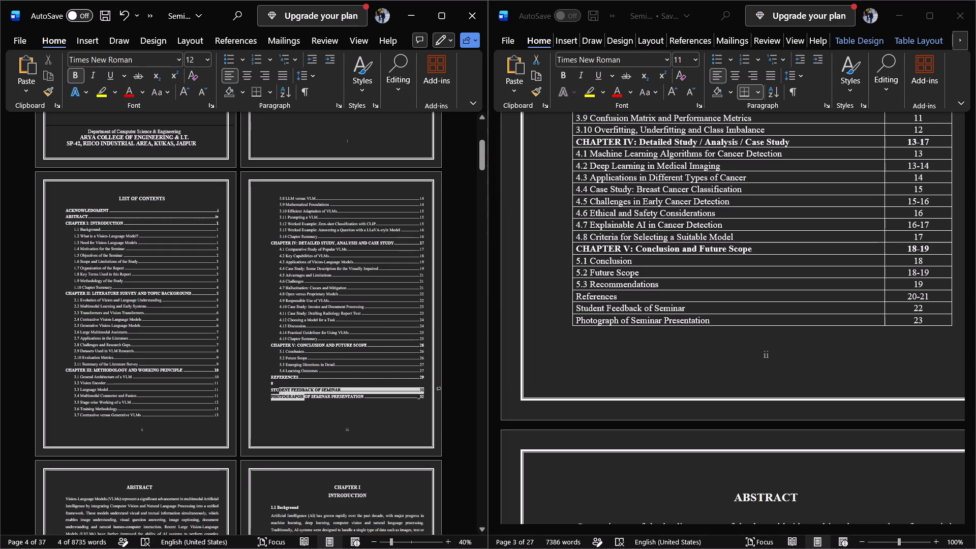
left_click_drag(278, 391, 269, 389)
key("ctrl+c")
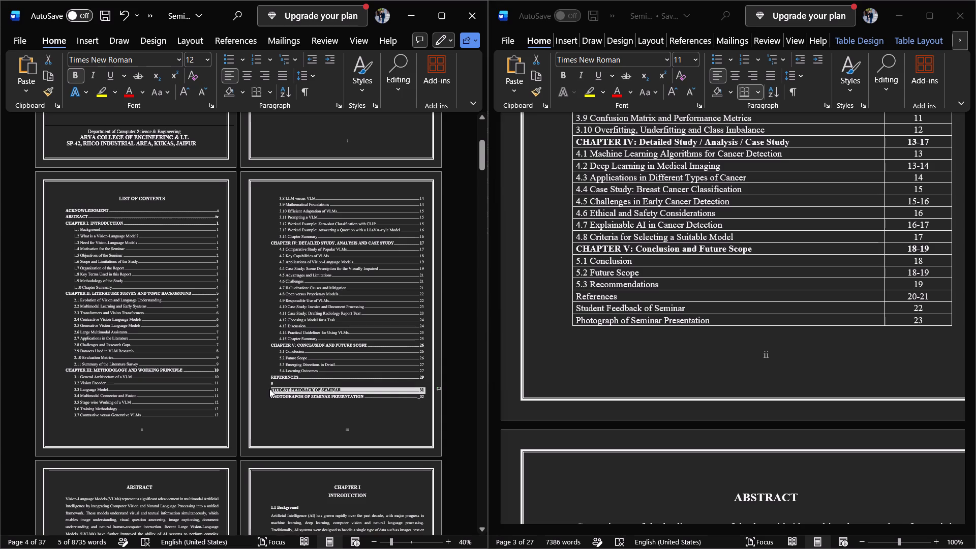
left_click(273, 382)
left_click(270, 381)
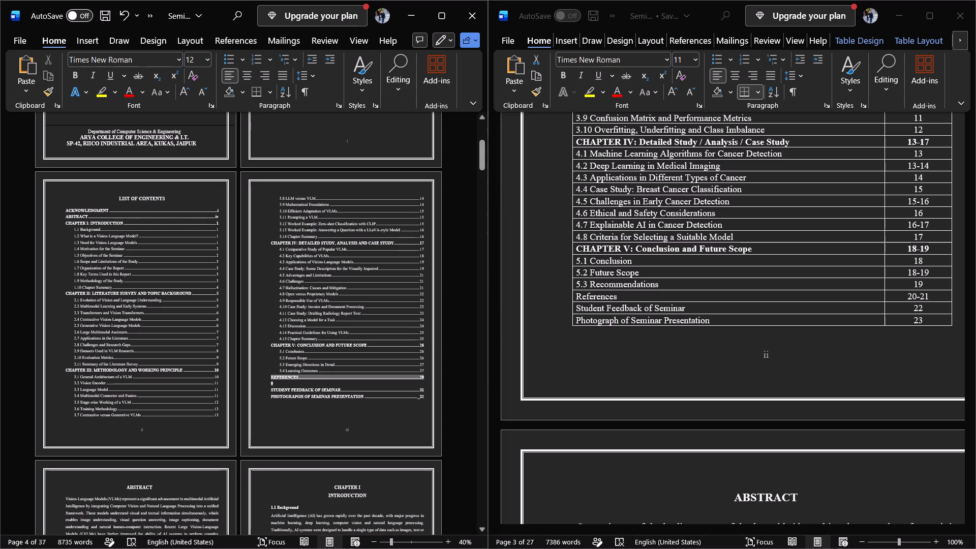
left_click(270, 384)
left_click(315, 386)
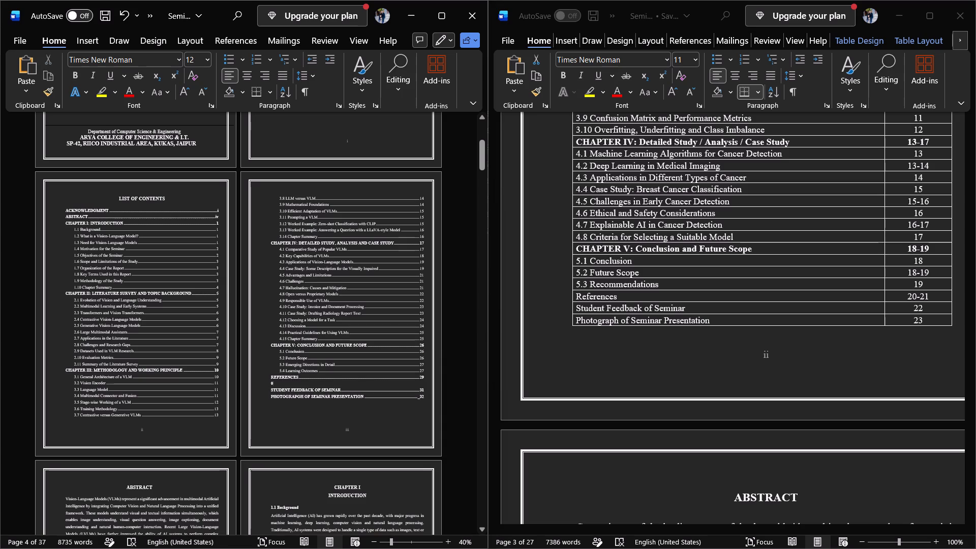
key("Left")
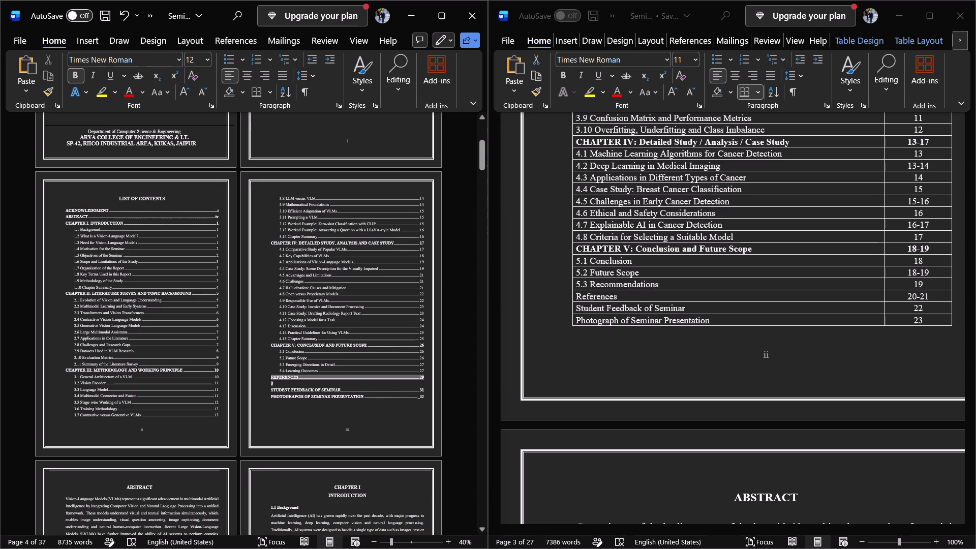
key("ctrl+v")
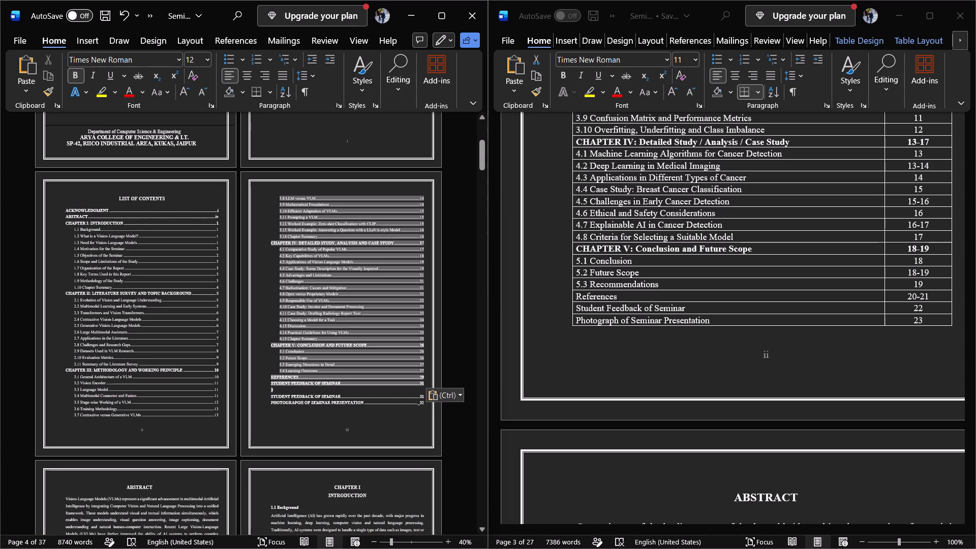
Join the stray 0 to the pasted student feedback entry and make its page number 30.
left_click(306, 388)
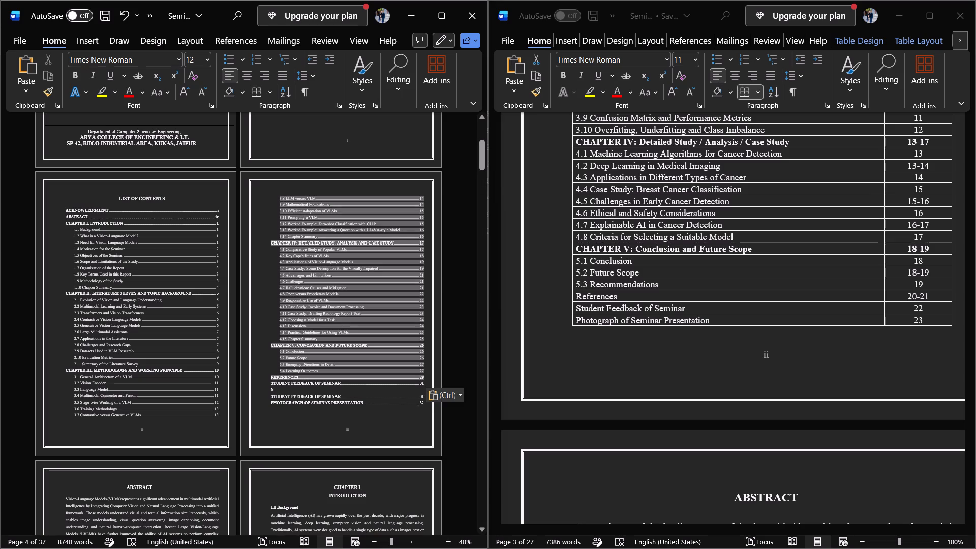
left_click(269, 390)
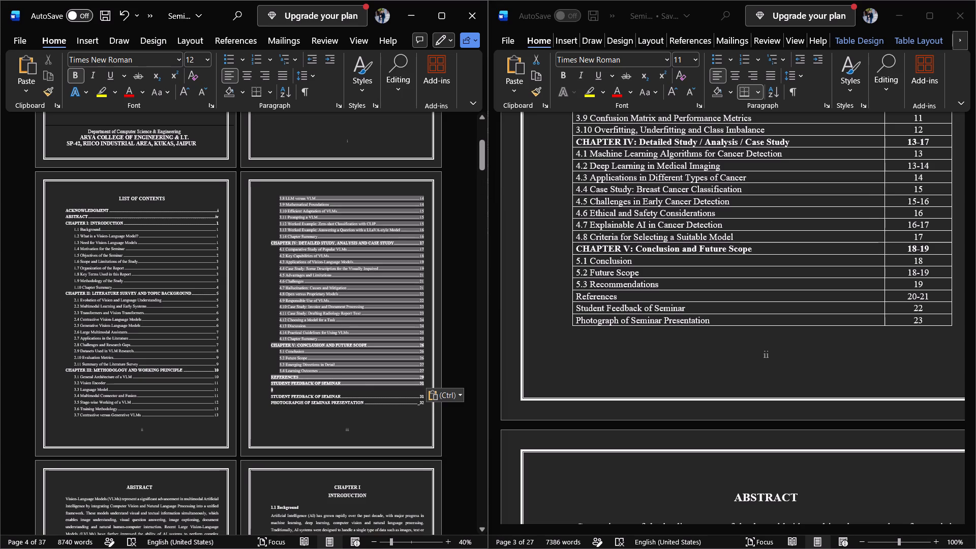
key("BackSpace")
key("BackSpace")
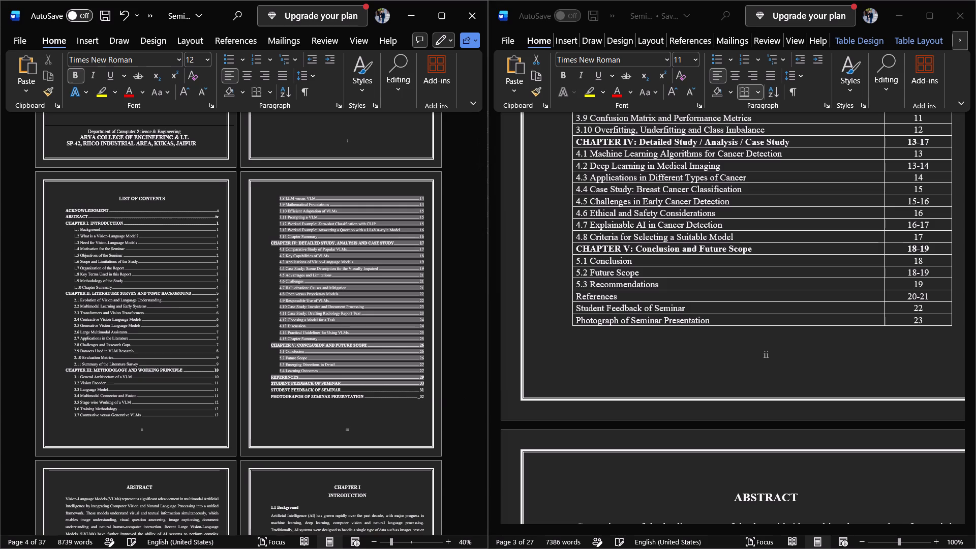
Delete the original STUDENT FEEDBACK OF SEMINAR entry with page number 31, along with its empty line.
left_click(426, 388)
key("BackSpace")
key("BackSpace")
key("BackSpace")
key("BackSpace")
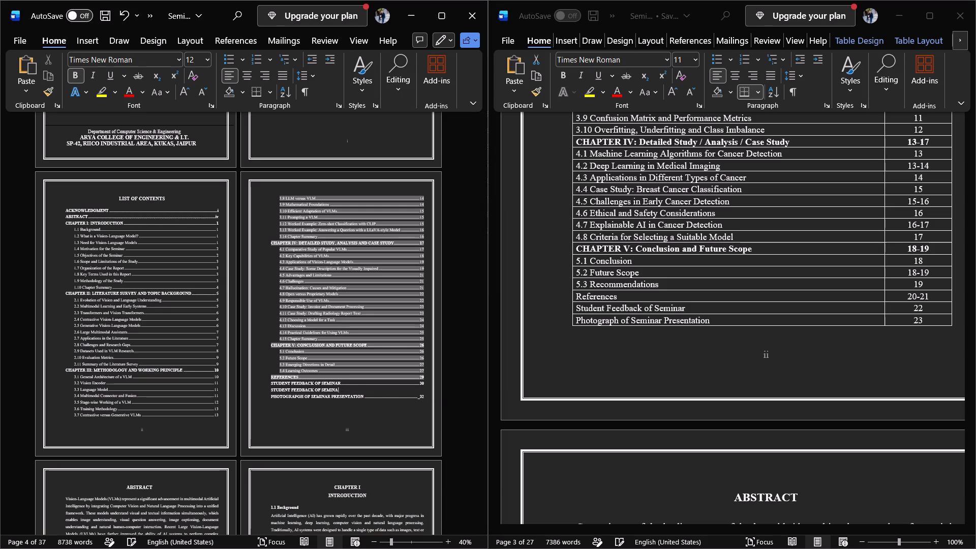
key("BackSpace")
key("BackSpace")
key("BackSpace")
key("BackSpace")
key("BackSpace")
key("BackSpace")
key("BackSpace")
key("BackSpace")
key("BackSpace")
key("BackSpace")
key("BackSpace")
key("BackSpace")
key("BackSpace")
key("BackSpace")
key("BackSpace")
key("BackSpace")
key("BackSpace")
key("BackSpace")
key("BackSpace")
key("BackSpace")
key("BackSpace")
key("BackSpace")
key("BackSpace")
key("BackSpace")
key("BackSpace")
key("BackSpace")
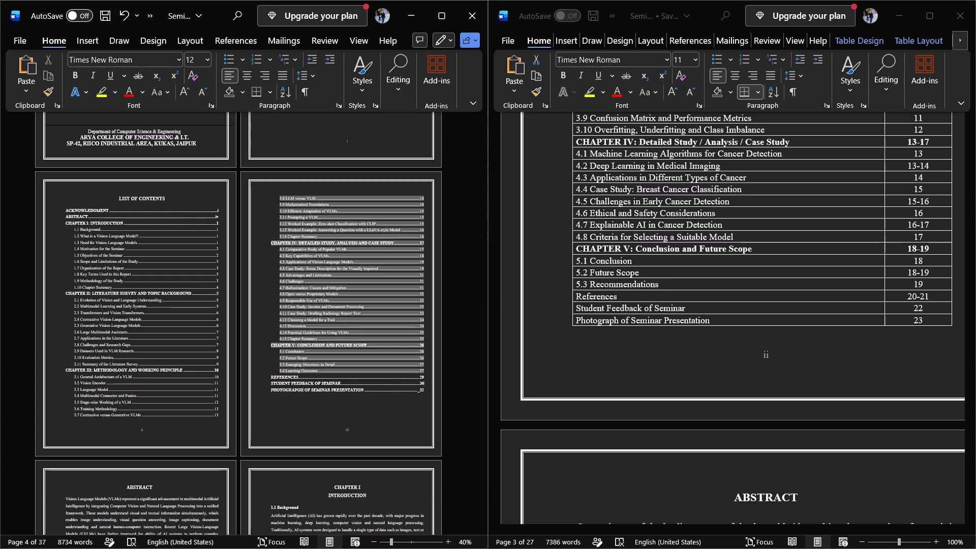
Set the page number of the PHOTOGRAPH OF SEMINAR PRESENTATION contents entry to 31.
key("Down")
key("BackSpace")
key("1")
Check the final pages of the VLM seminar report.
scroll(355, 426, "down", 20)
scroll(355, 426, "down", 20)
scroll(355, 426, "down", 3)
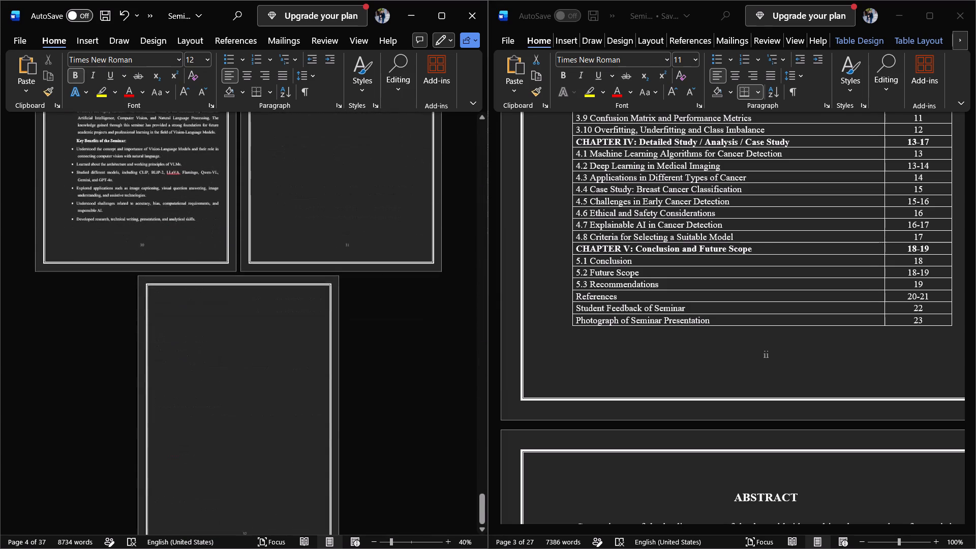
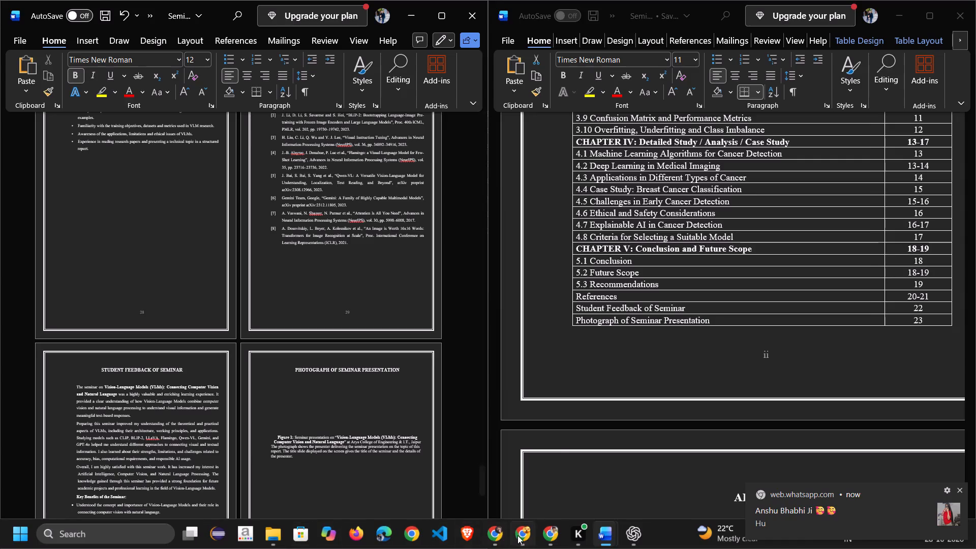
Bring up the Chrome work profile's shortcuts to frequently visited and recently closed pages.
right_click(517, 535)
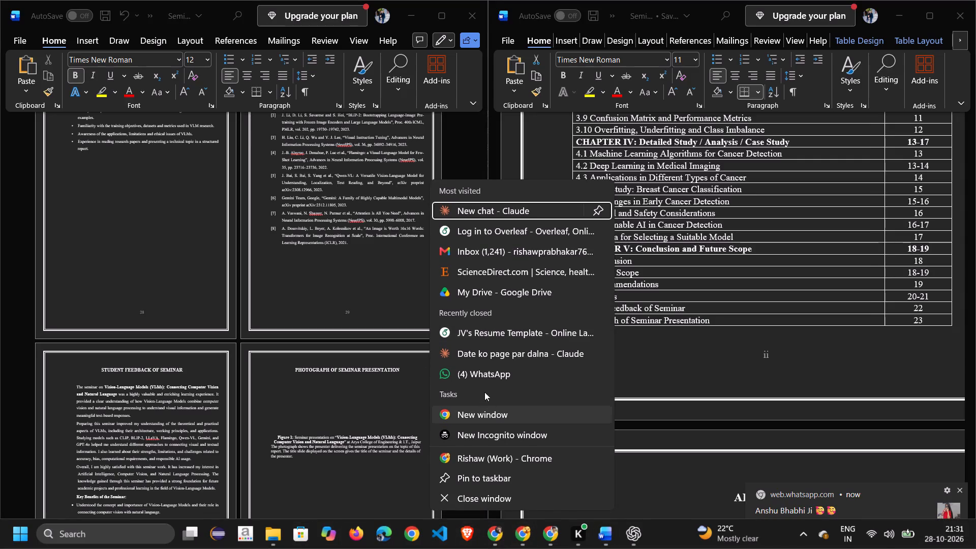
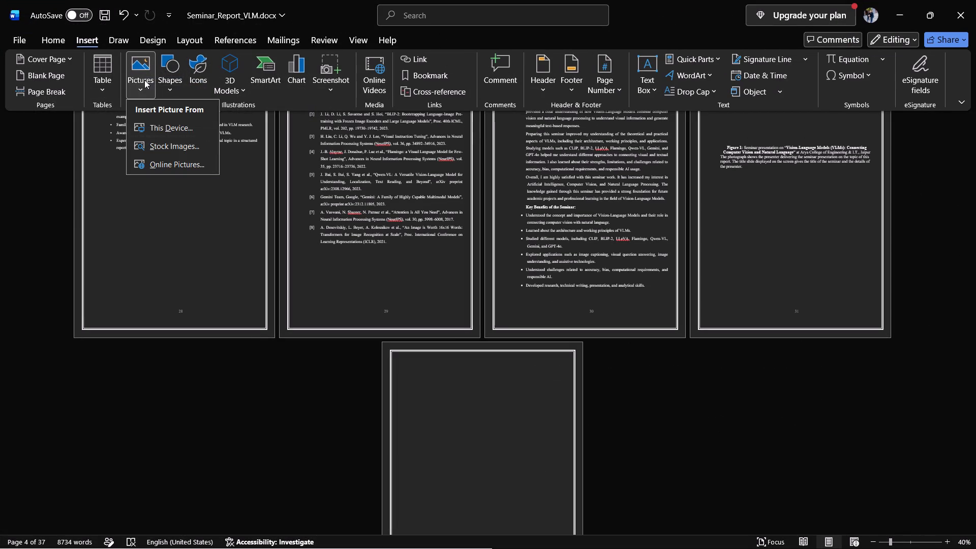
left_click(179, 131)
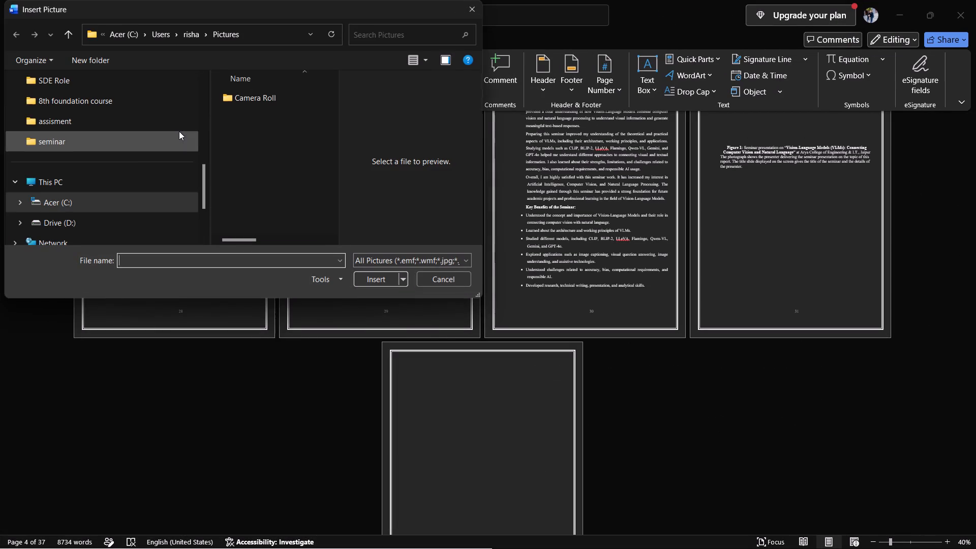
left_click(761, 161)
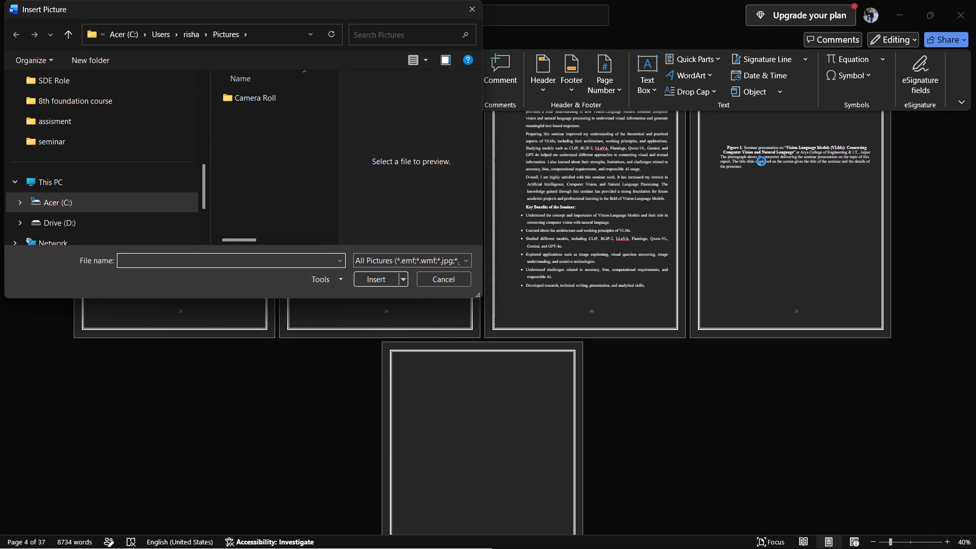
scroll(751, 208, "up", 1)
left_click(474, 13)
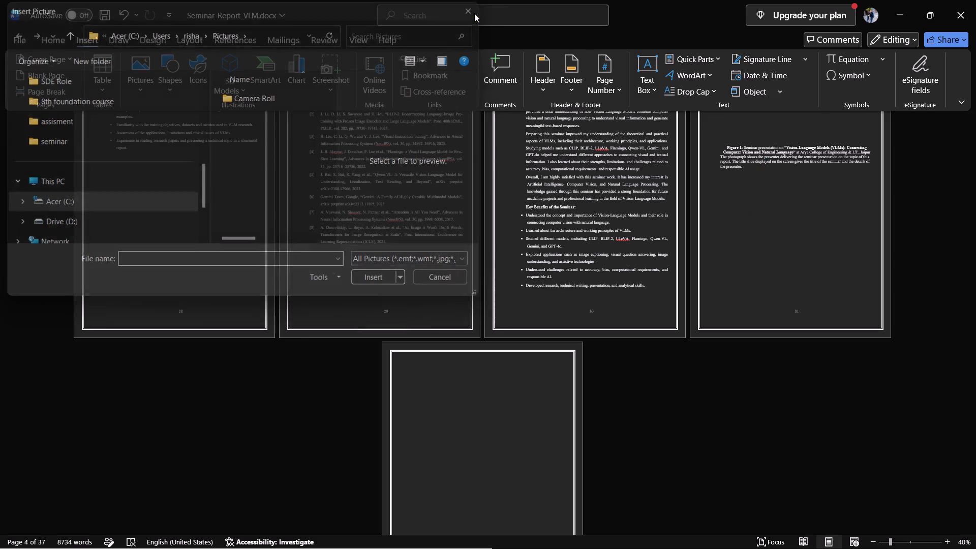
Insert the picture WhatsApp Image 2026-10-28 at 9.30.59 PM.jpeg from Downloads between the PHOTOGRAPH OF SEMINAR PRESENTATION heading and the Figure 1 caption.
scroll(828, 181, "up", 1)
left_click(756, 146)
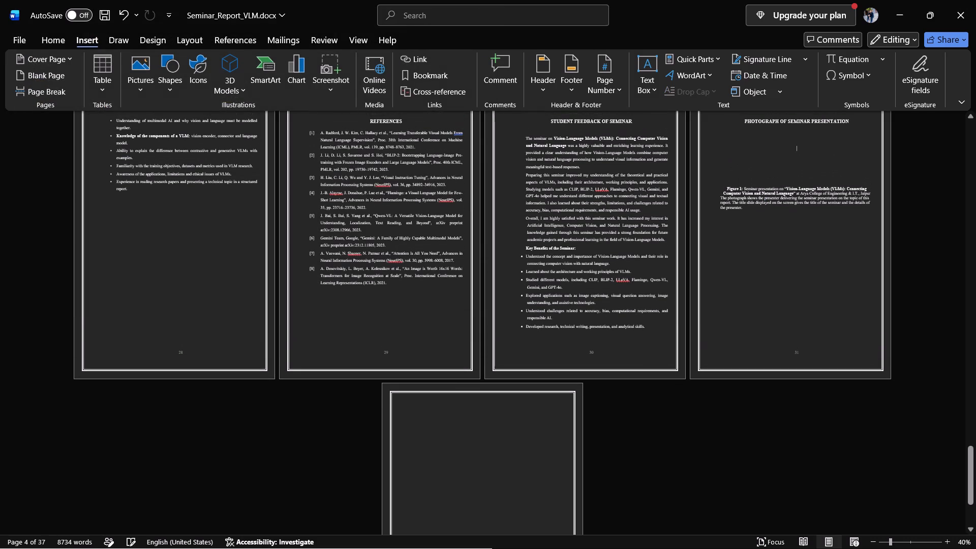
left_click(141, 70)
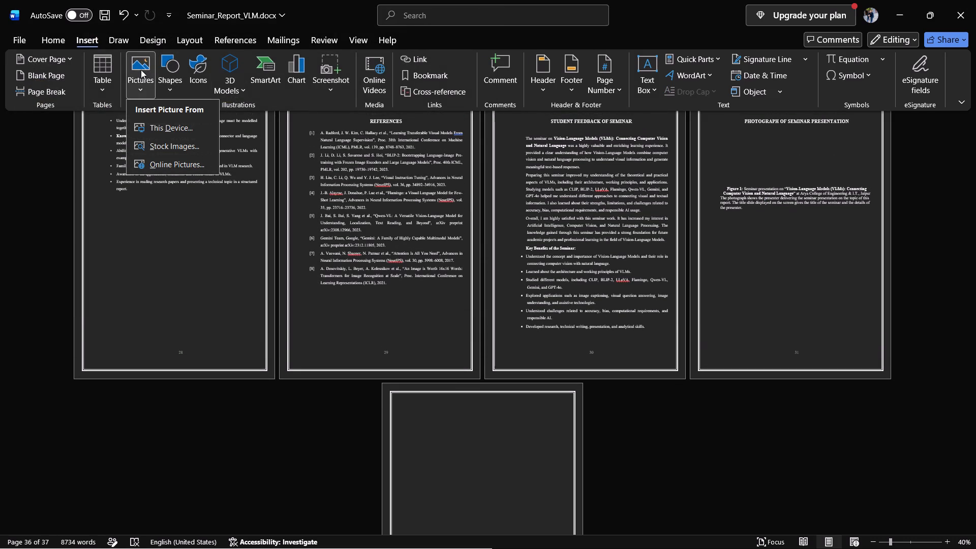
left_click(172, 127)
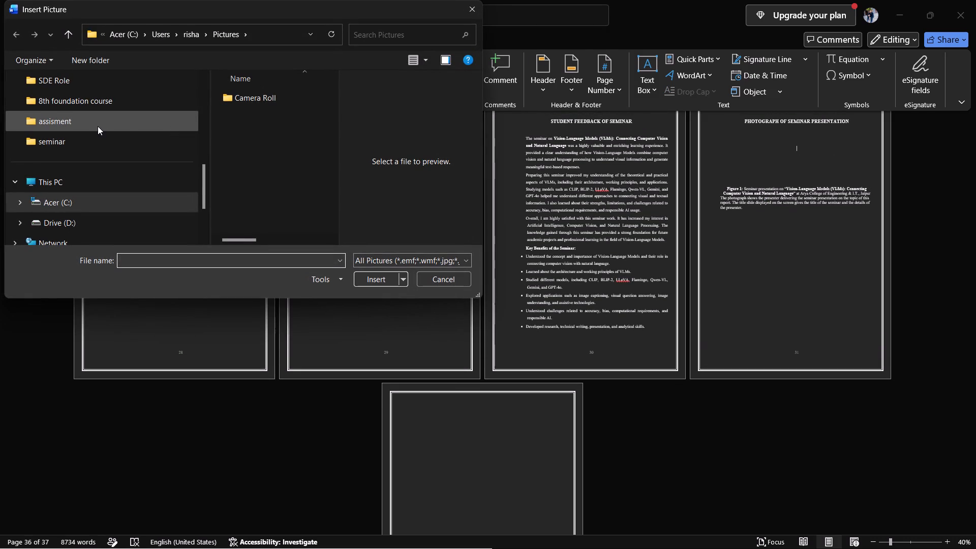
scroll(87, 186, "up", 2)
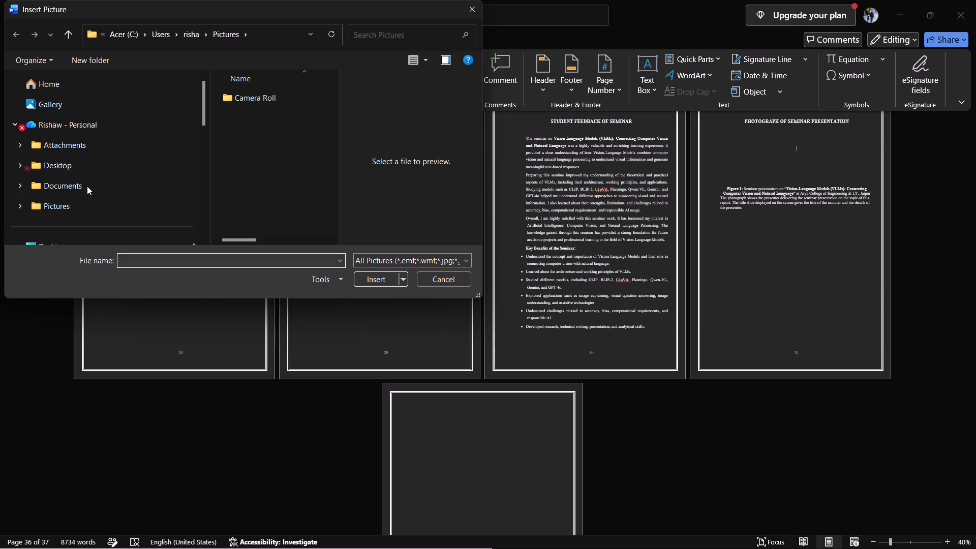
scroll(83, 175, "down", 1)
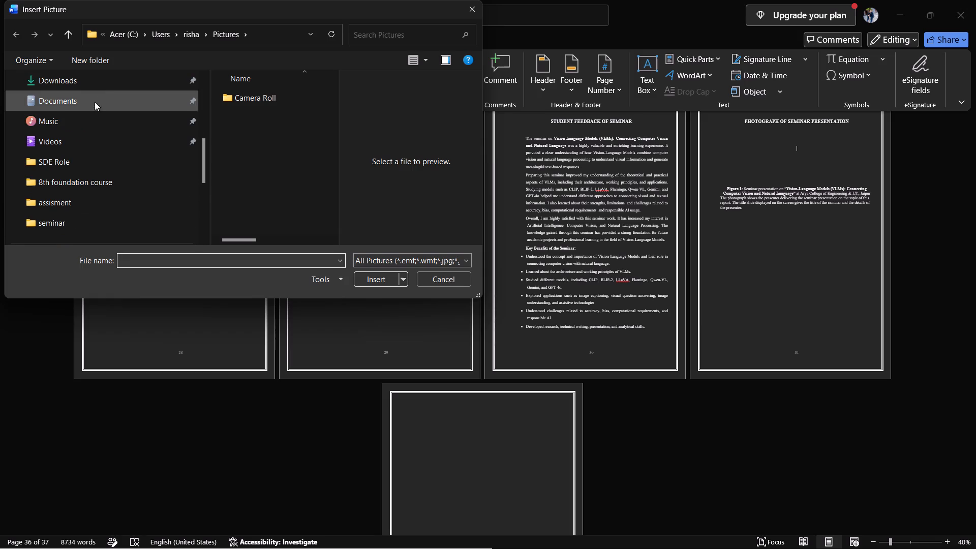
double_click(96, 85)
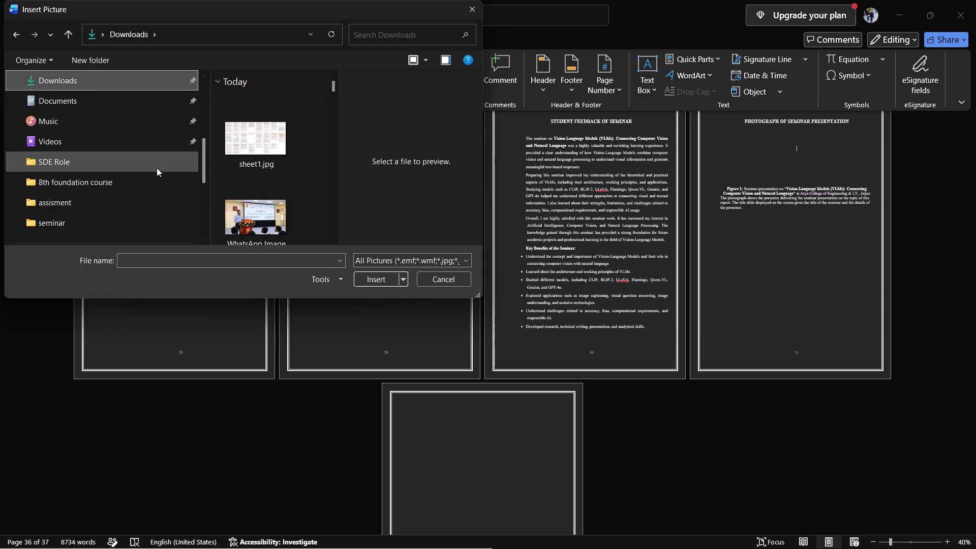
right_click(250, 221)
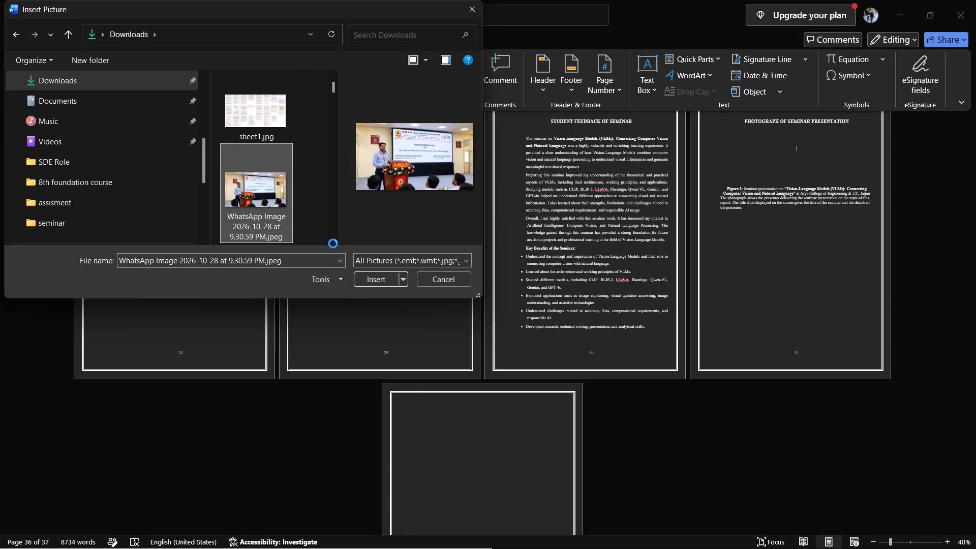
left_click(430, 294)
left_click(376, 277)
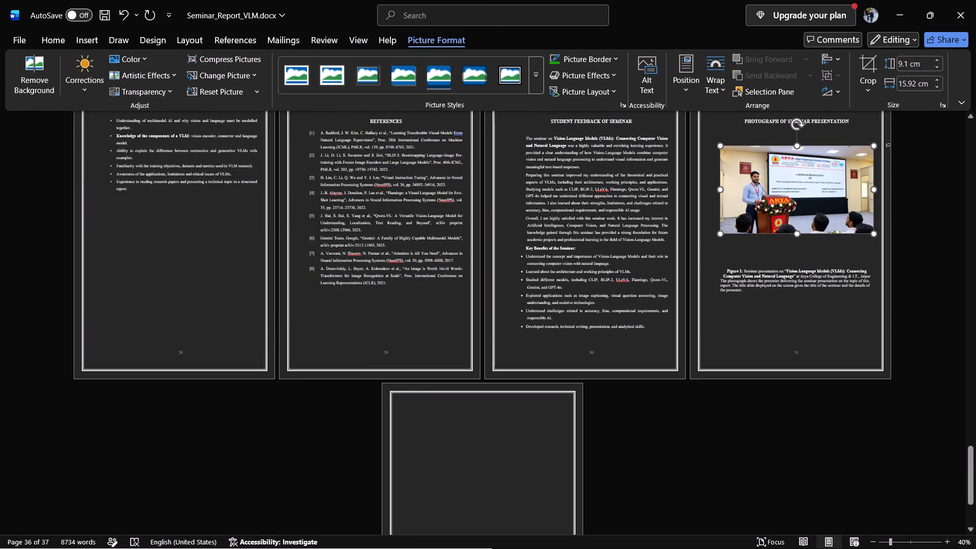
Delete the empty lines between the inserted seminar photo and the Figure 1 caption.
left_click(750, 255)
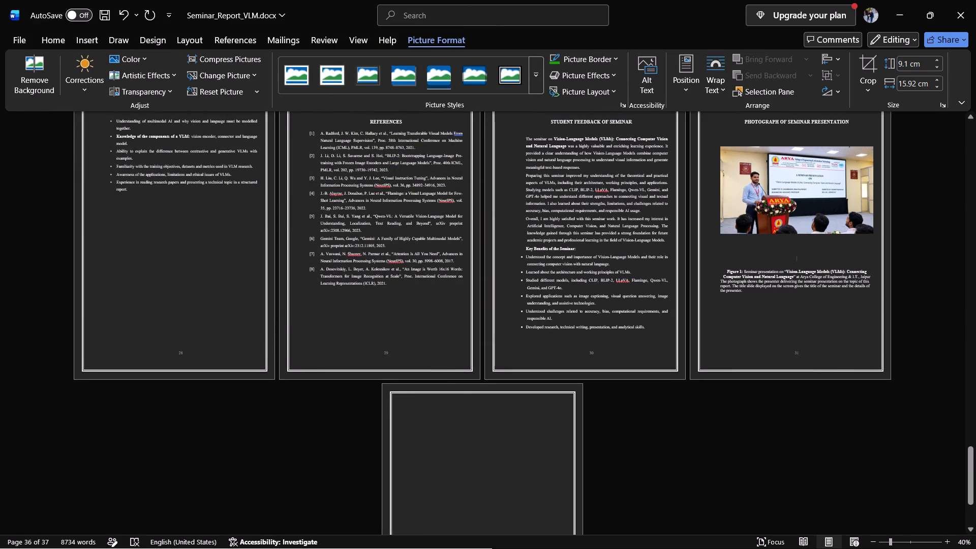
key("BackSpace")
key("BackSpace")
key("BackSpace")
key("BackSpace")
key("BackSpace")
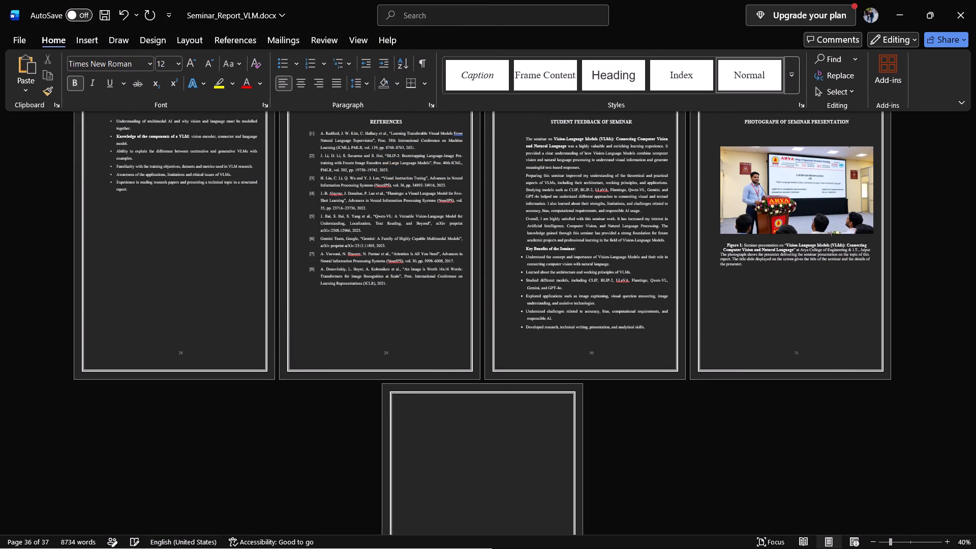
Reduce the height of the seminar photo slightly while keeping its full width.
left_click(767, 190)
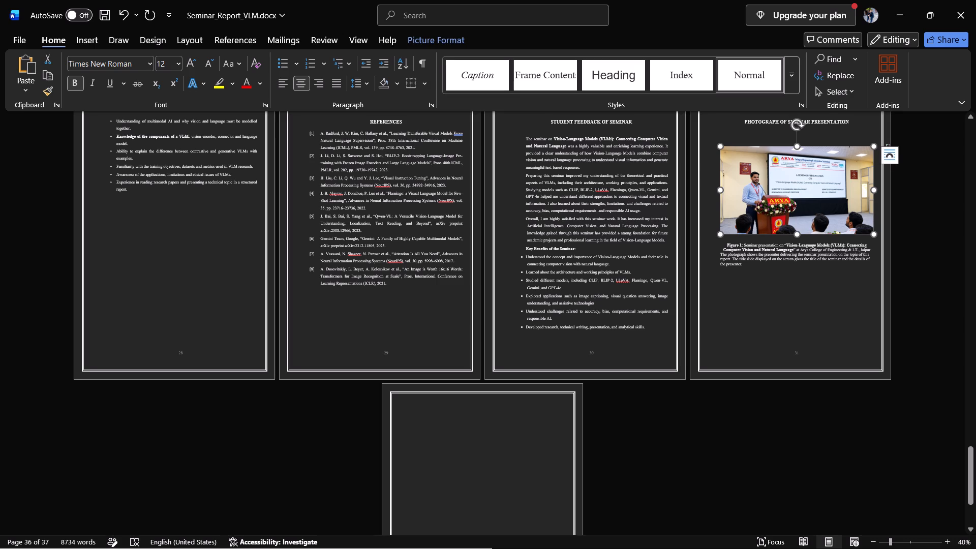
left_click_drag(796, 232, 797, 221)
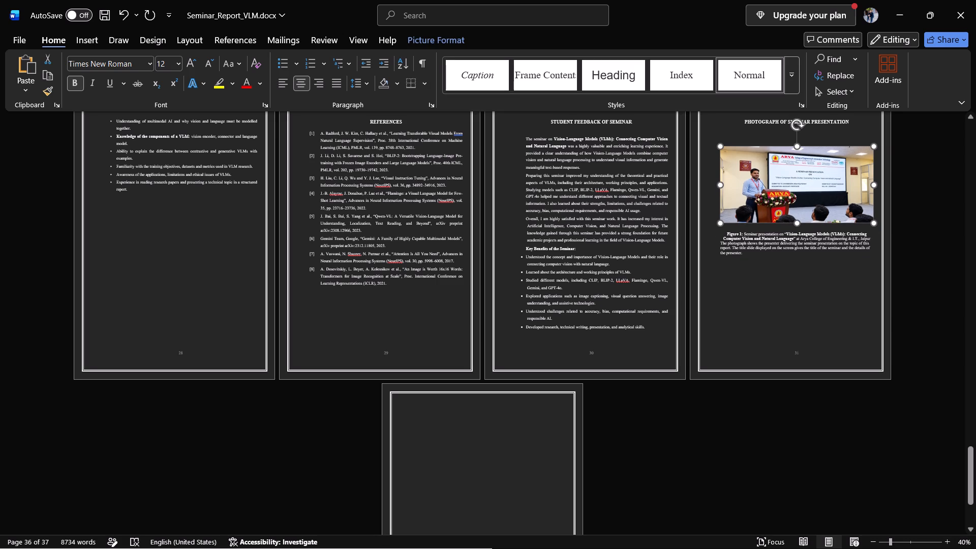
left_click_drag(797, 221, 797, 219)
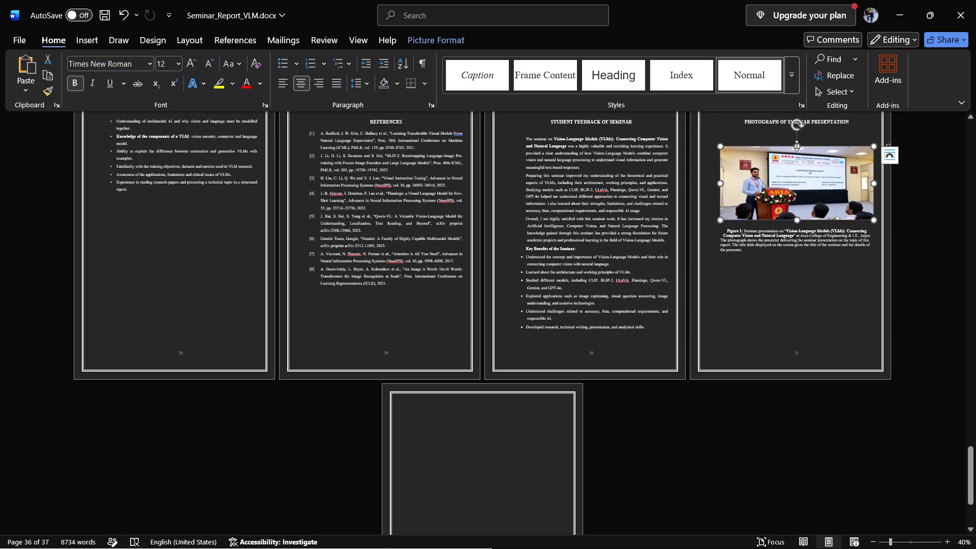
Remove extra blank space between the PHOTOGRAPH OF SEMINAR PRESENTATION heading and the photo.
left_click(767, 132)
key("BackSpace")
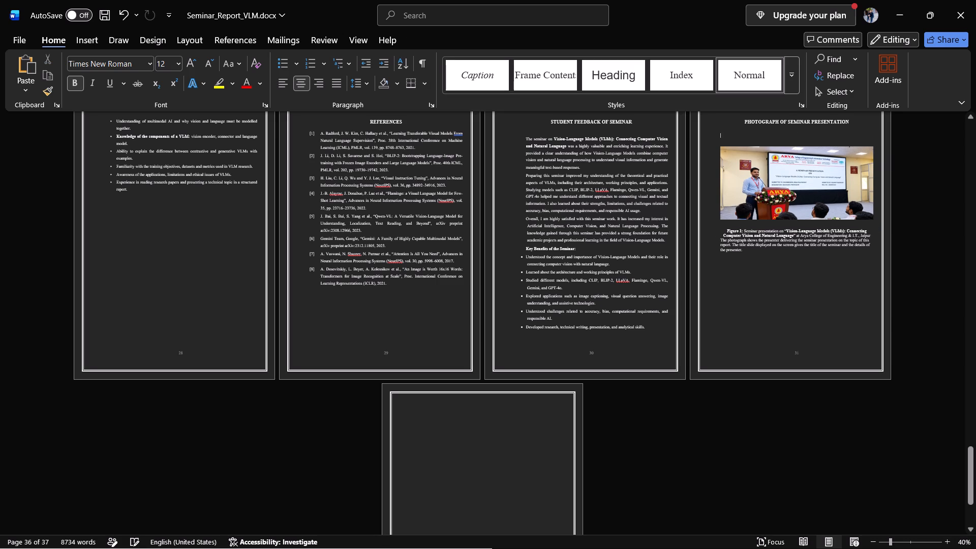
key("BackSpace")
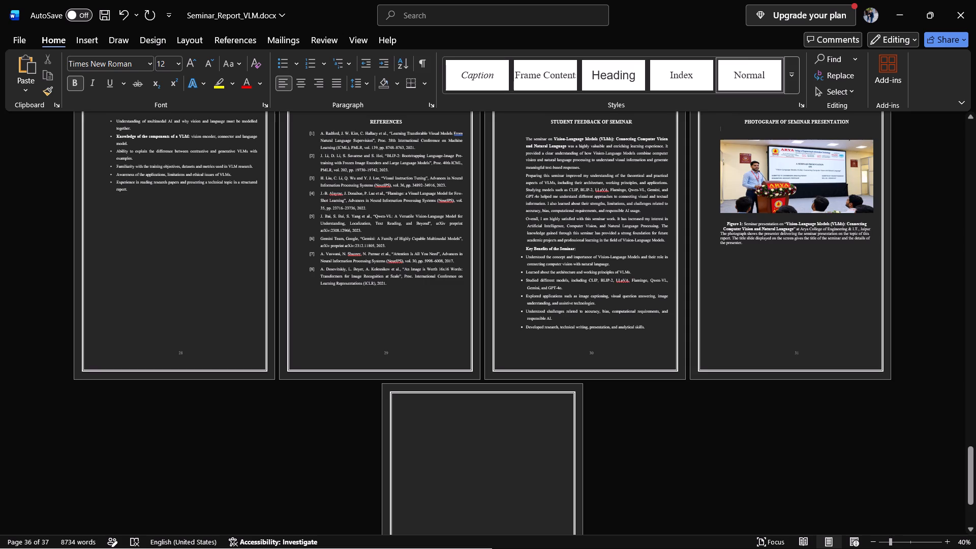
Review the photograph page up close and the report's cover, acknowledgment and contents pages.
scroll(527, 233, "up", 10, "ctrl")
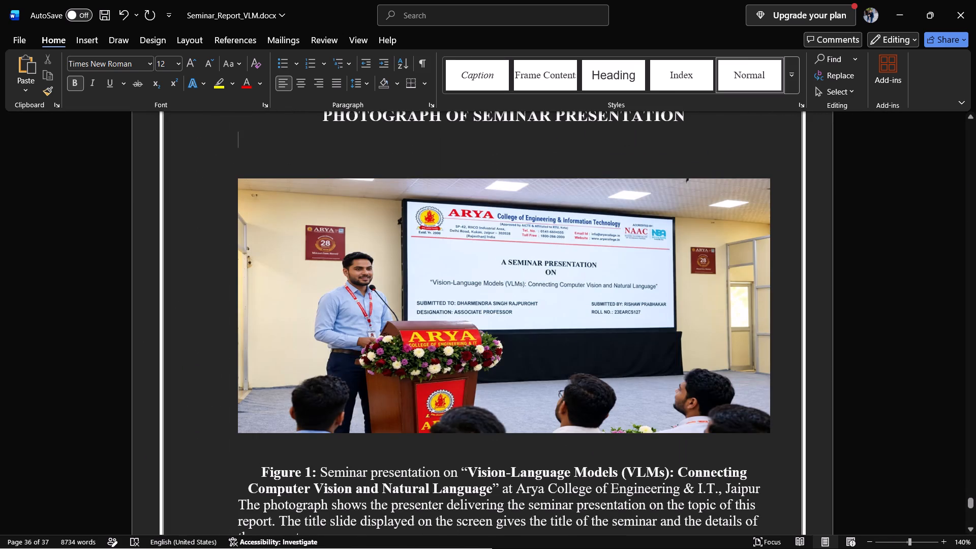
left_click(527, 233)
scroll(527, 233, "left", 1)
scroll(527, 233, "down", 6, "ctrl")
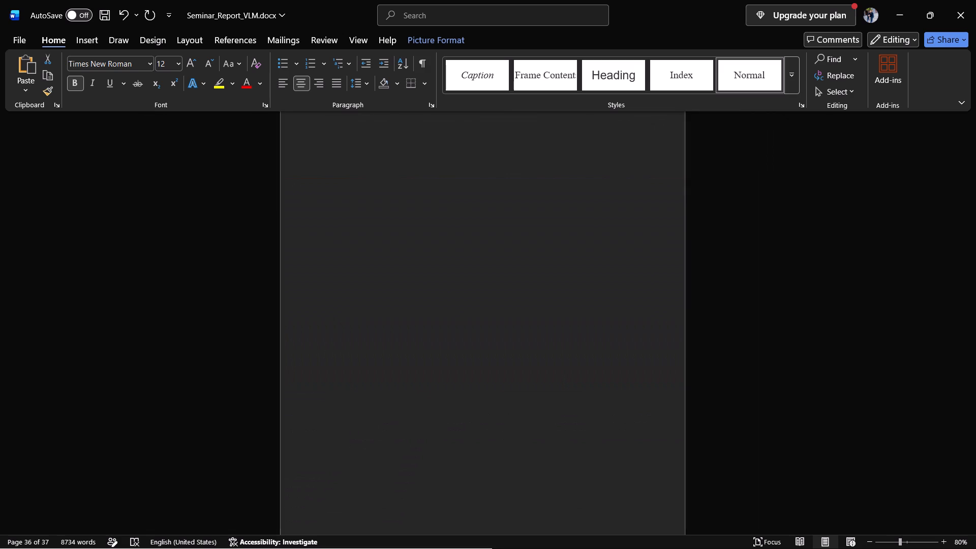
scroll(527, 233, "up", 20)
scroll(527, 233, "up", 3)
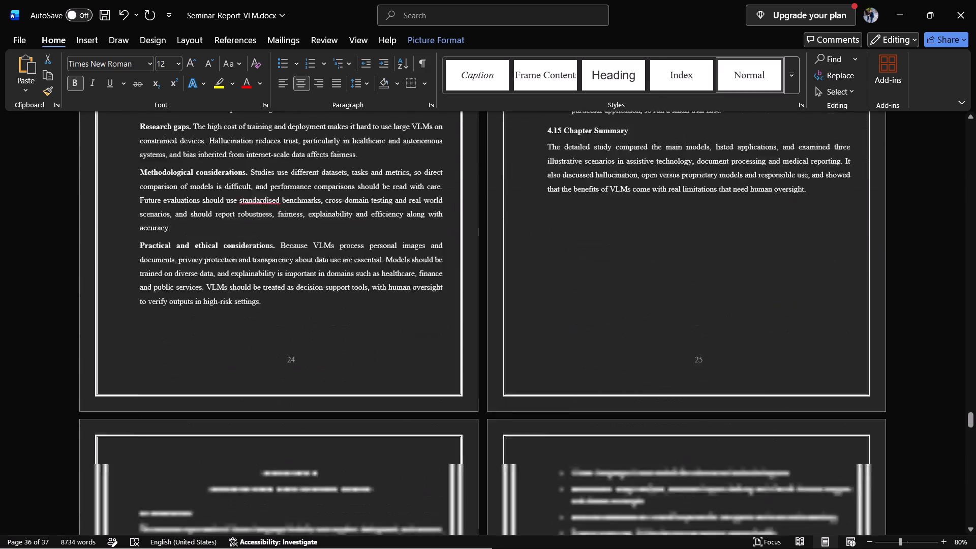
scroll(527, 233, "up", 16)
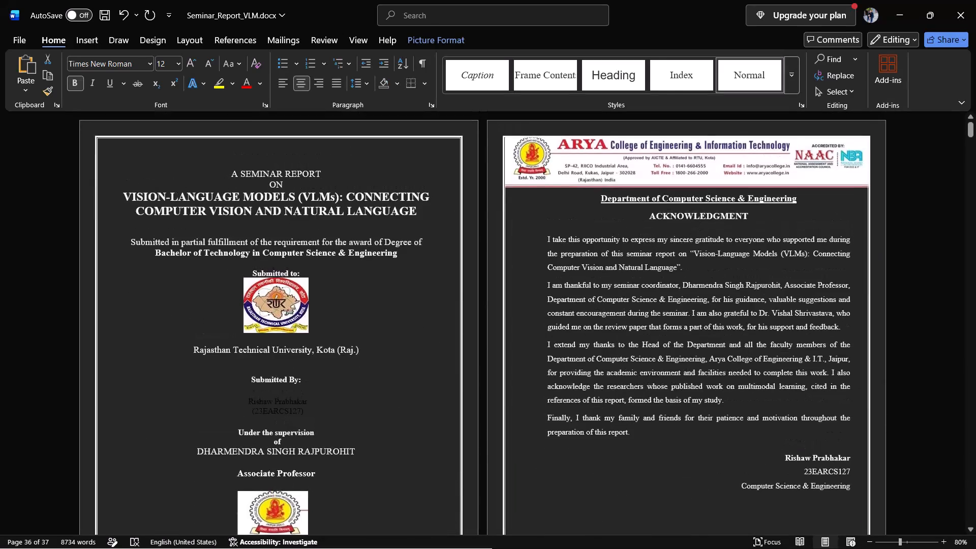
scroll(527, 233, "down", 4)
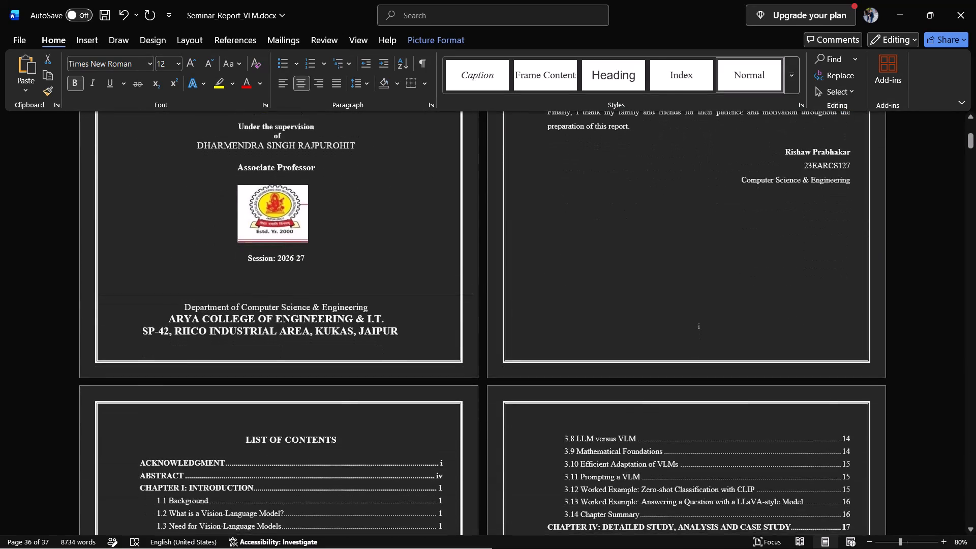
scroll(527, 233, "down", 1)
Save the report as the Word document Seminar_Report_VLM.docx in the seminar folder under final year.
left_click(14, 39)
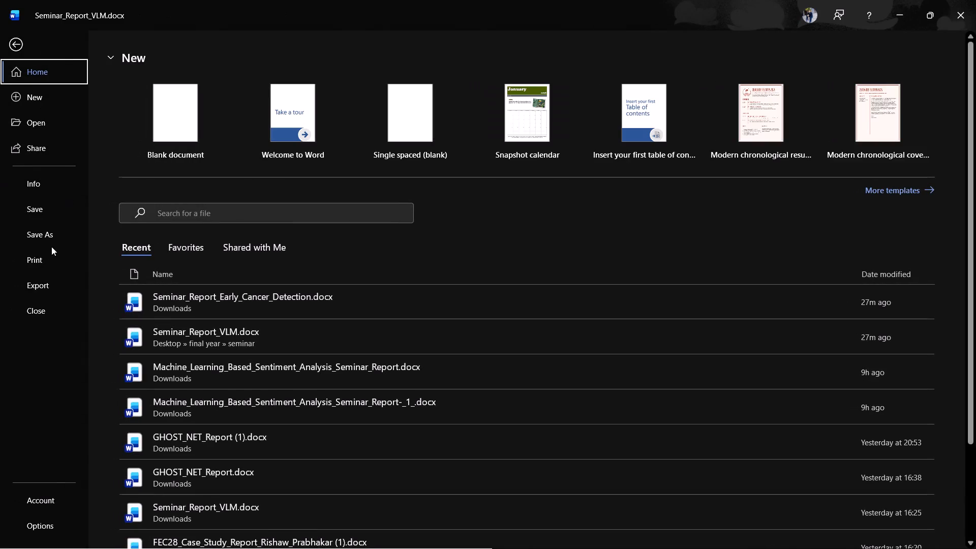
left_click(51, 237)
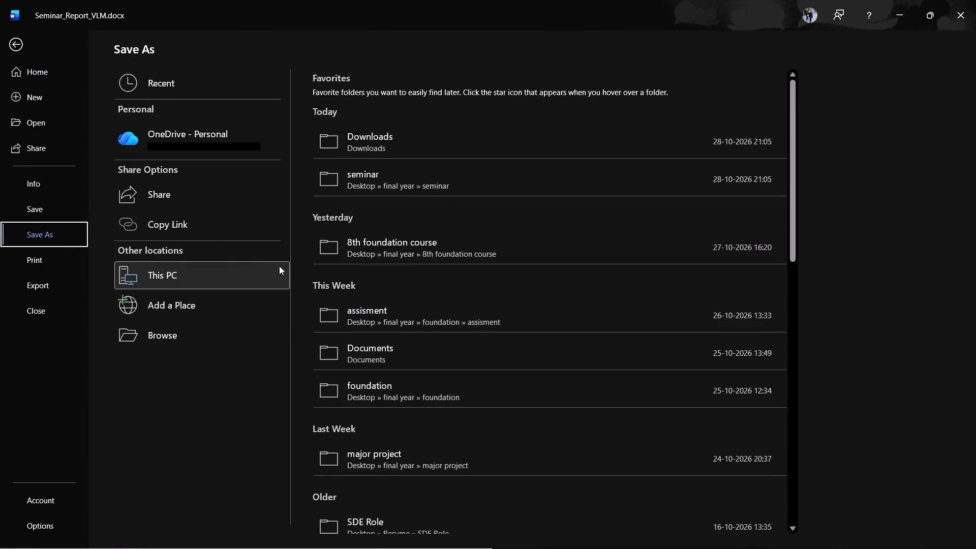
left_click(394, 181)
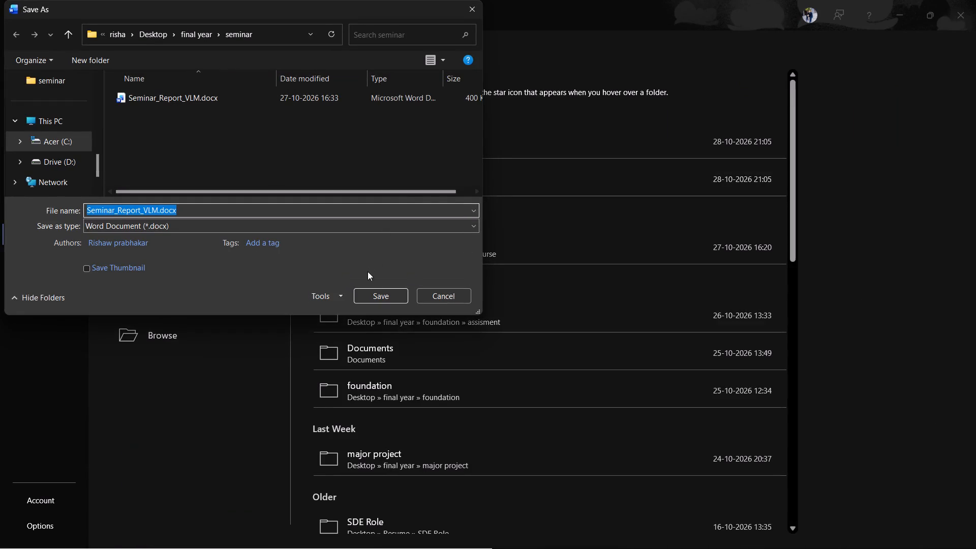
left_click(375, 293)
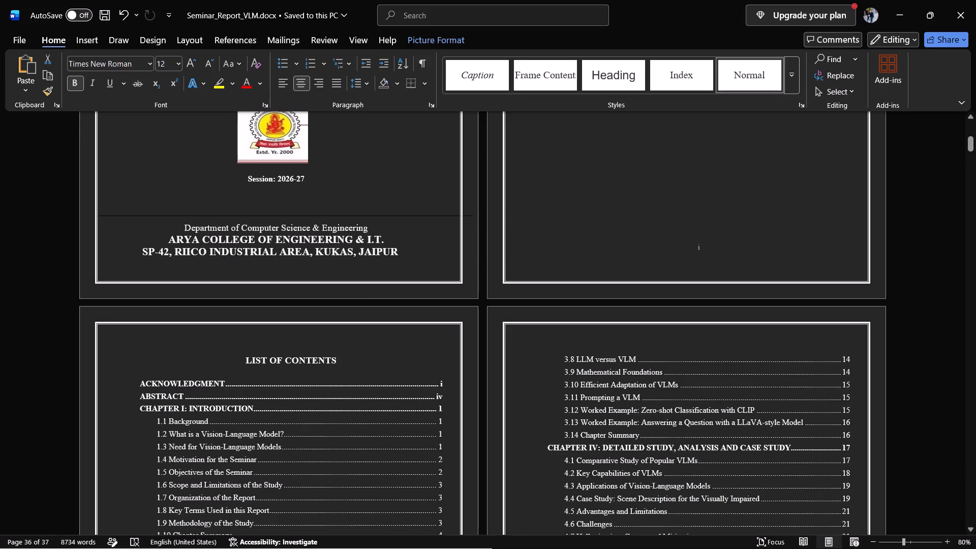
Save a PDF copy of the report as Seminar_Report_VLM.pdf in the seminar folder, replacing the existing file.
left_click(17, 42)
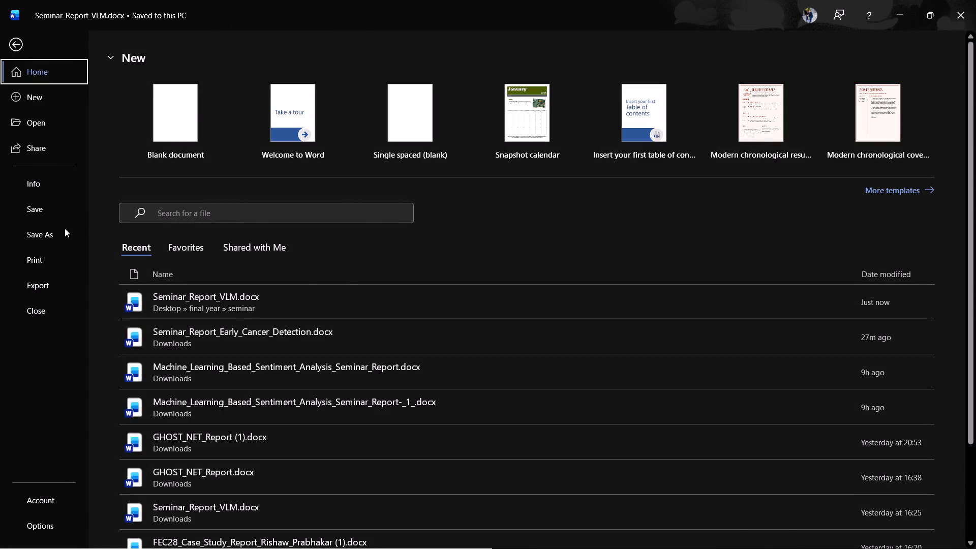
left_click(55, 232)
left_click(387, 124)
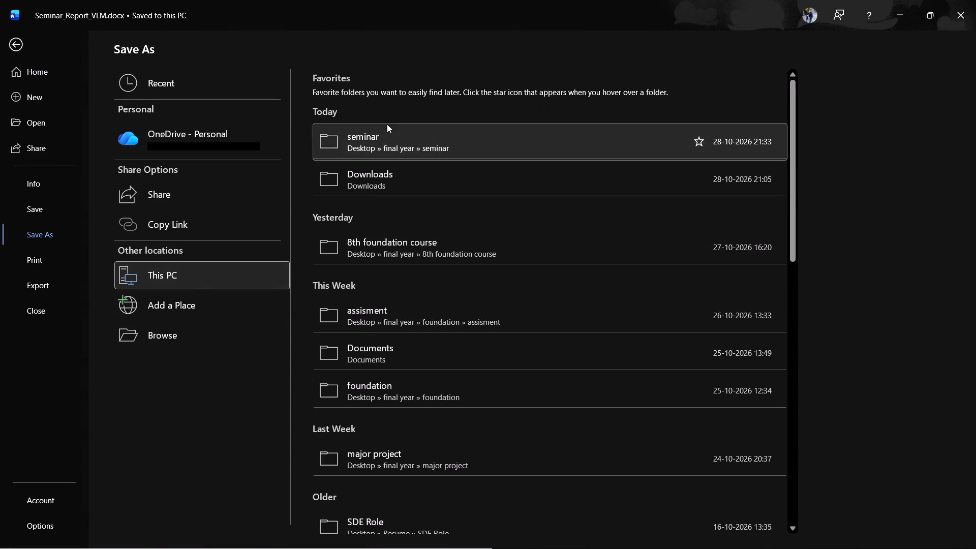
left_click(144, 225)
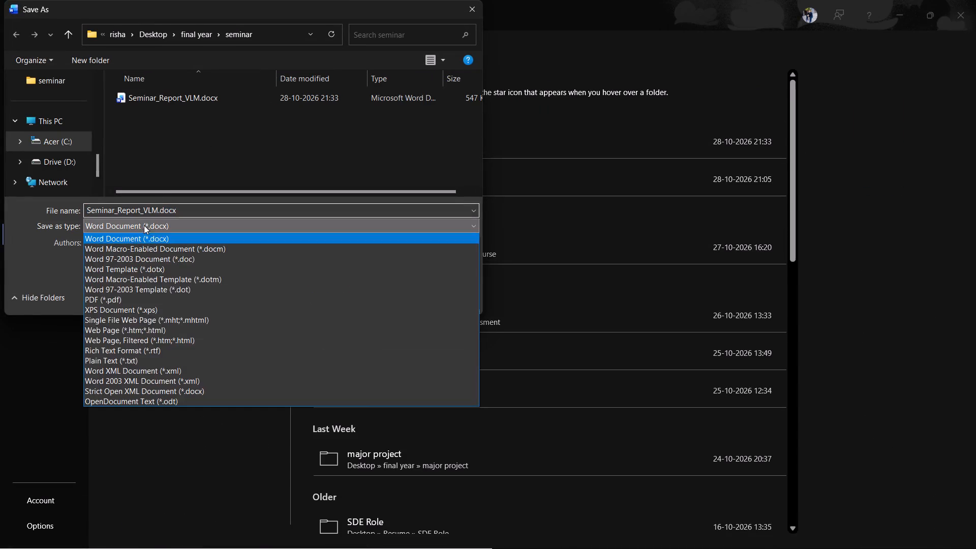
left_click(126, 301)
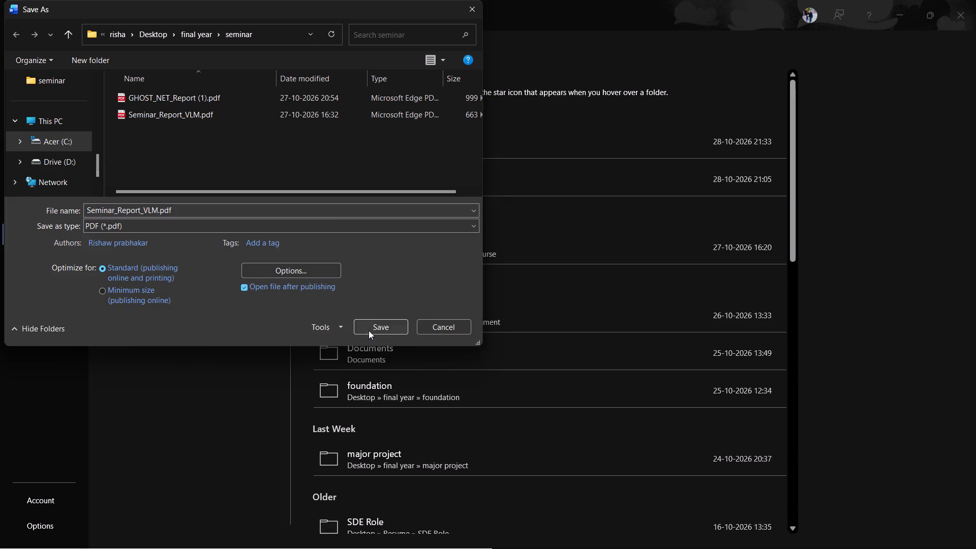
left_click(372, 328)
left_click(282, 211)
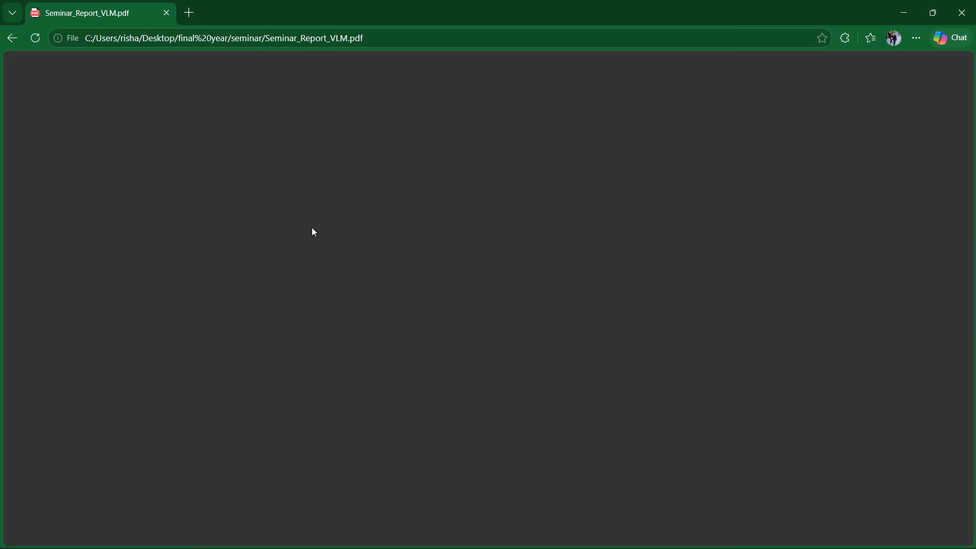
Review the exported Seminar_Report_VLM.pdf from the cover and list of contents through the chapters to the seminar photograph and final pages.
scroll(389, 304, "up", 20)
scroll(389, 304, "up", 9)
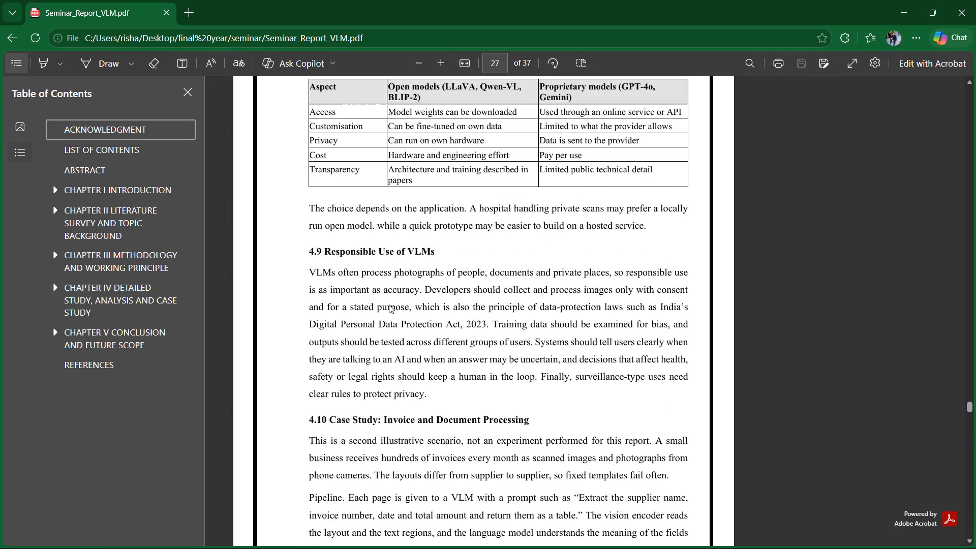
scroll(389, 304, "up", 20)
scroll(389, 304, "up", 20)
scroll(389, 304, "up", 8)
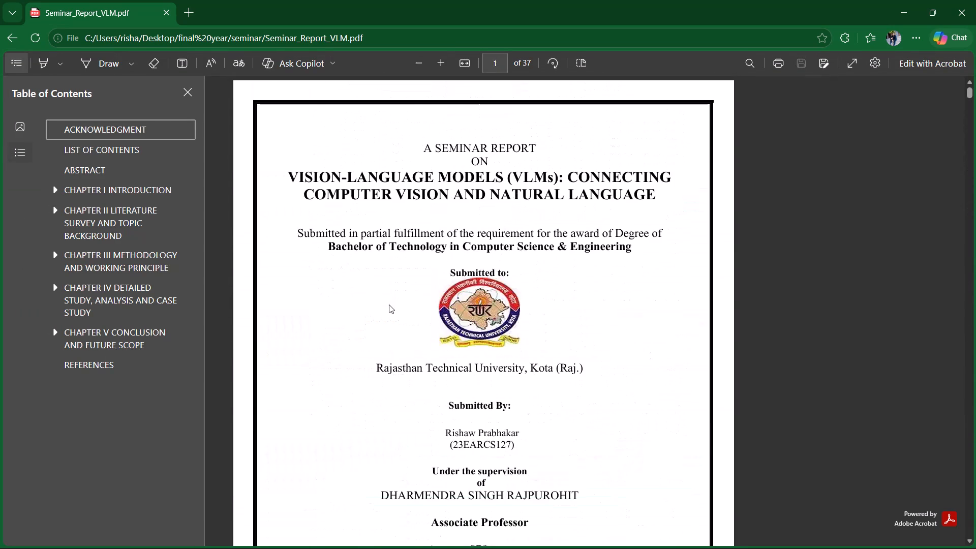
scroll(389, 304, "down", 6)
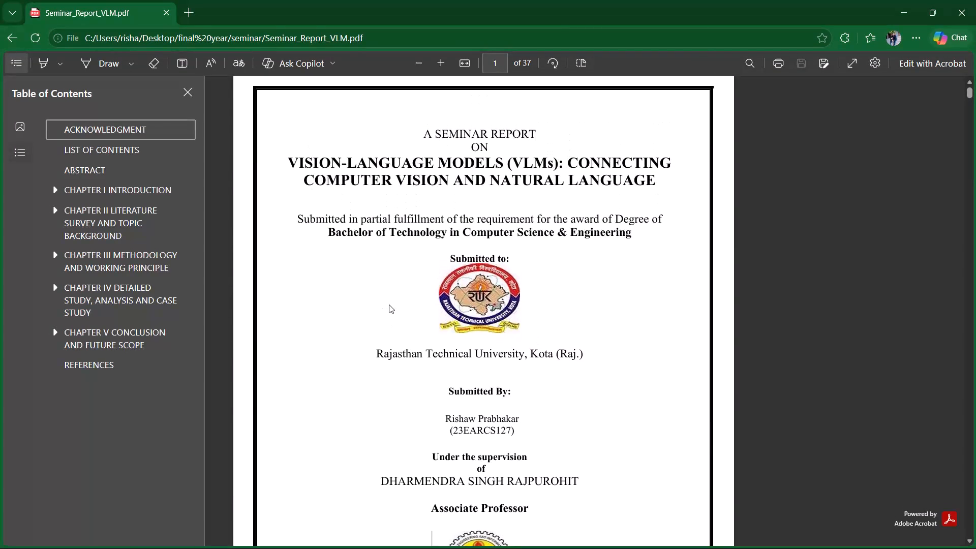
scroll(389, 304, "down", 8)
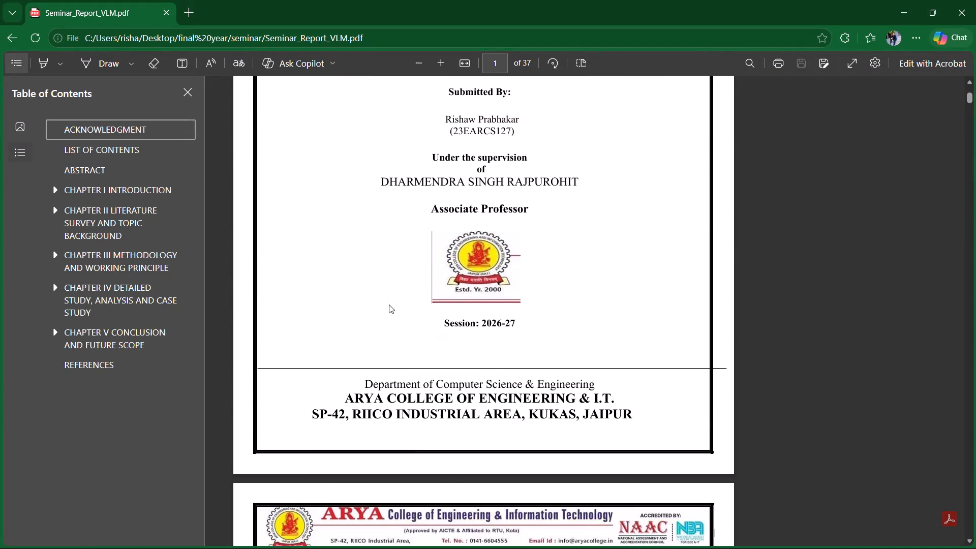
scroll(389, 304, "down", 8)
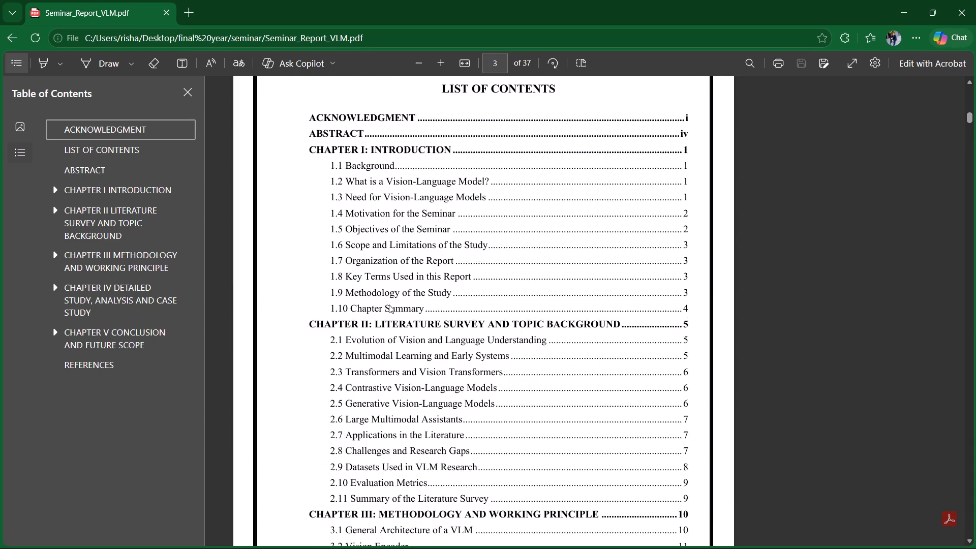
scroll(389, 304, "down", 7)
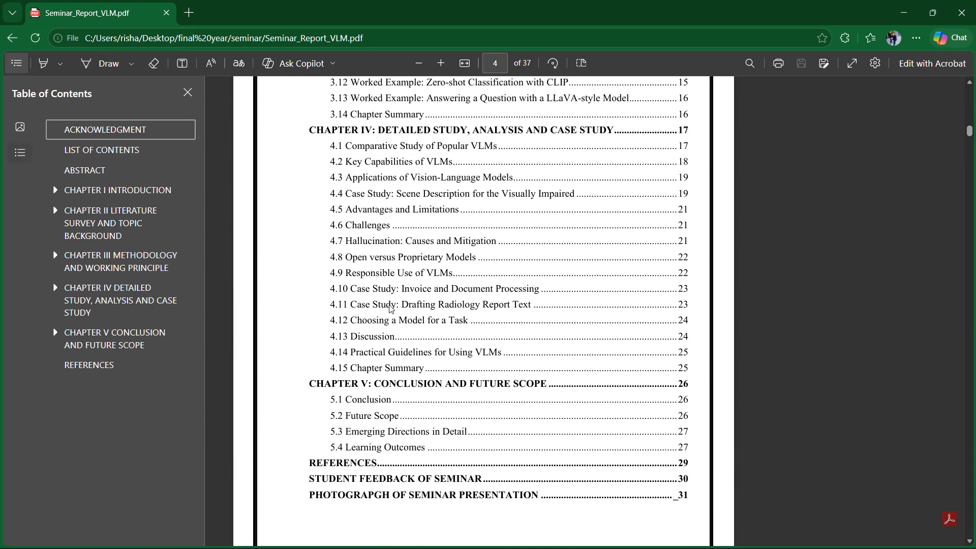
scroll(389, 304, "down", 7)
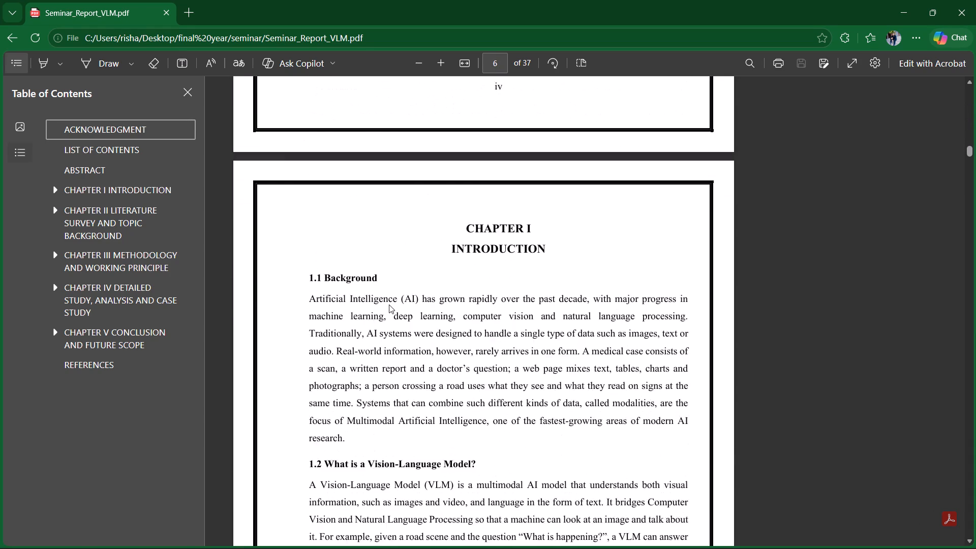
scroll(389, 304, "down", 2)
scroll(389, 304, "down", 20)
scroll(389, 304, "down", 4)
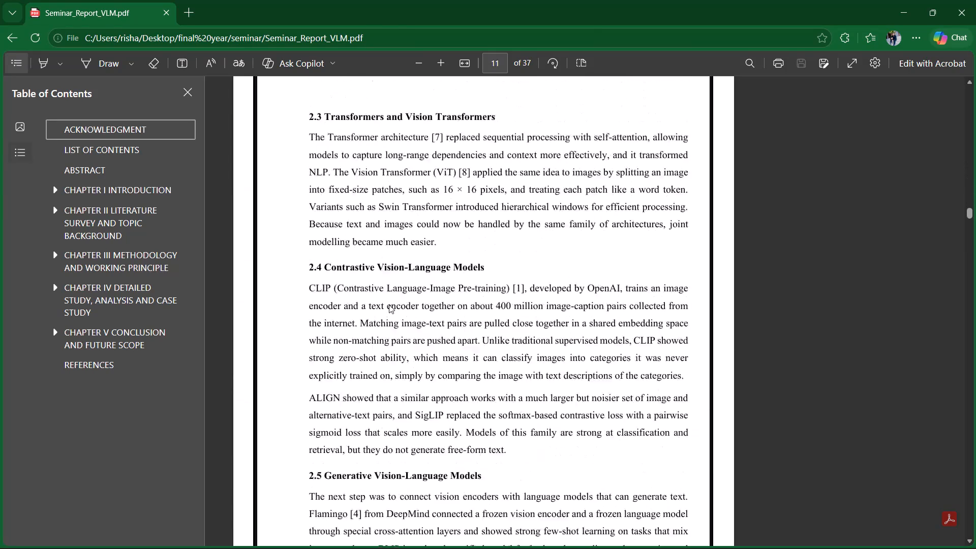
scroll(389, 304, "down", 20)
scroll(389, 304, "down", 15)
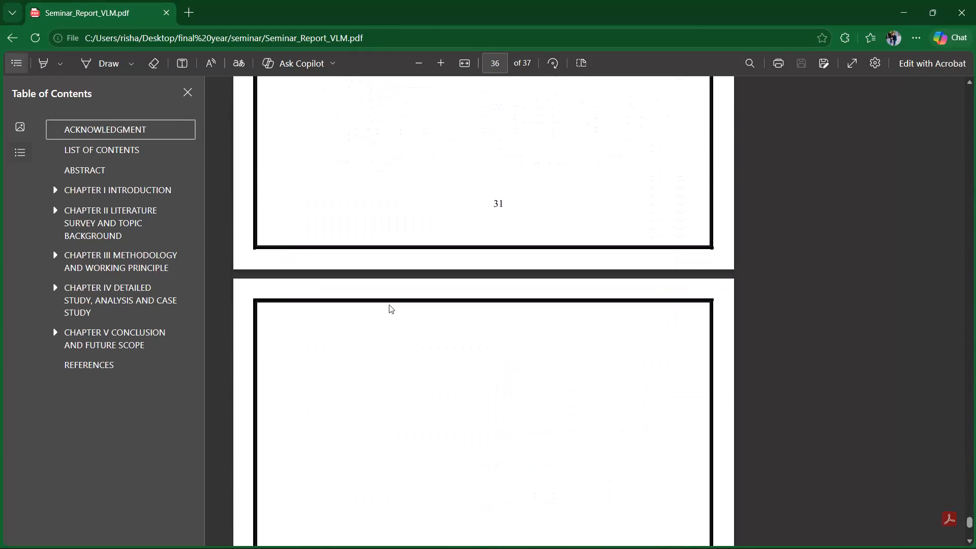
scroll(389, 304, "down", 1)
scroll(389, 304, "up", 11)
scroll(389, 304, "down", 1)
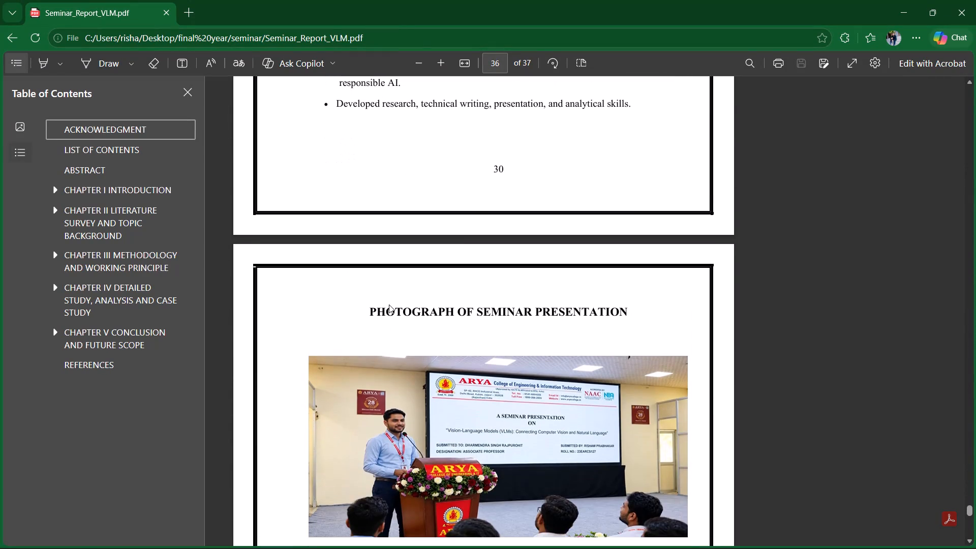
scroll(389, 304, "down", 1)
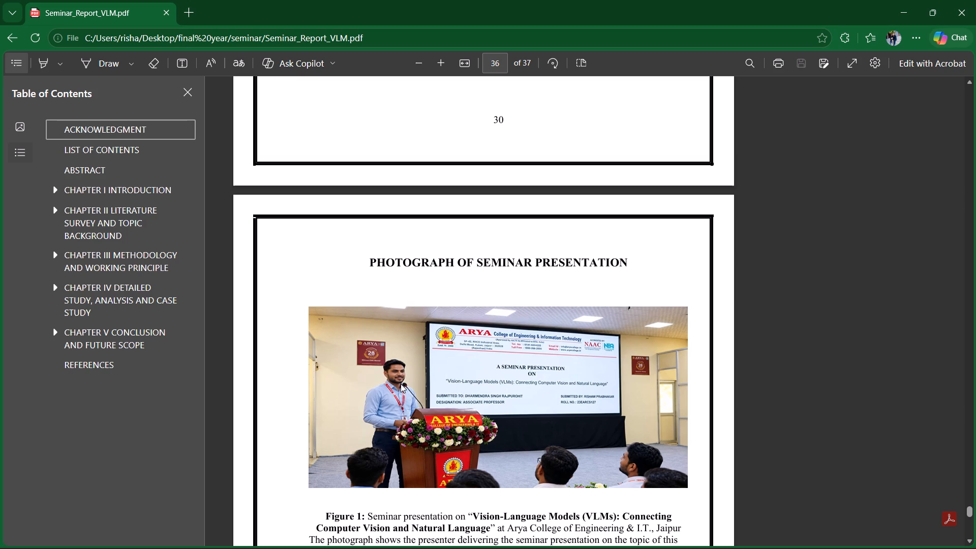
Recheck the PDF's closing pages, including references, student feedback and photograph, go back through the chapters to the cover, and close the PDF.
scroll(401, 384, "up", 11)
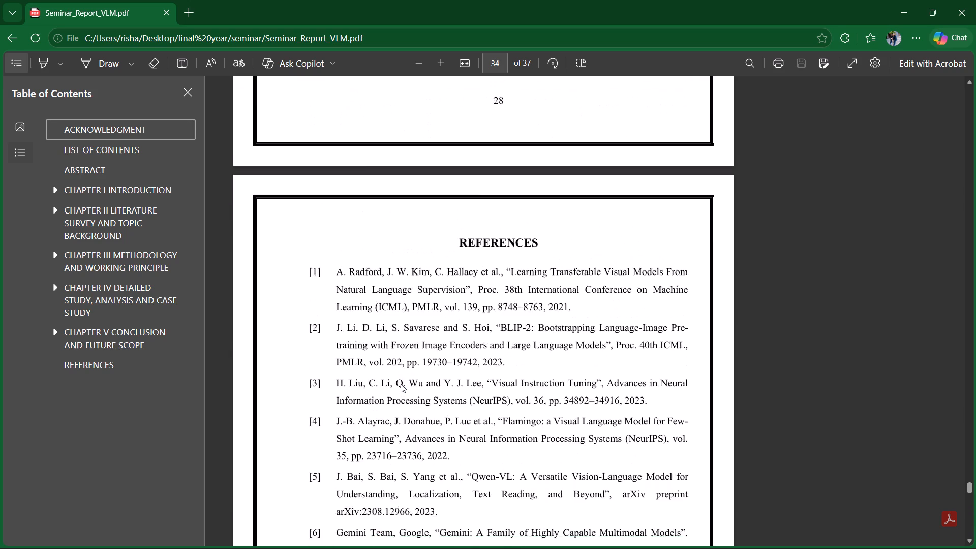
scroll(401, 384, "down", 2)
scroll(401, 384, "up", 3)
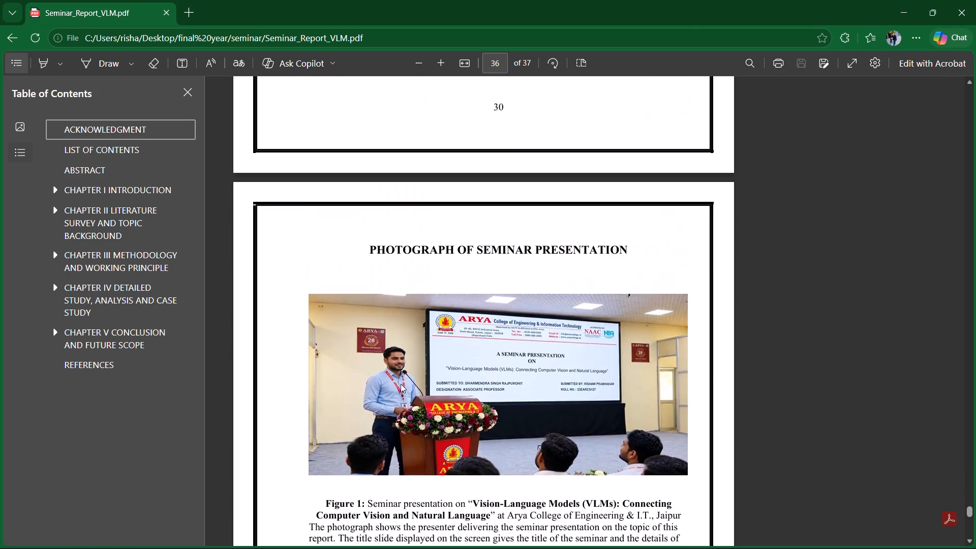
scroll(401, 384, "up", 4)
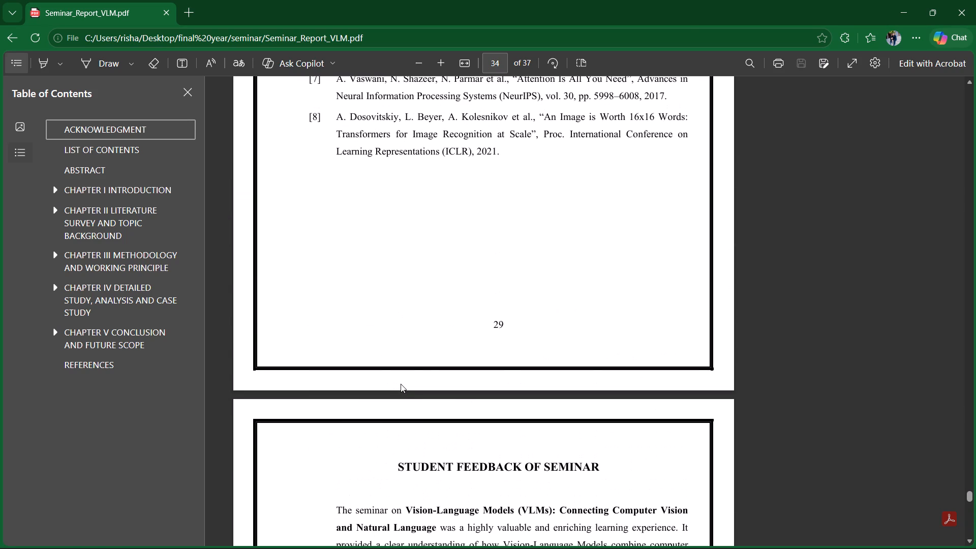
scroll(401, 384, "up", 8)
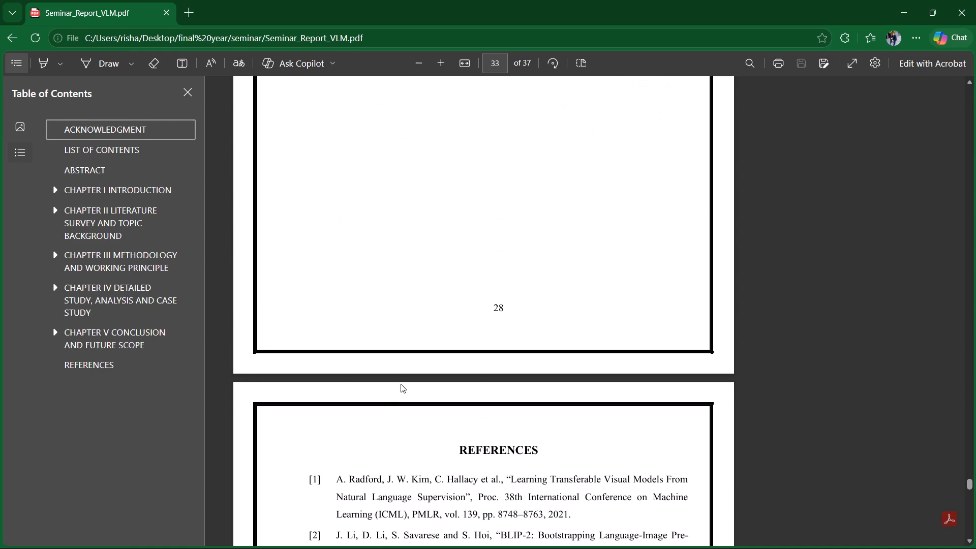
scroll(401, 384, "up", 16)
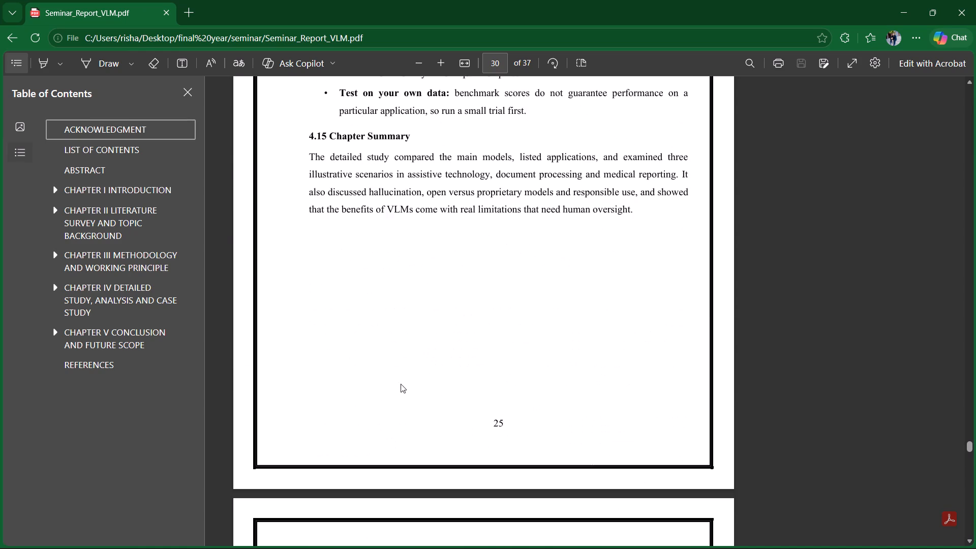
scroll(401, 384, "up", 20)
scroll(401, 384, "up", 9)
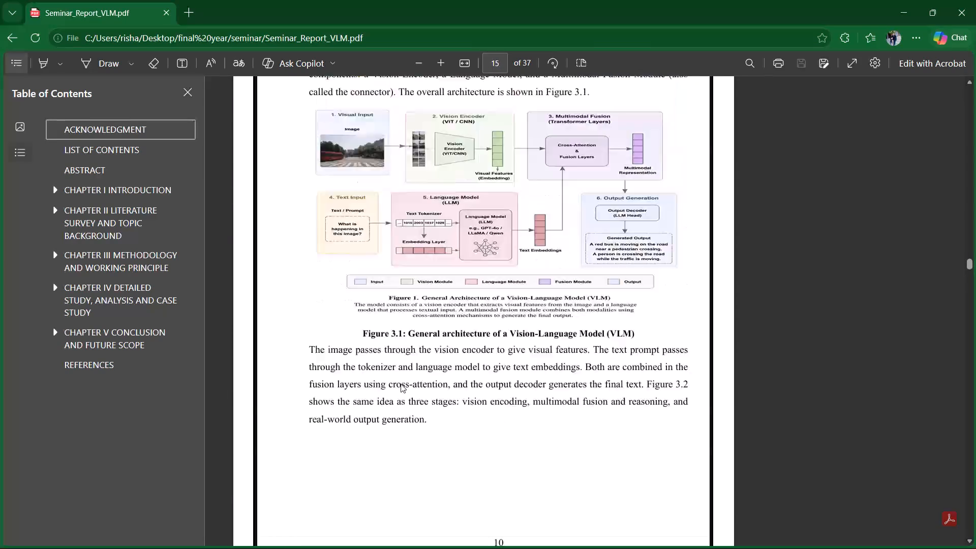
scroll(401, 384, "up", 20)
scroll(401, 384, "up", 3)
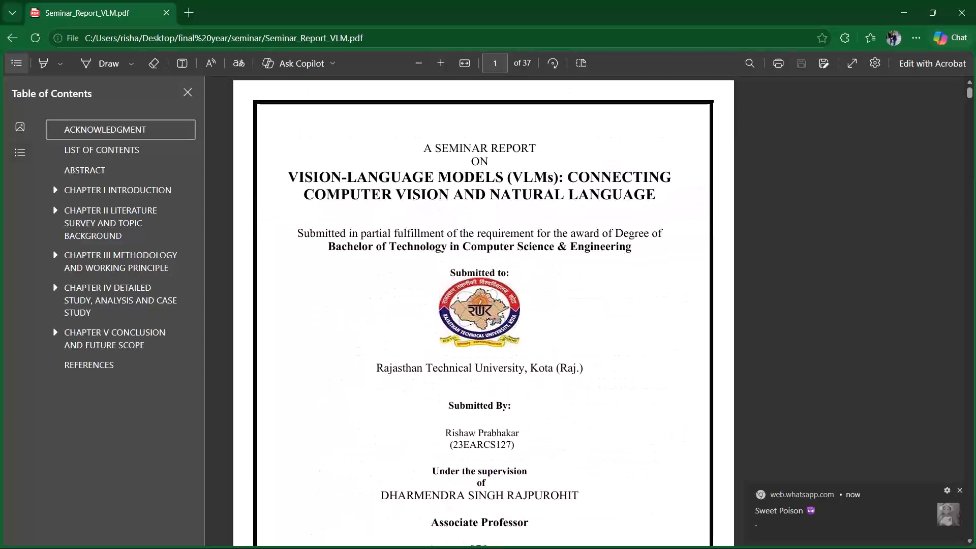
left_click(975, 0)
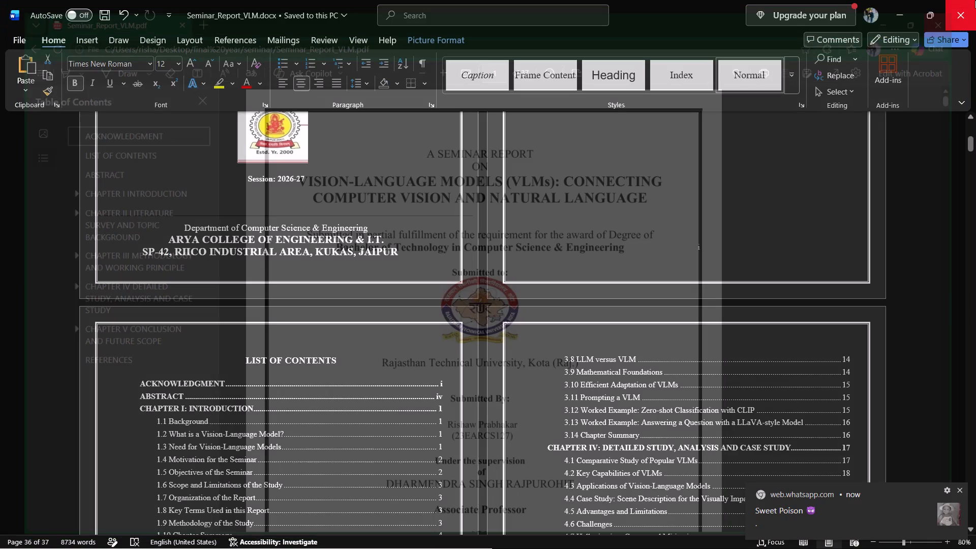